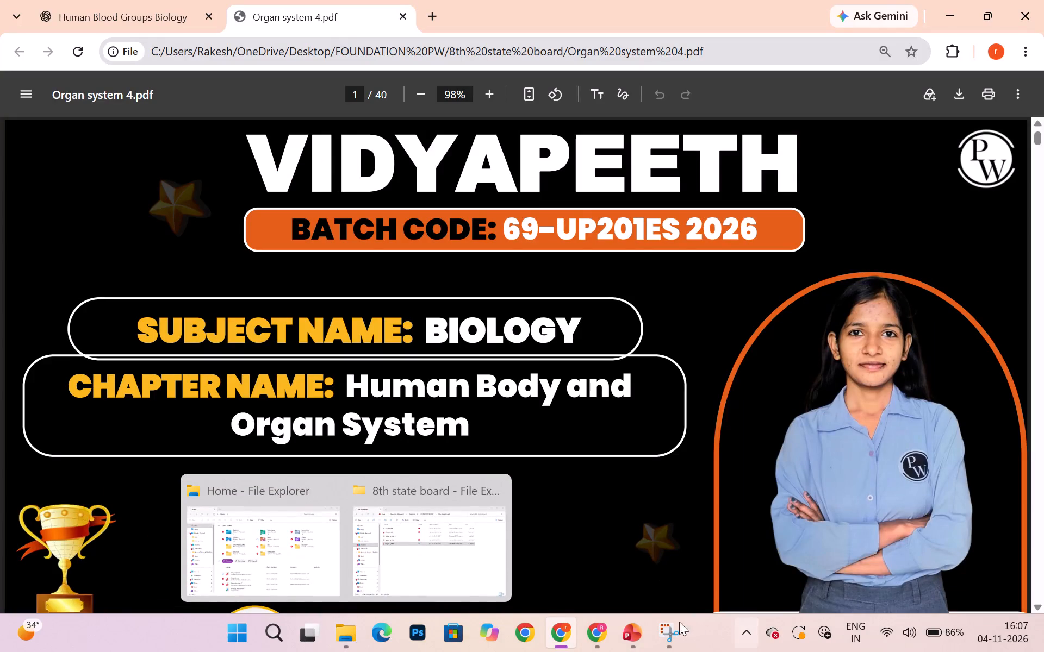
Switch to the Reproduction presentation in PowerPoint and dismiss its upload-blocked notice.
{"action": "left_click", "coordinate": [540, 548]}
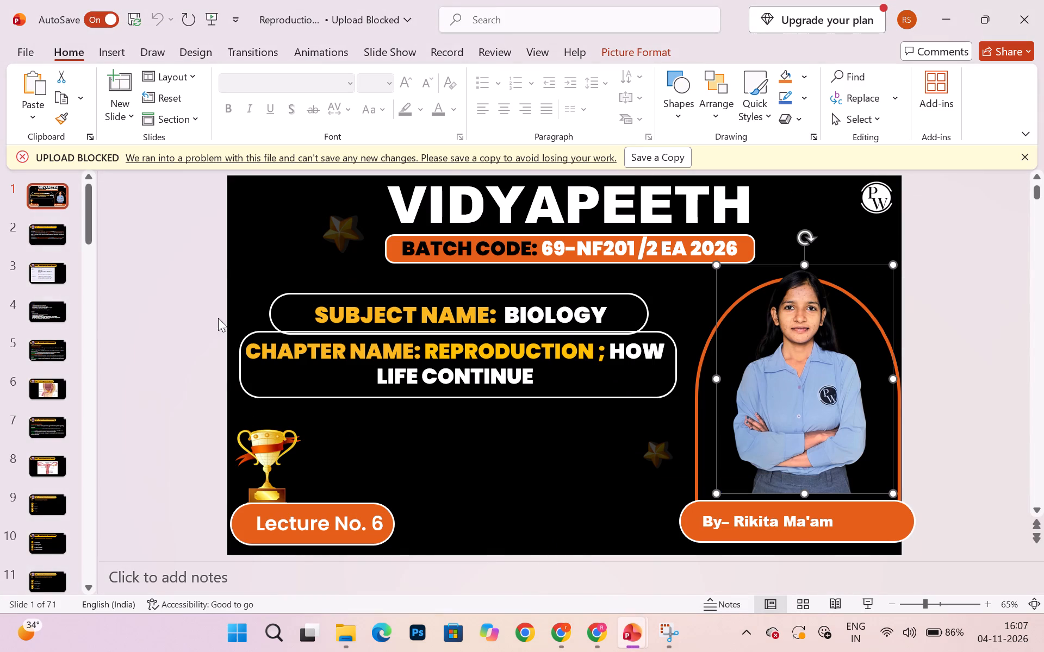
{"action": "scroll", "coordinate": [50, 309], "scroll_direction": "down", "scroll_amount": 6}
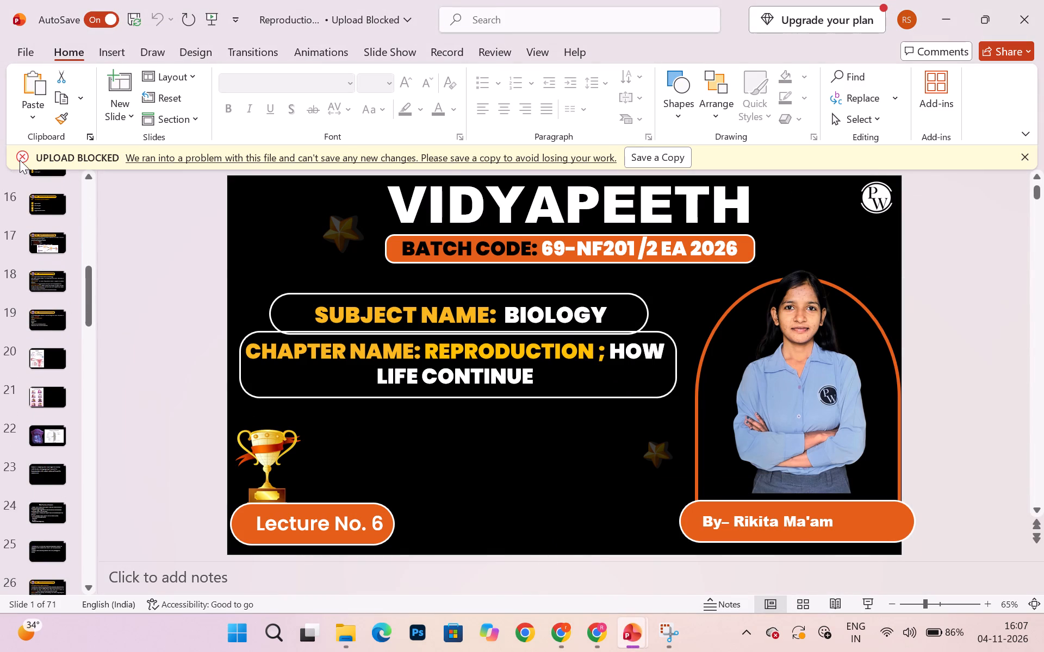
{"action": "left_click", "coordinate": [20, 160]}
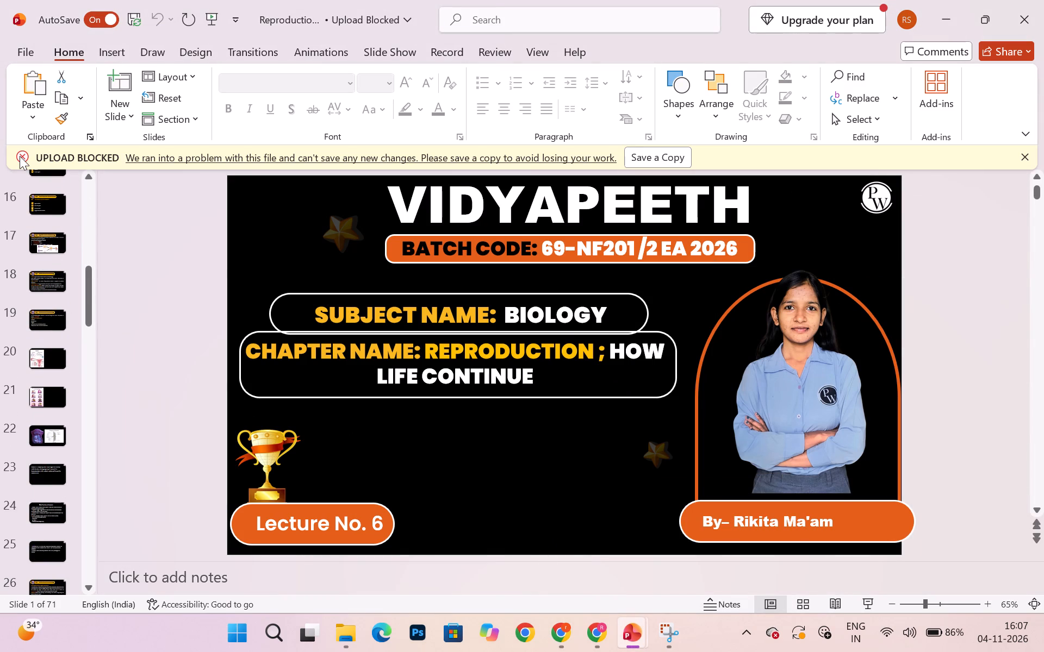
{"action": "left_click", "coordinate": [20, 156]}
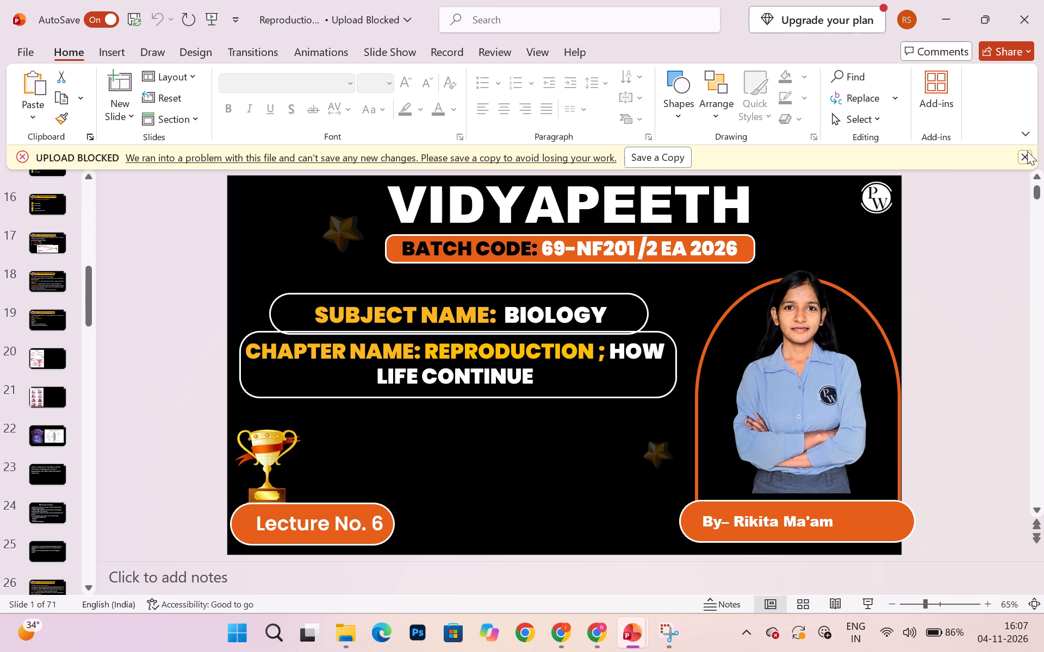
{"action": "left_click", "coordinate": [1027, 152]}
Skim the slide thumbnails of the Reproduction presentation and close that presentation.
{"action": "scroll", "coordinate": [48, 427], "scroll_direction": "down", "scroll_amount": 6}
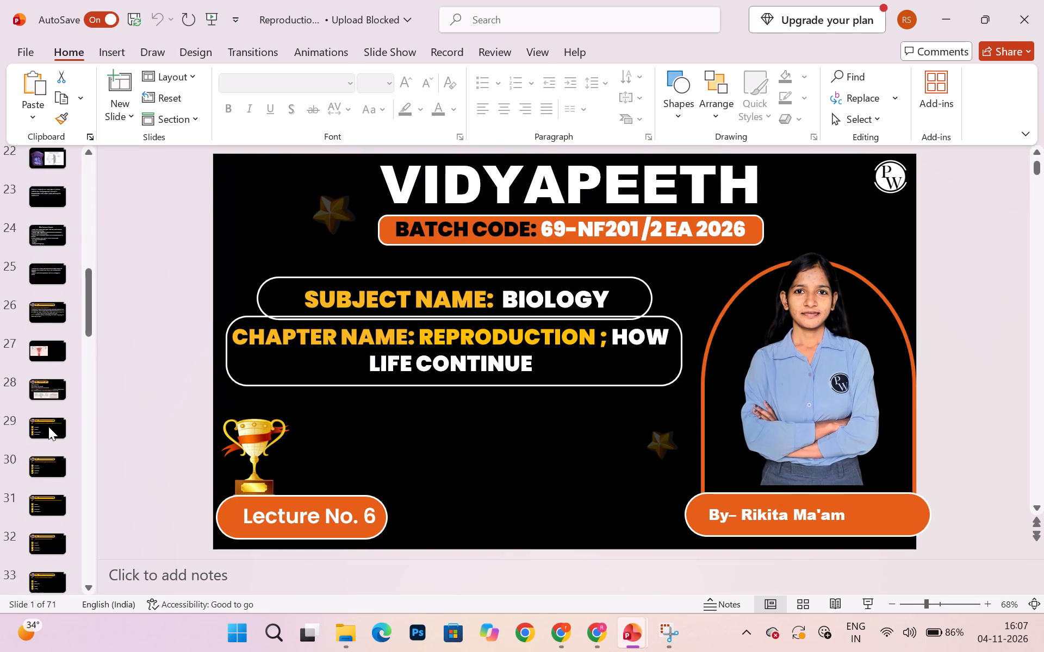
{"action": "scroll", "coordinate": [48, 427], "scroll_direction": "down", "scroll_amount": 5}
{"action": "scroll", "coordinate": [48, 427], "scroll_direction": "up", "scroll_amount": 1}
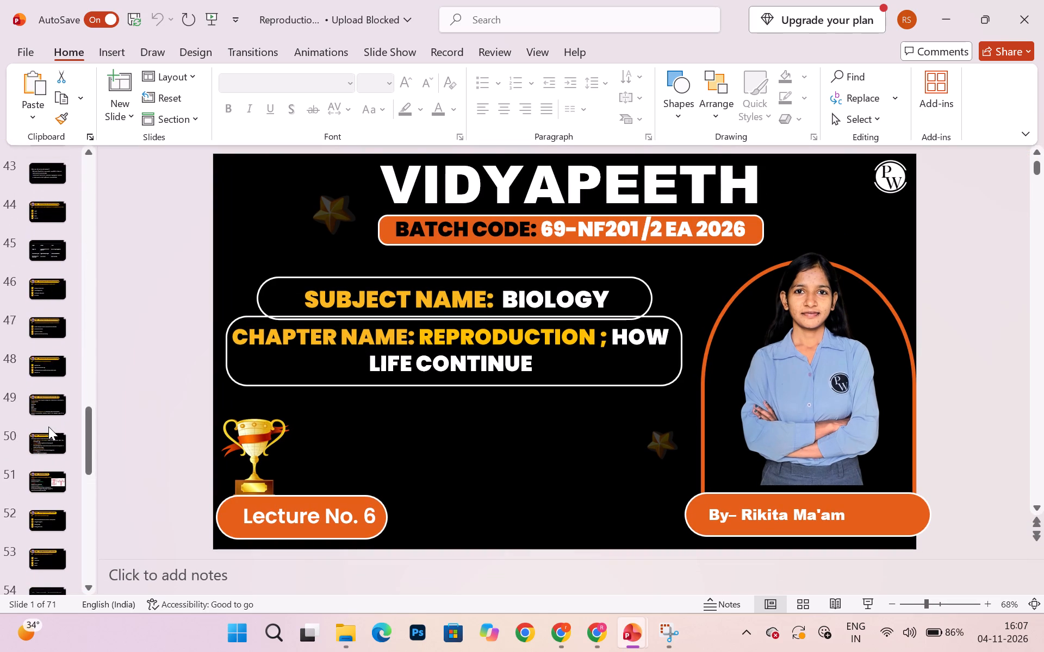
{"action": "scroll", "coordinate": [48, 427], "scroll_direction": "up", "scroll_amount": 3}
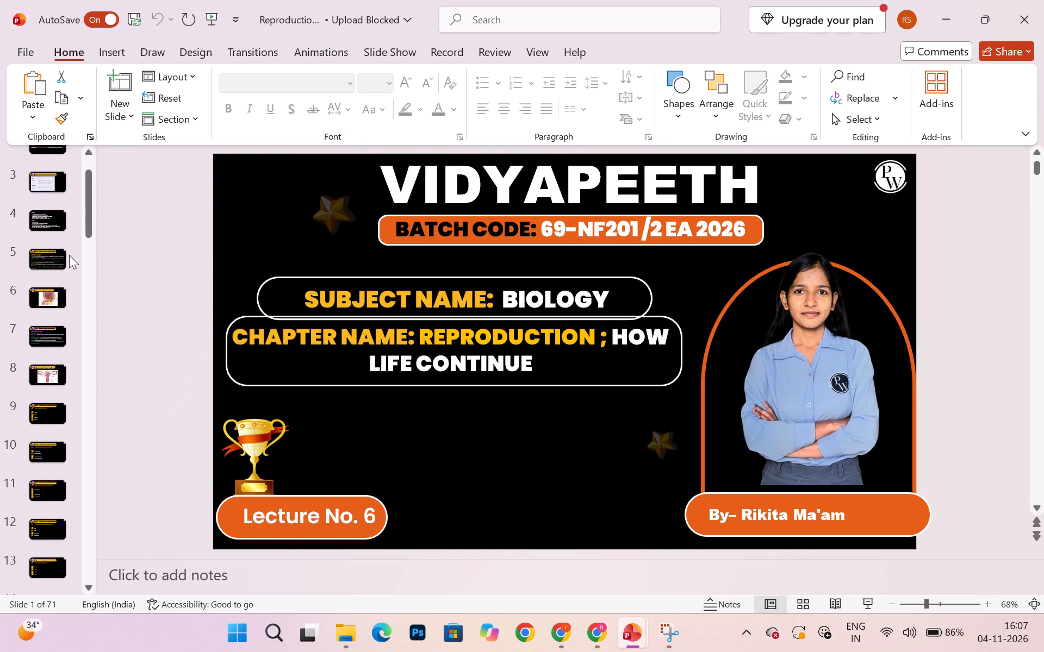
{"action": "left_click", "coordinate": [1036, 2]}
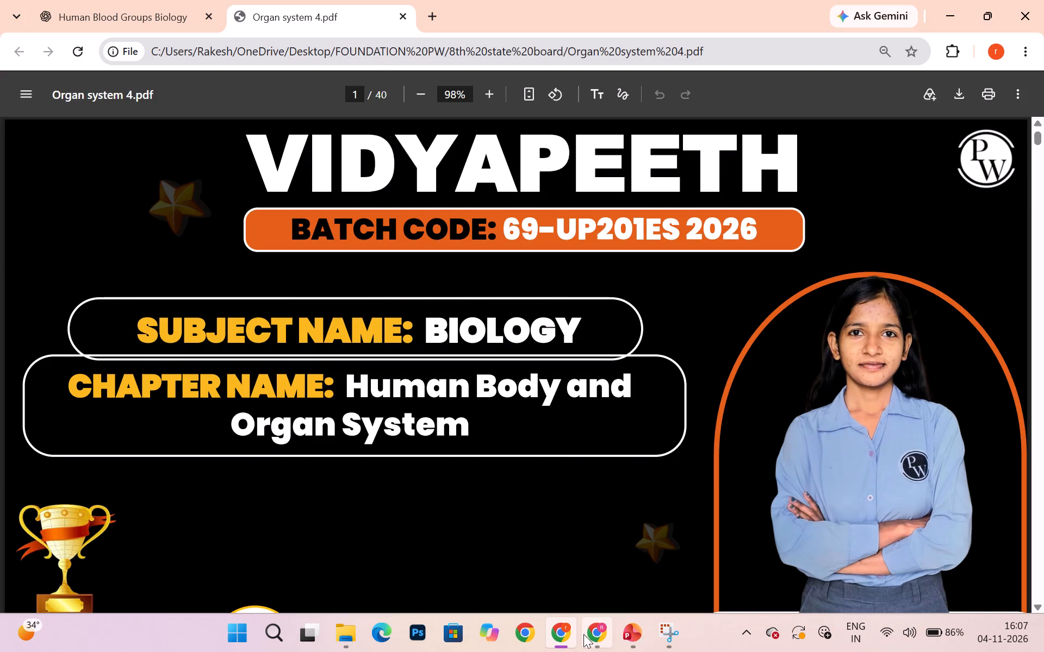
Open the life process PowerPoint presentation from the 9th State folder inside FOUNDATION PW.
{"action": "left_click", "coordinate": [566, 634]}
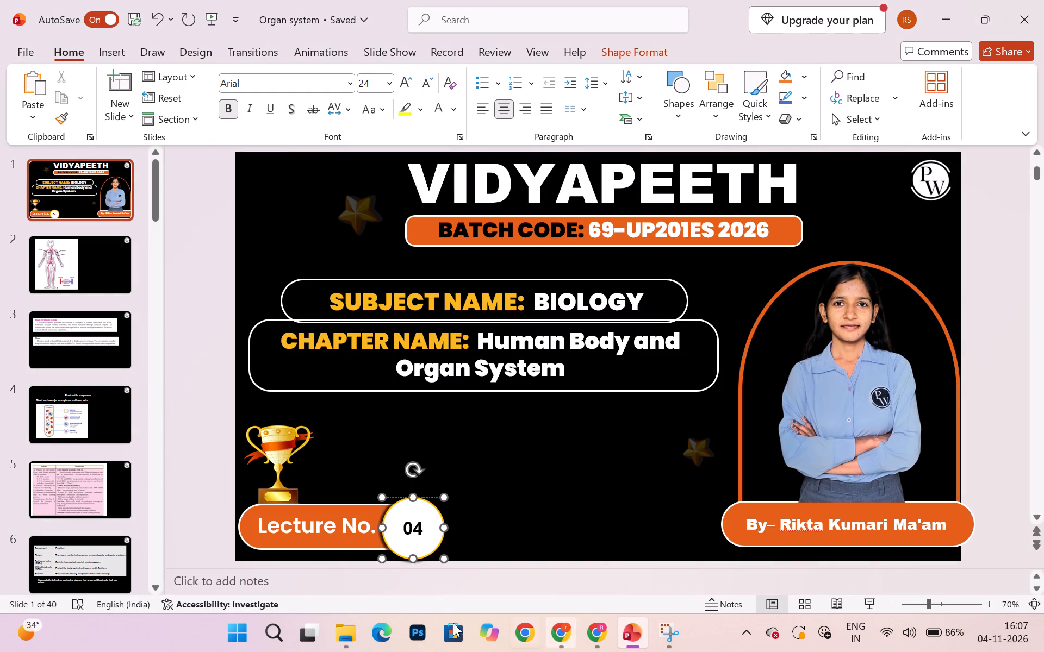
{"action": "left_click", "coordinate": [357, 632]}
{"action": "left_click", "coordinate": [425, 557]}
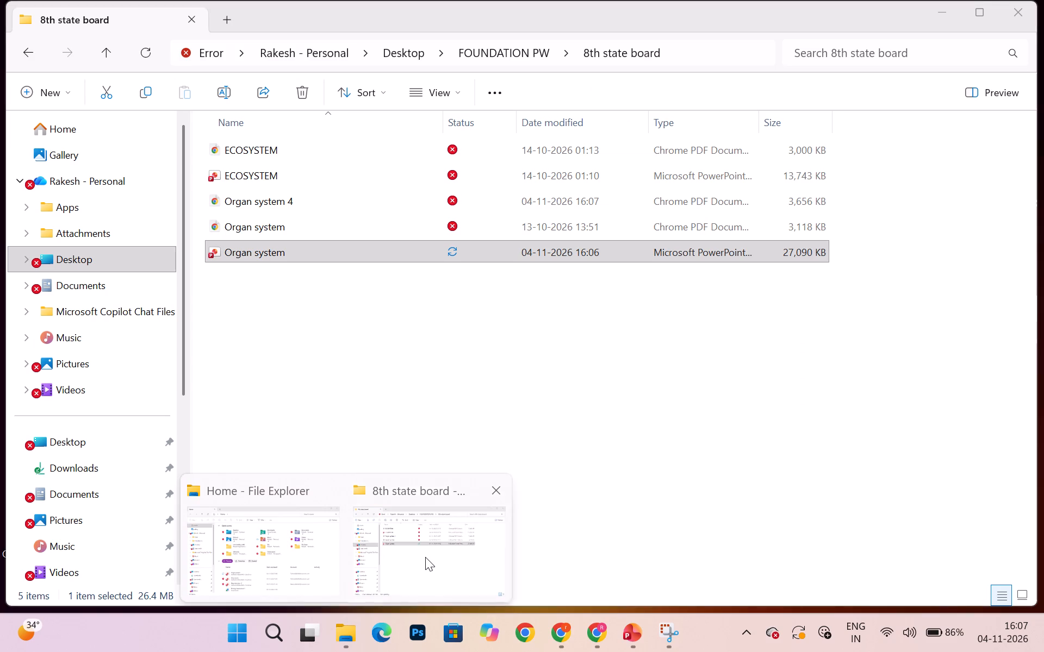
{"action": "left_click", "coordinate": [484, 50]}
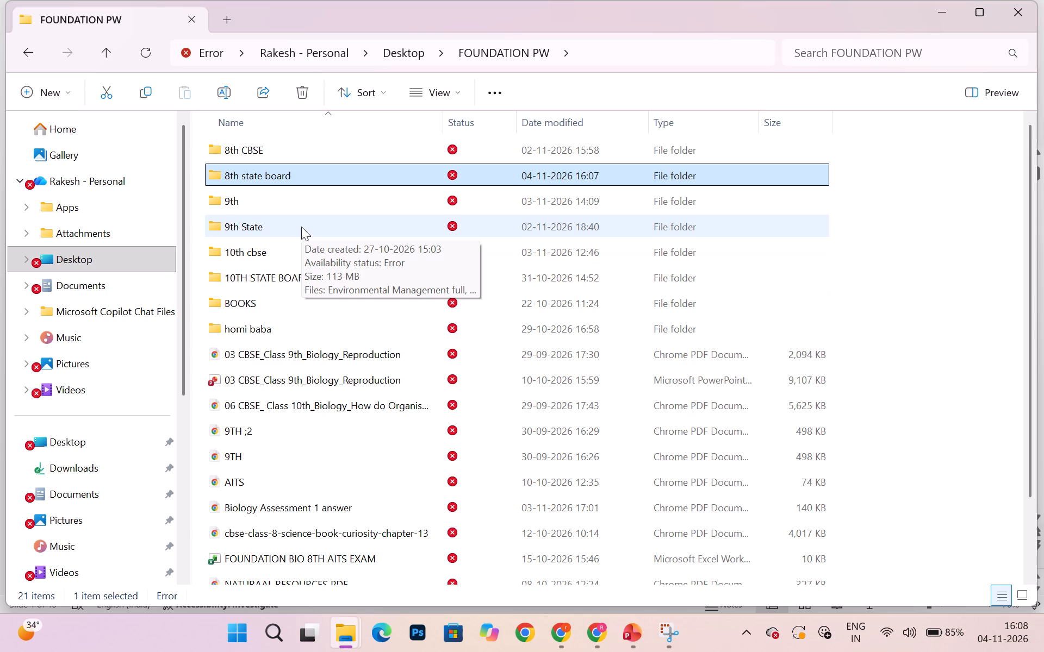
{"action": "double_click", "coordinate": [301, 227]}
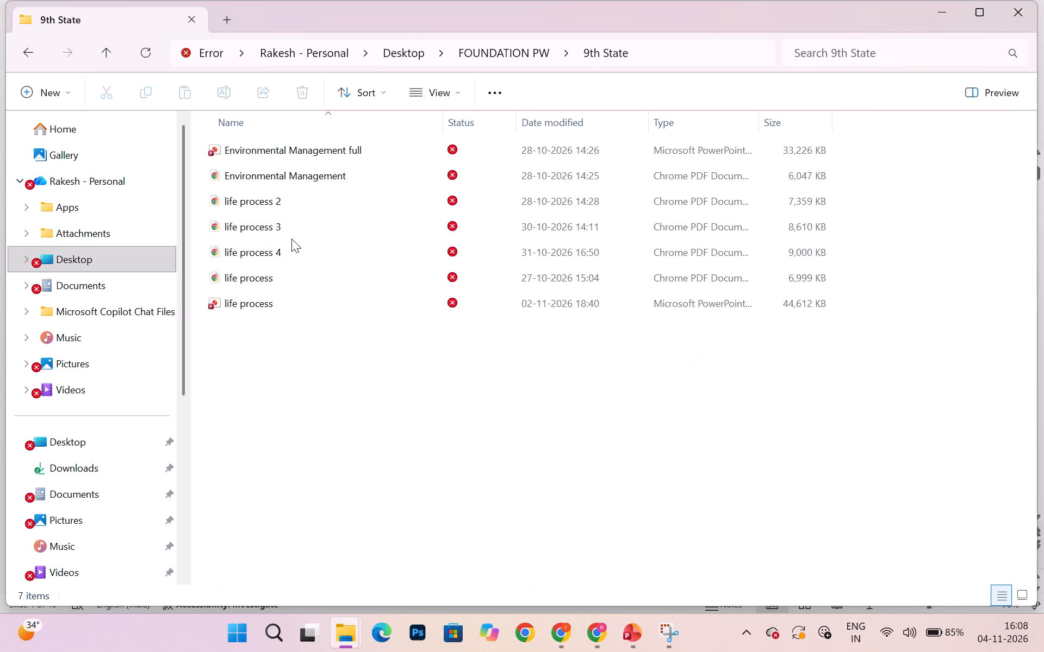
{"action": "double_click", "coordinate": [273, 306]}
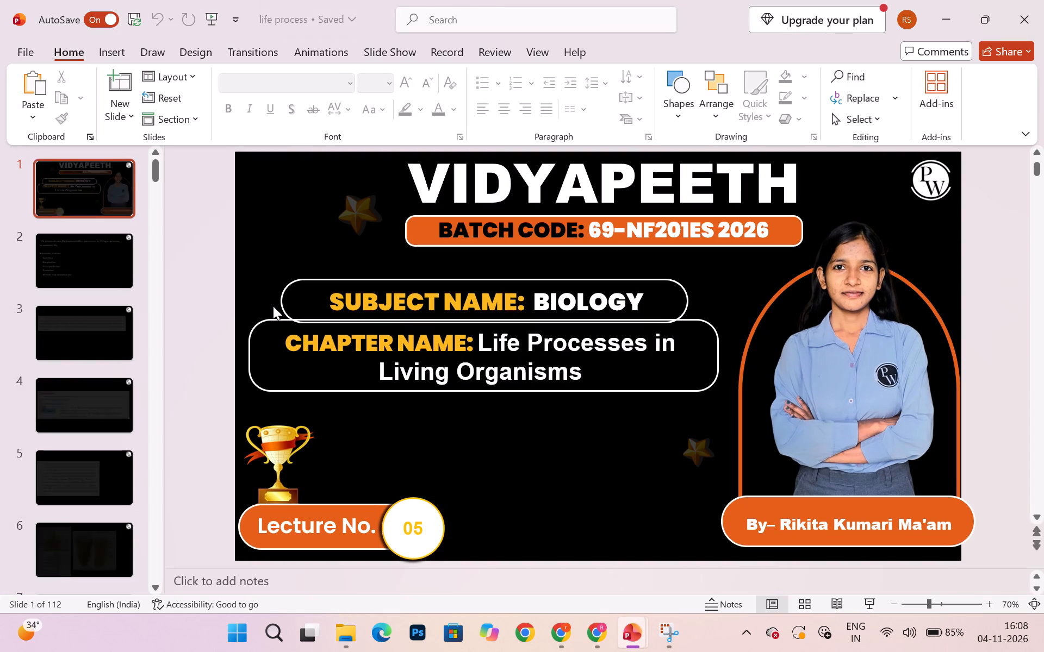
Look through the life process slide thumbnails to locate the Co-ordination textbook page and show slide 72.
{"action": "left_click", "coordinate": [96, 195]}
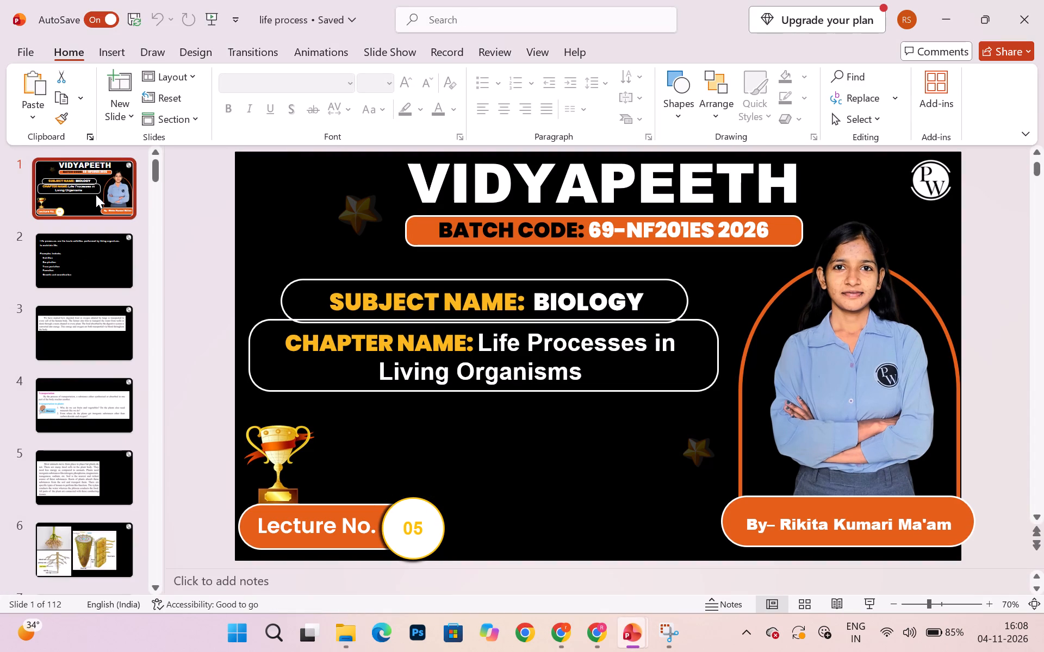
{"action": "scroll", "coordinate": [96, 195], "scroll_direction": "down", "scroll_amount": 14}
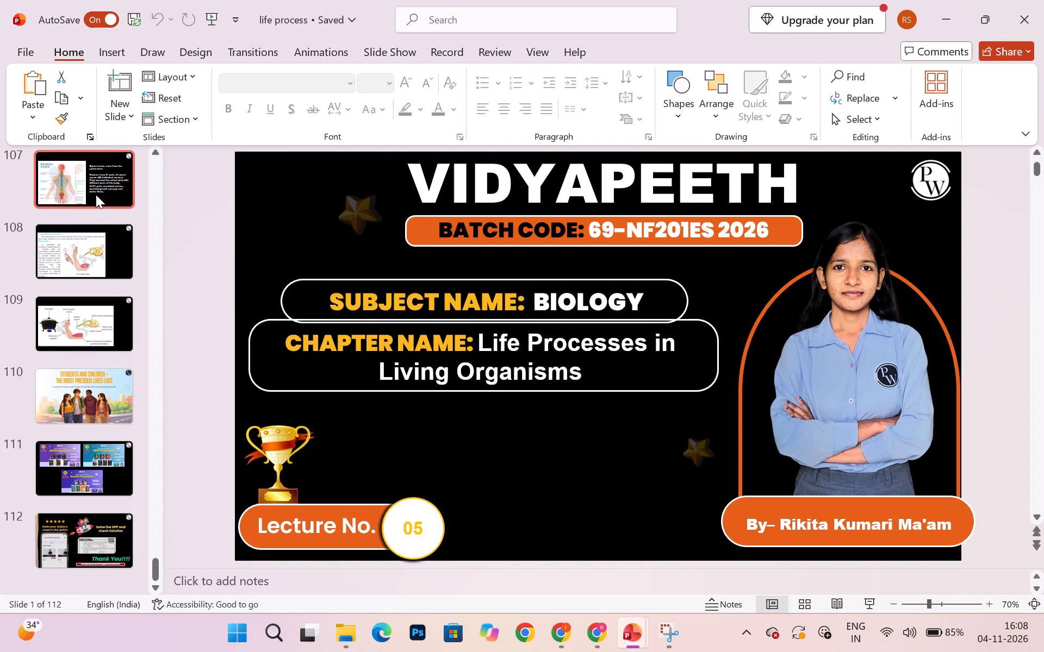
{"action": "scroll", "coordinate": [96, 195], "scroll_direction": "up", "scroll_amount": 5}
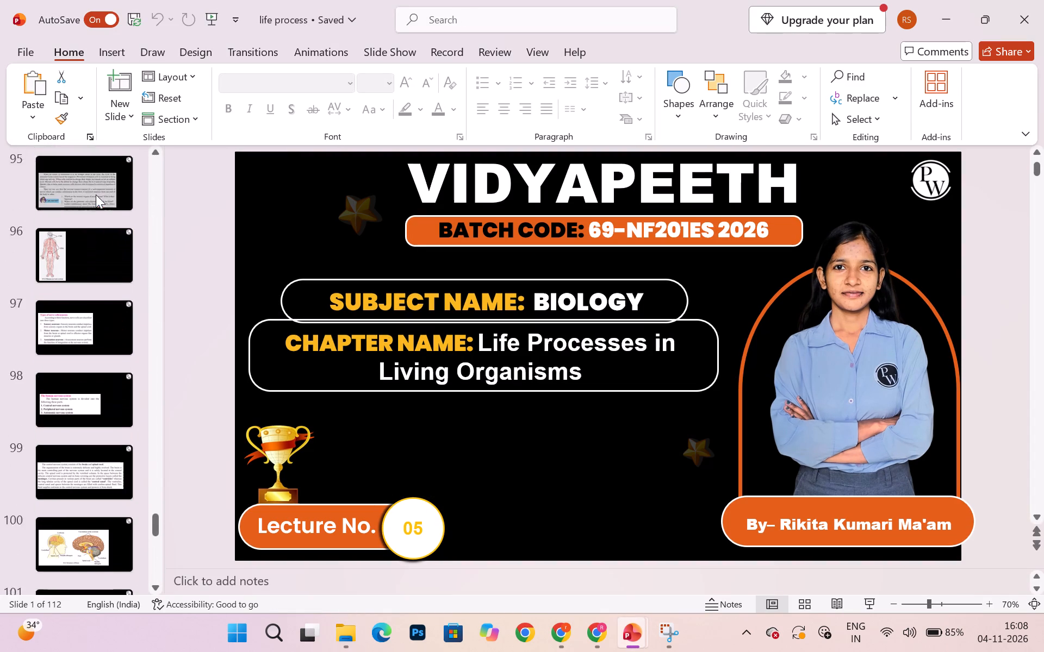
{"action": "scroll", "coordinate": [96, 195], "scroll_direction": "up", "scroll_amount": 1}
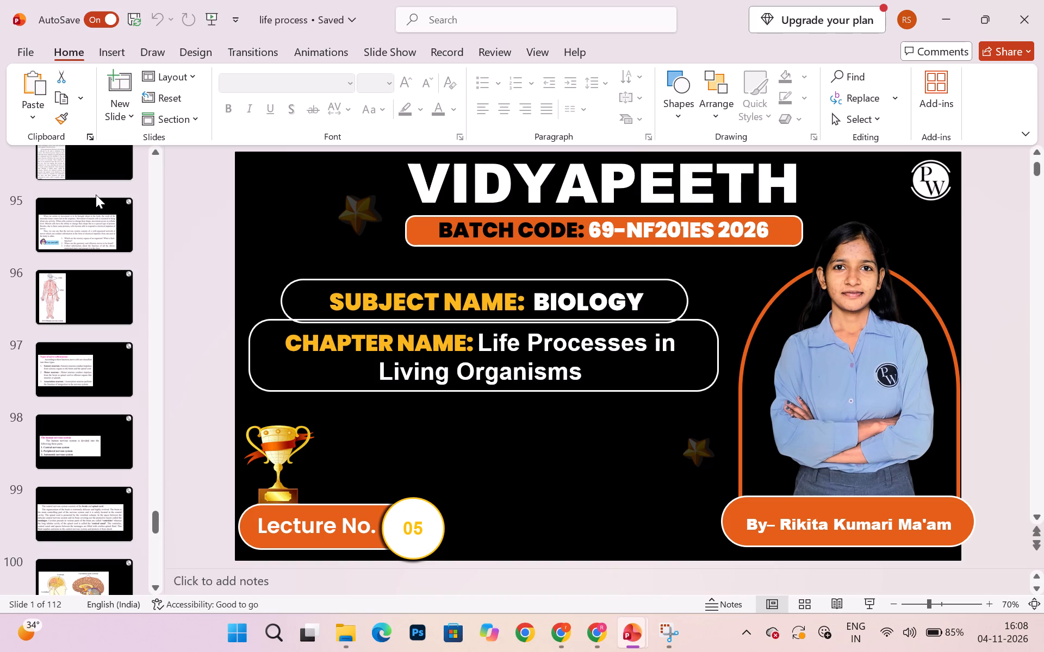
{"action": "scroll", "coordinate": [96, 195], "scroll_direction": "up", "scroll_amount": 6}
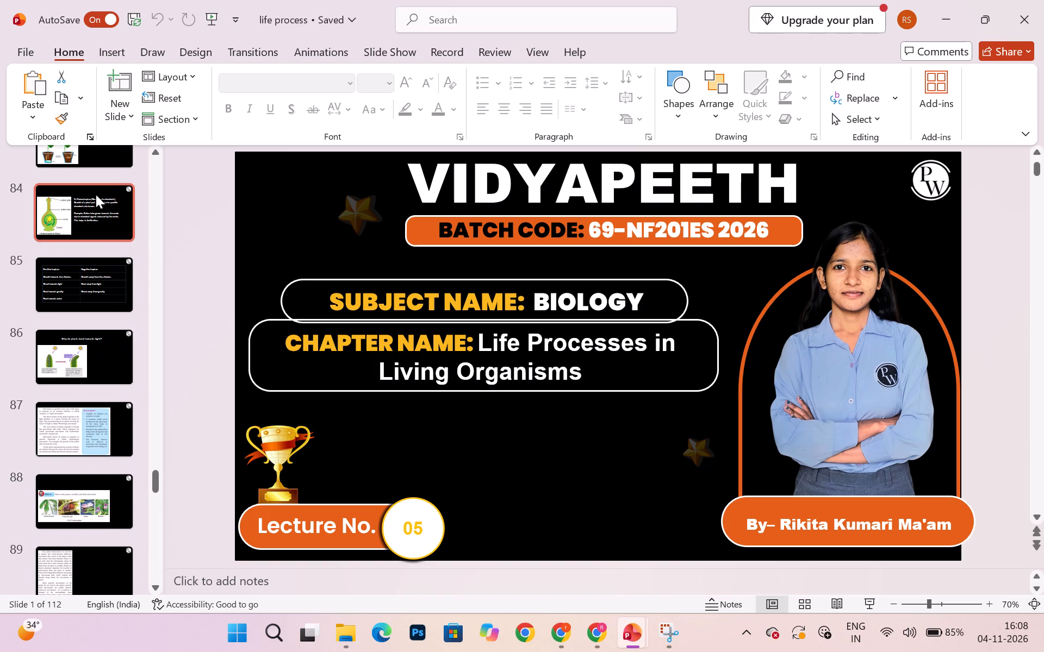
{"action": "scroll", "coordinate": [96, 195], "scroll_direction": "up", "scroll_amount": 4}
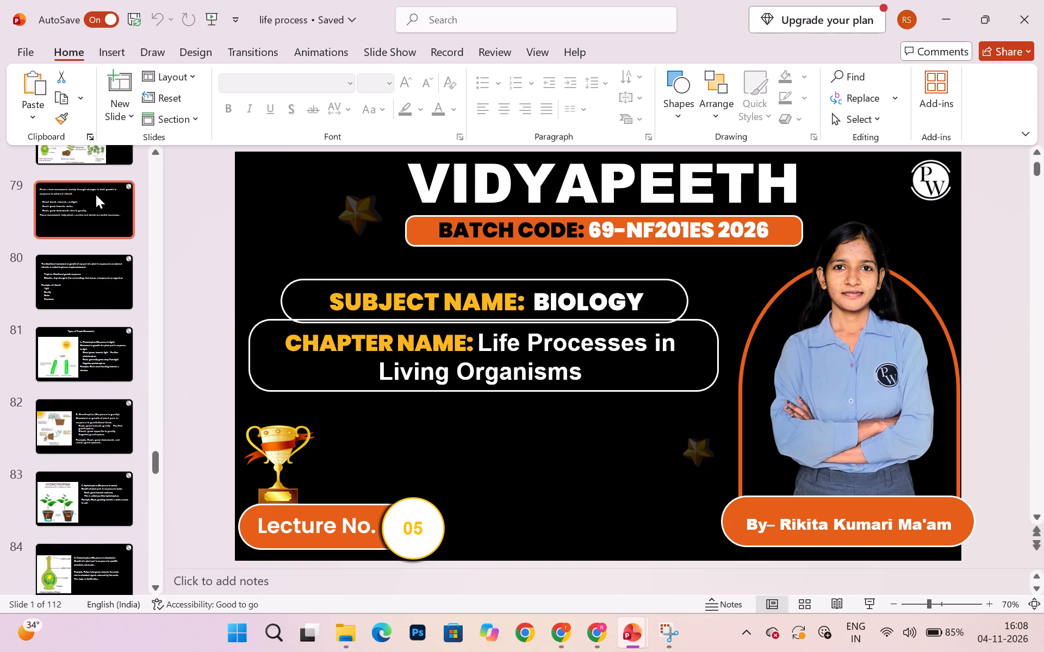
{"action": "scroll", "coordinate": [96, 195], "scroll_direction": "up", "scroll_amount": 2}
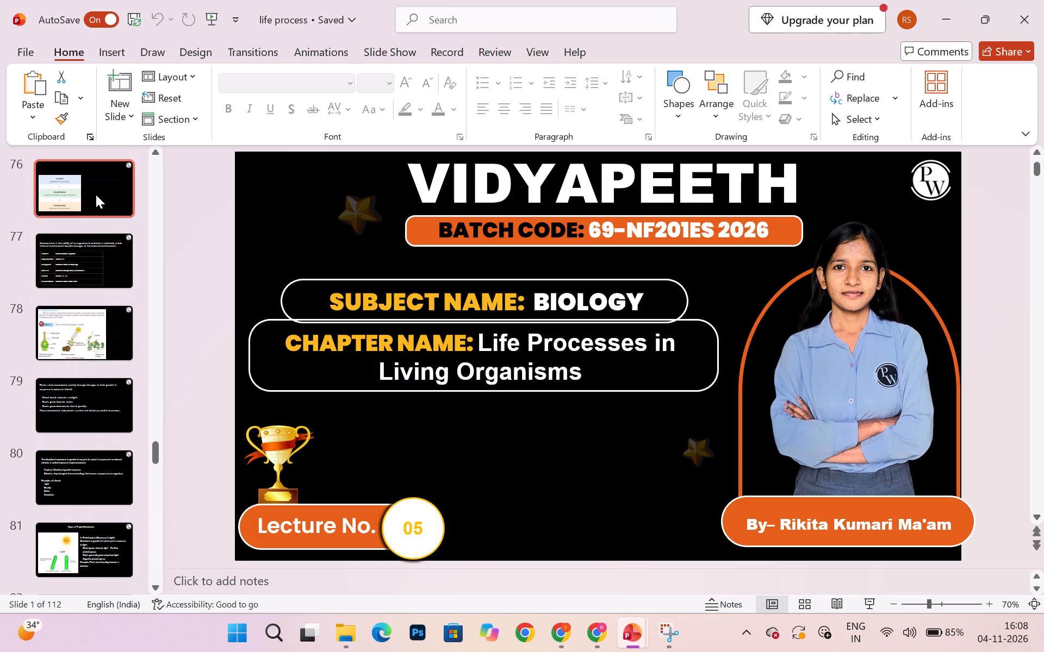
{"action": "scroll", "coordinate": [96, 195], "scroll_direction": "up", "scroll_amount": 4}
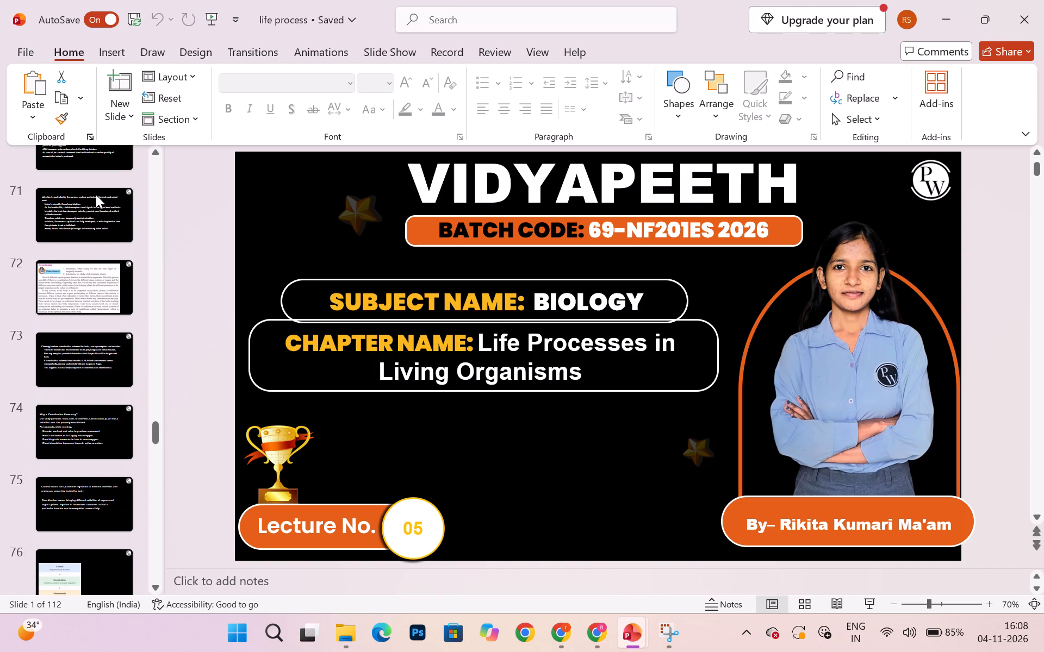
{"action": "left_click", "coordinate": [73, 286]}
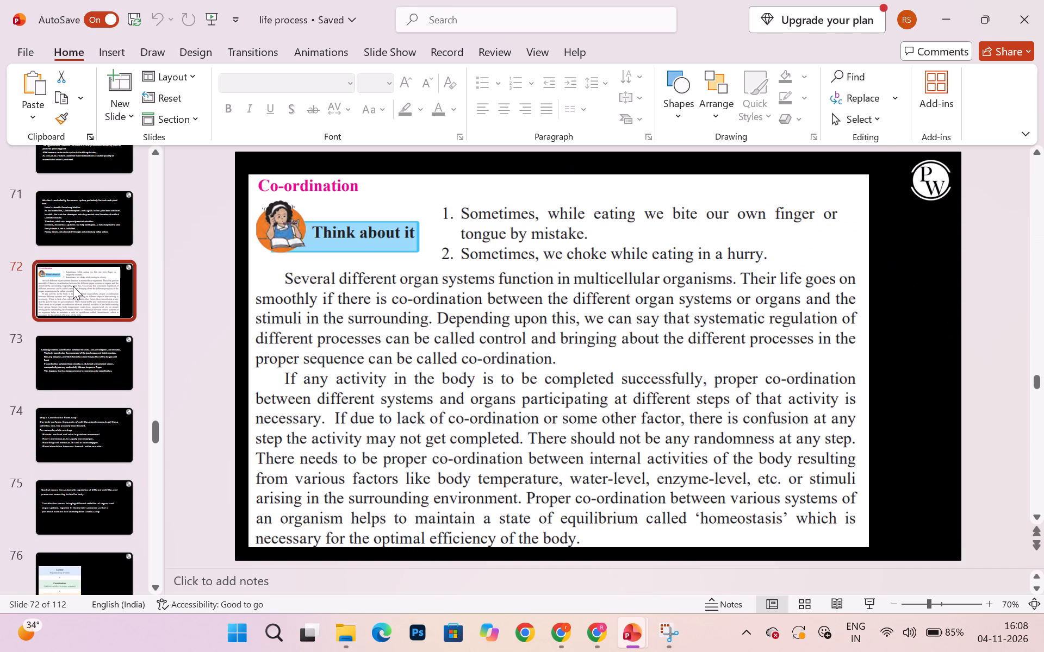
Read through the slides on coordination, homeostasis and plant movements, from slide 73 to the phototropism slide 81.
{"action": "left_click", "coordinate": [68, 340]}
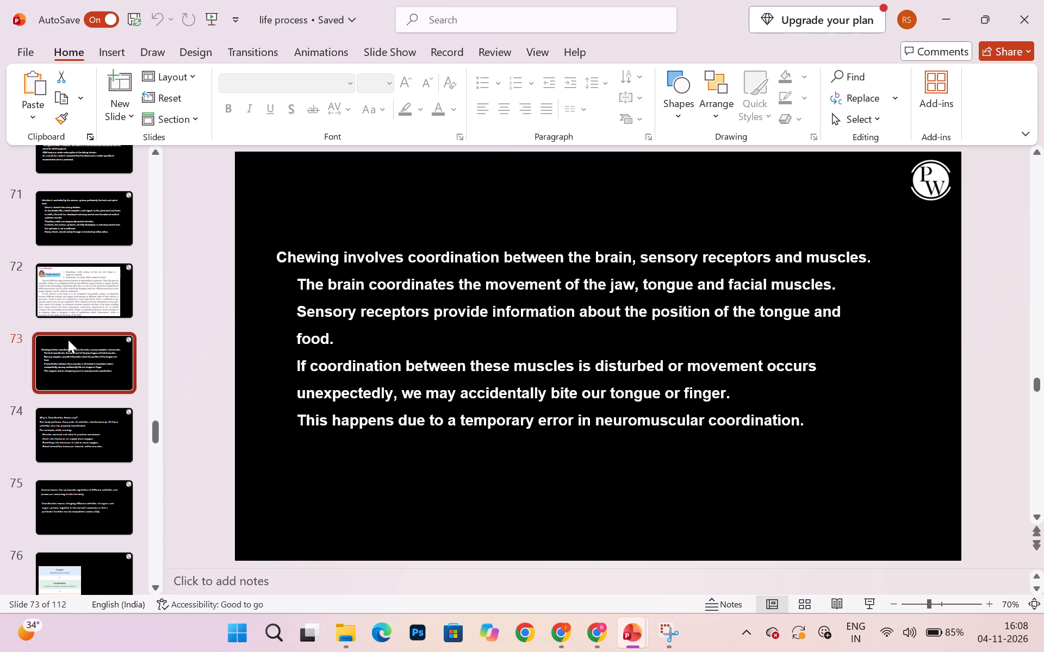
{"action": "key", "text": "Down"}
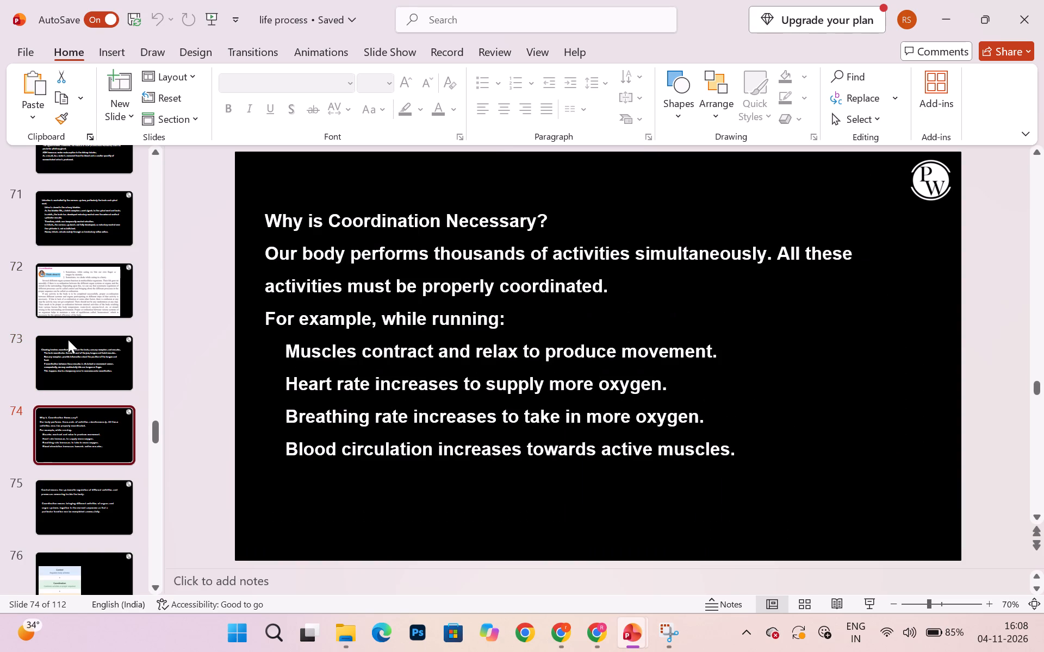
{"action": "key", "text": "Down"}
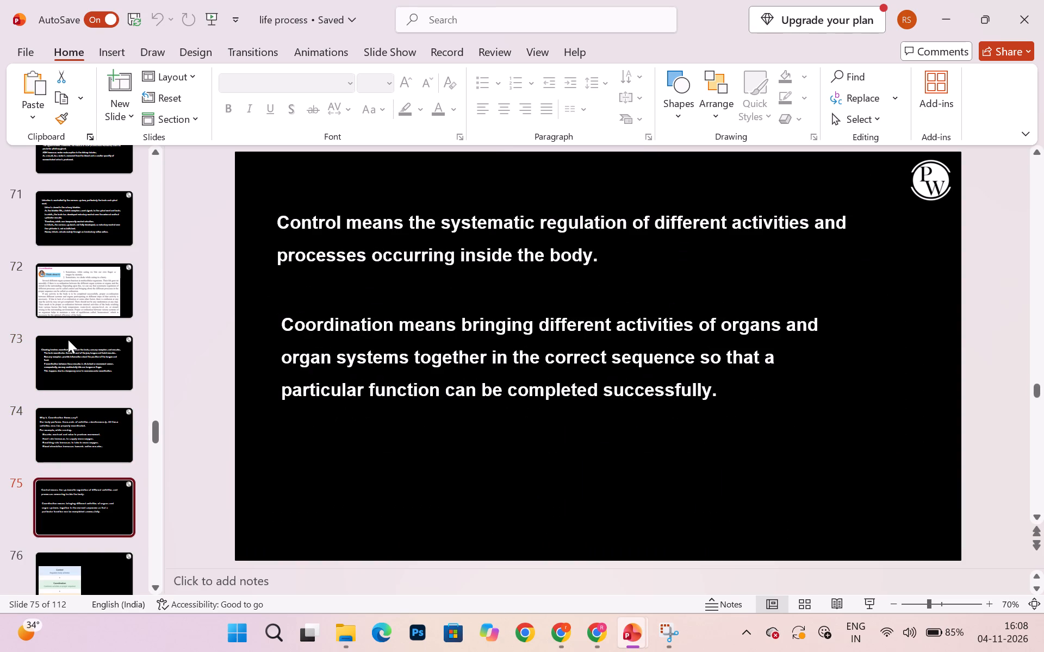
{"action": "key", "text": "Down"}
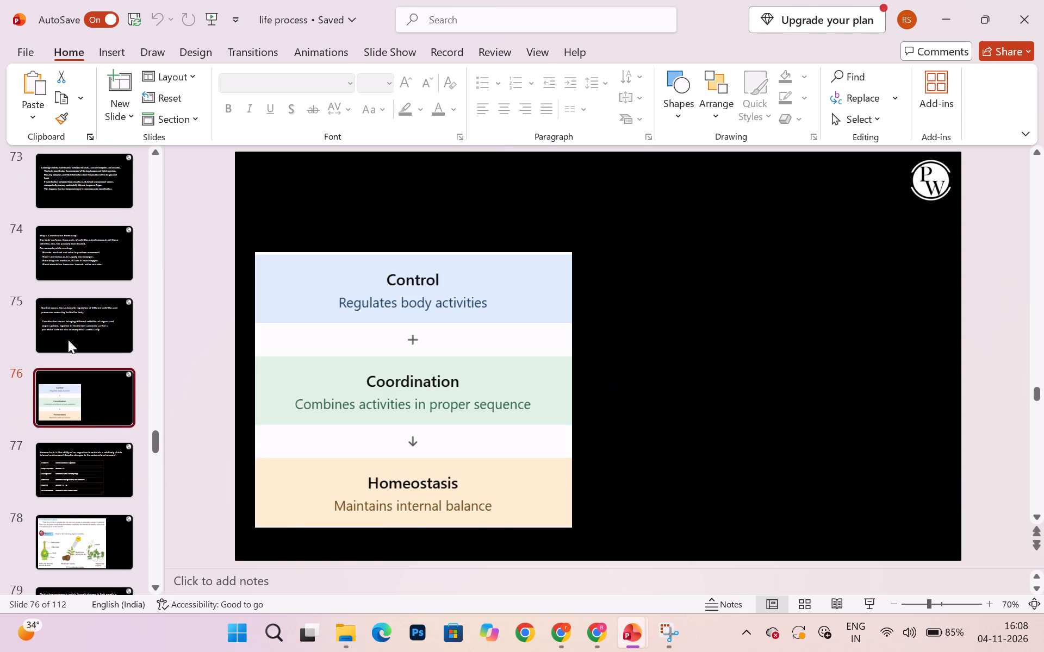
{"action": "key", "text": "Down"}
{"action": "key", "text": "Down"}
{"action": "key", "text": "Down"}
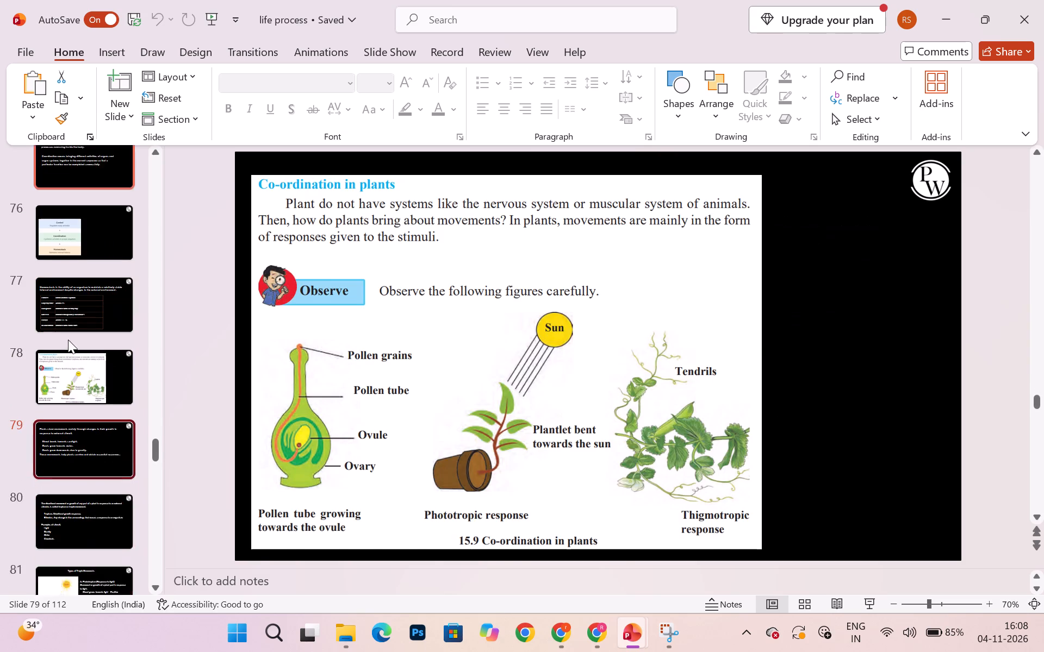
{"action": "key", "text": "Up"}
{"action": "key", "text": "Down"}
{"action": "key", "text": "Up"}
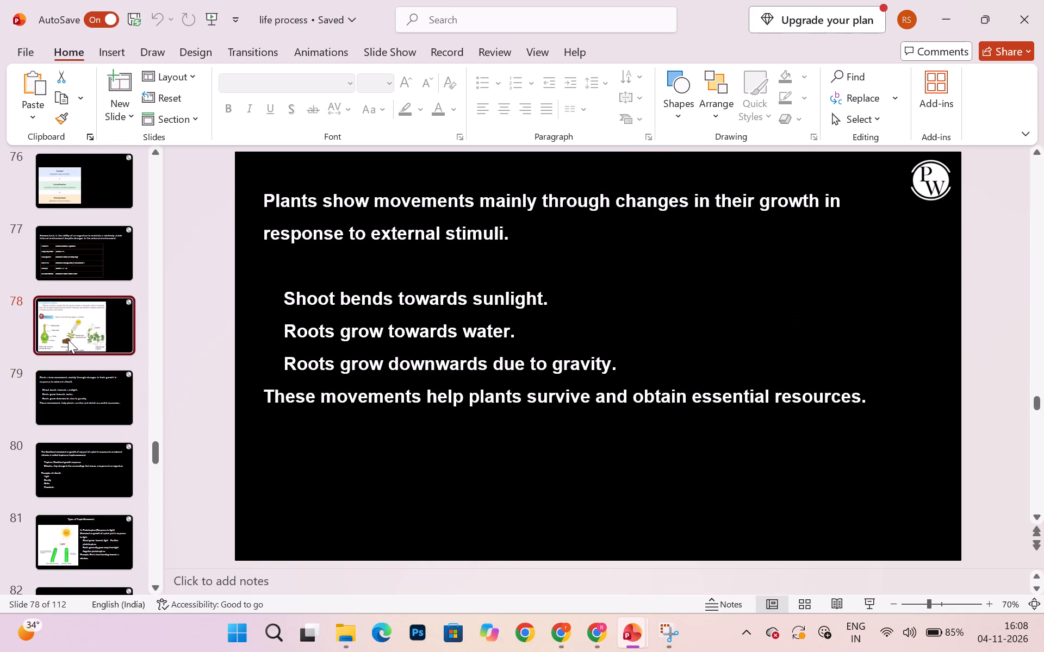
{"action": "key", "text": "Down"}
{"action": "key", "text": "Down"}
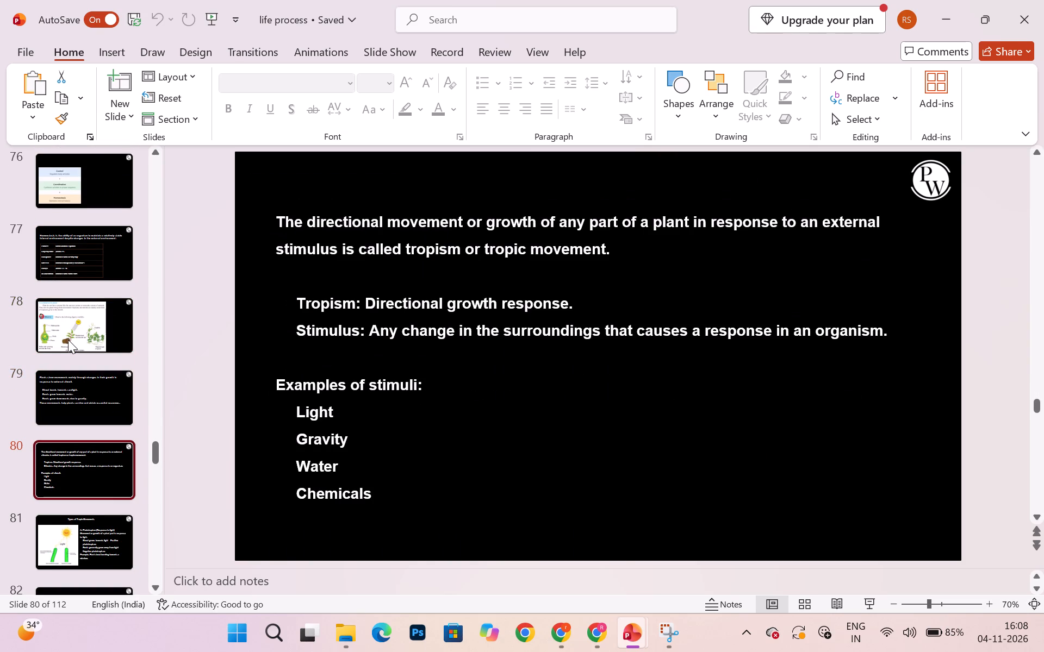
{"action": "key", "text": "Up"}
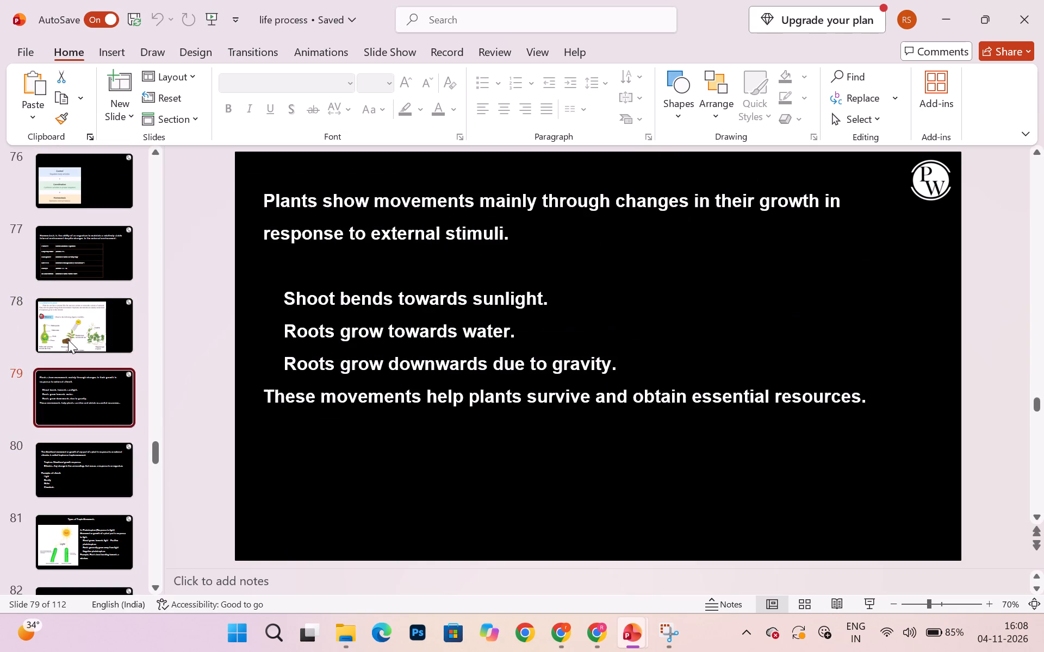
{"action": "key", "text": "Down"}
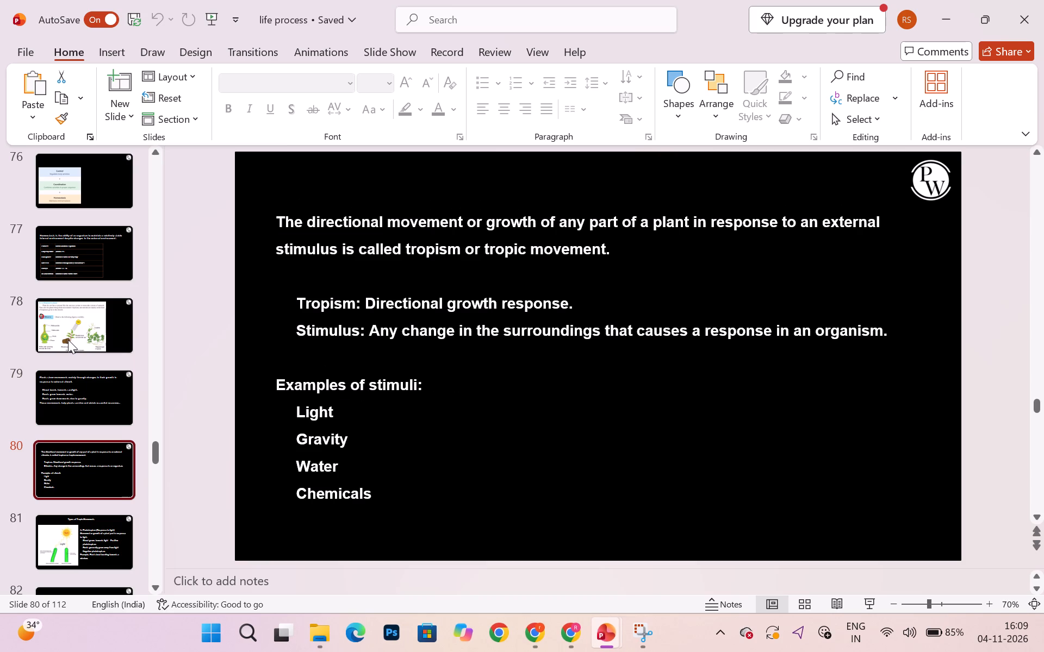
{"action": "key", "text": "Down"}
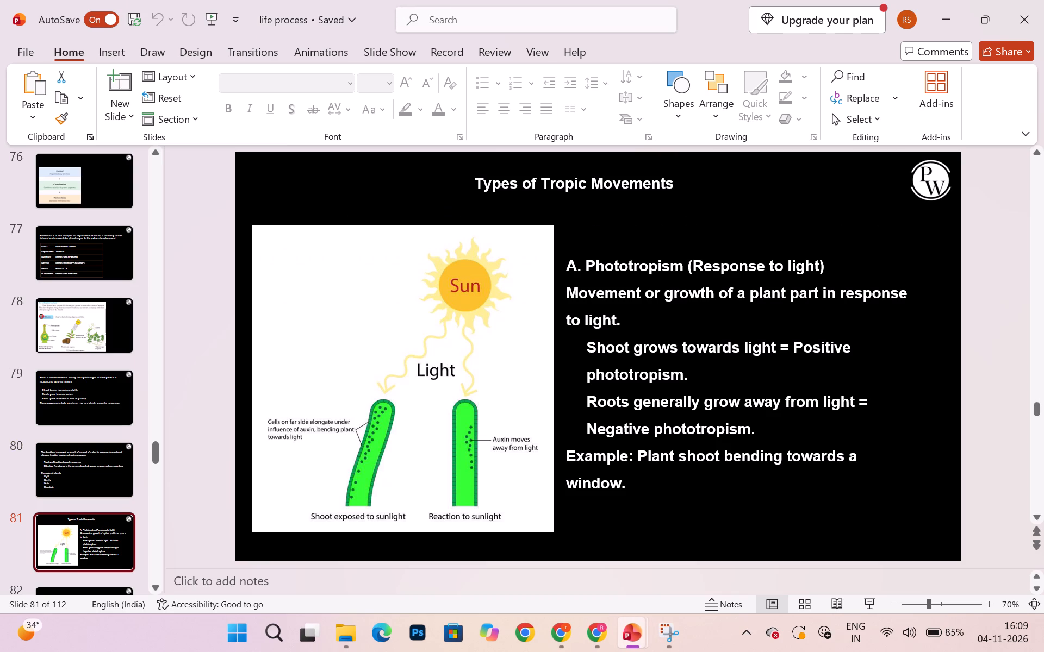
Copy the heading text "Types of Tropic Movements" from slide 81 and deselect its text box.
{"action": "left_click", "coordinate": [477, 179]}
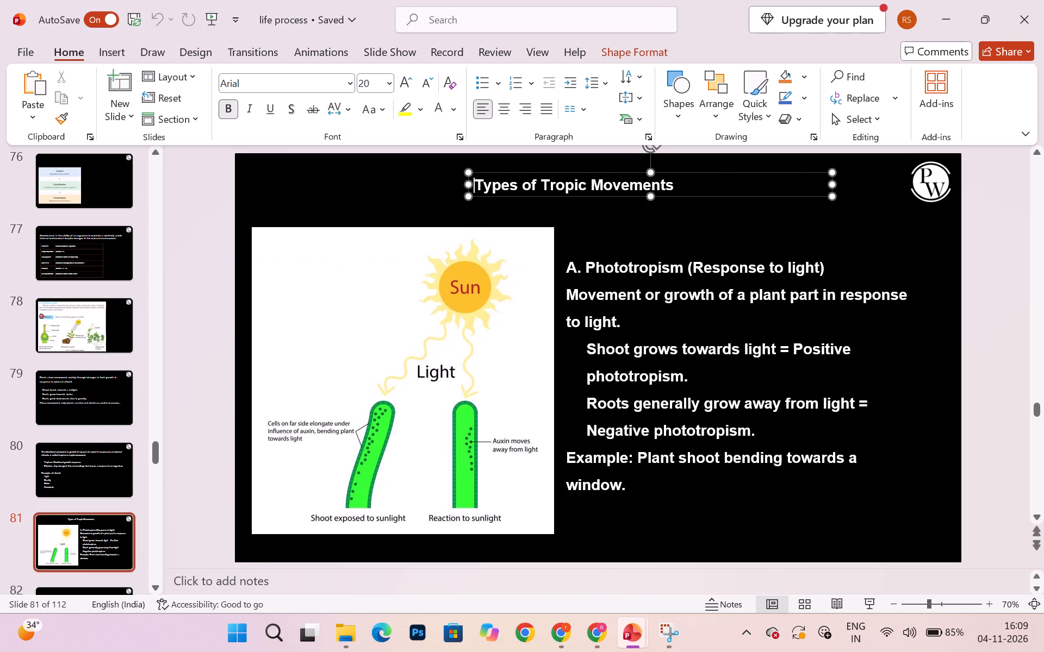
{"action": "key", "text": "ctrl+a"}
{"action": "key", "text": "ctrl+c"}
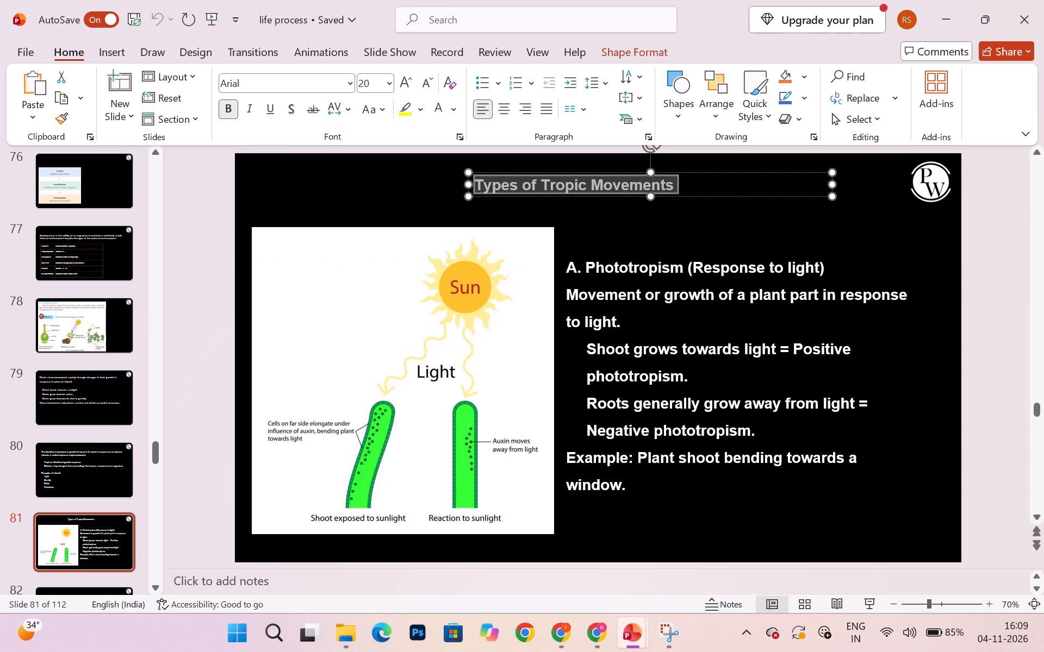
{"action": "left_click", "coordinate": [591, 544]}
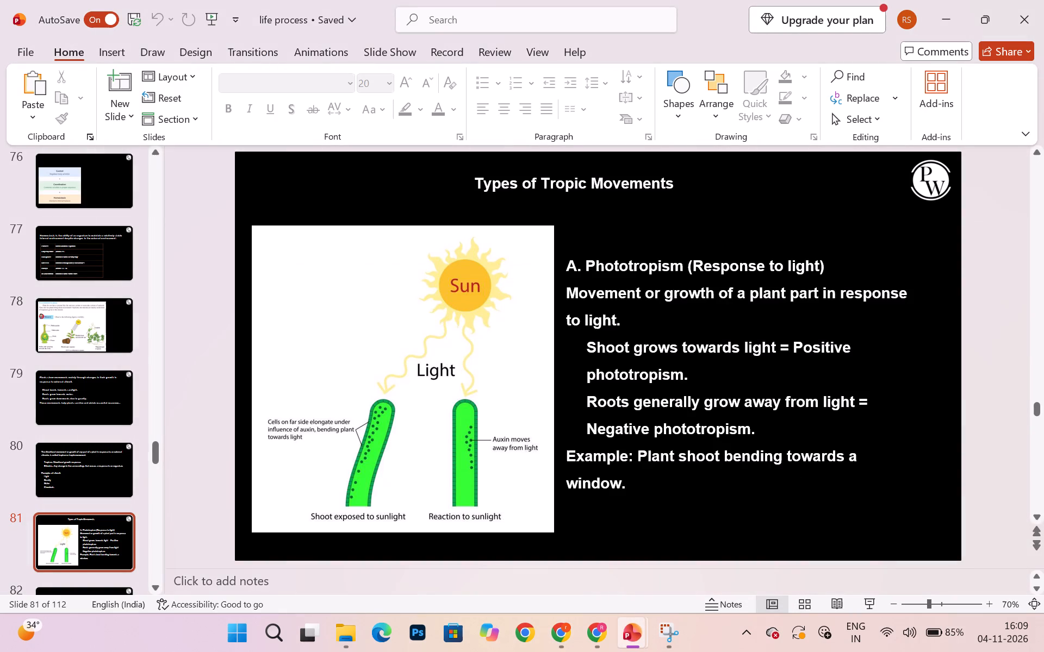
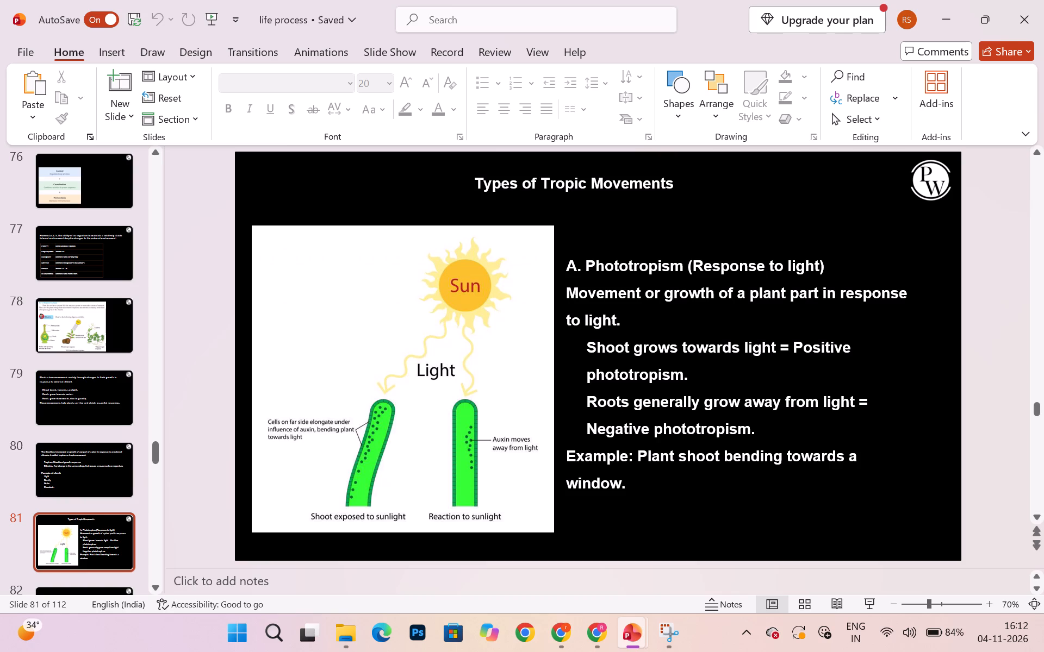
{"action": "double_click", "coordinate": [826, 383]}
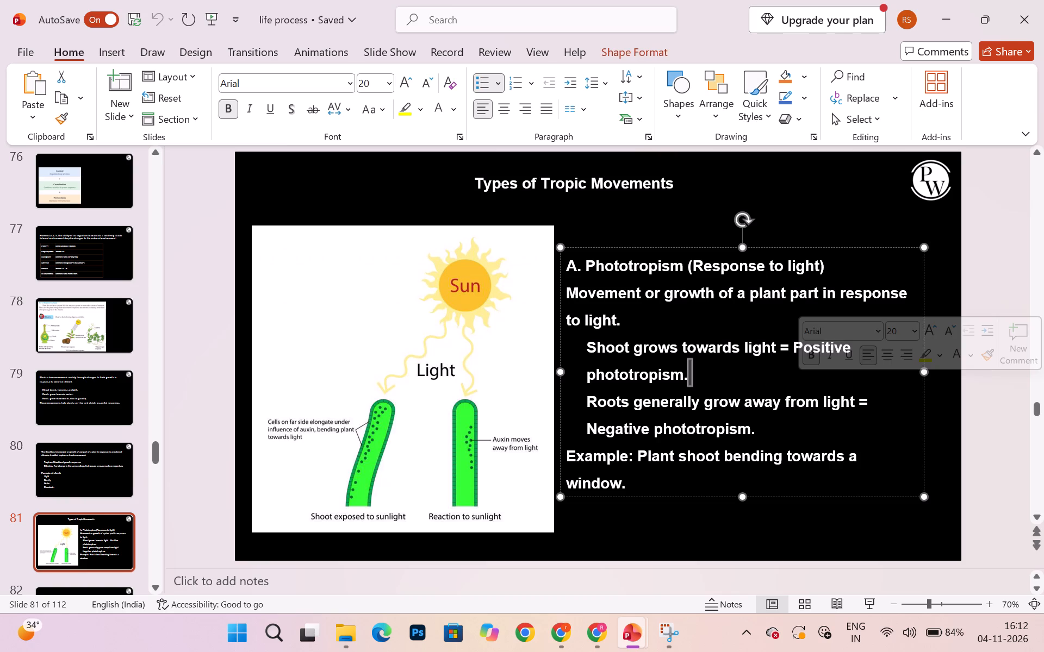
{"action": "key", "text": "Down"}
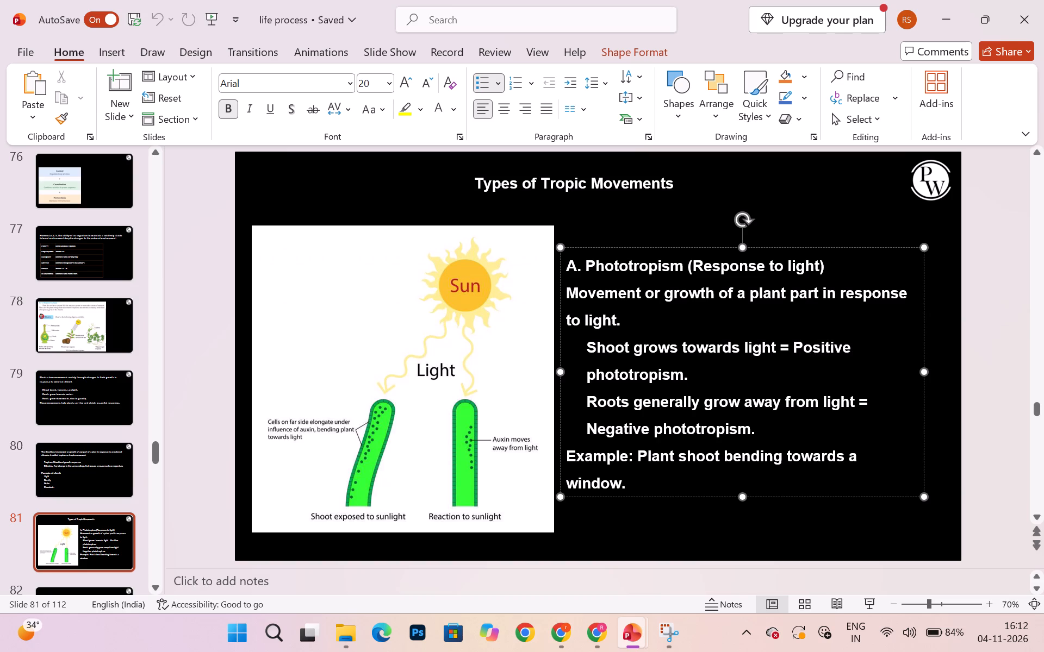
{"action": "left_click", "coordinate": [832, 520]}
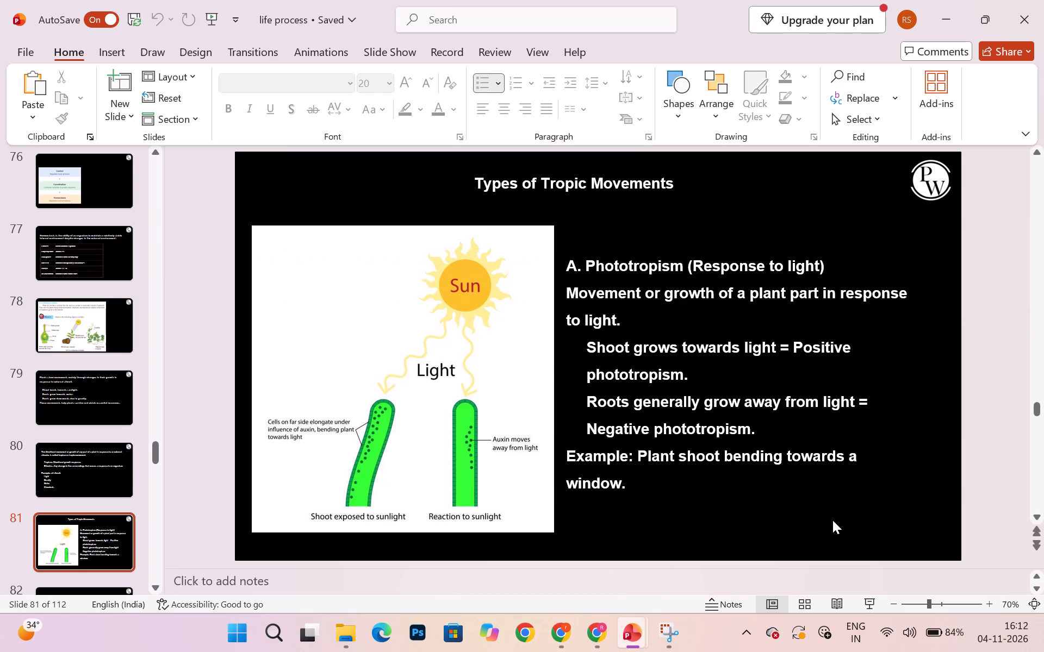
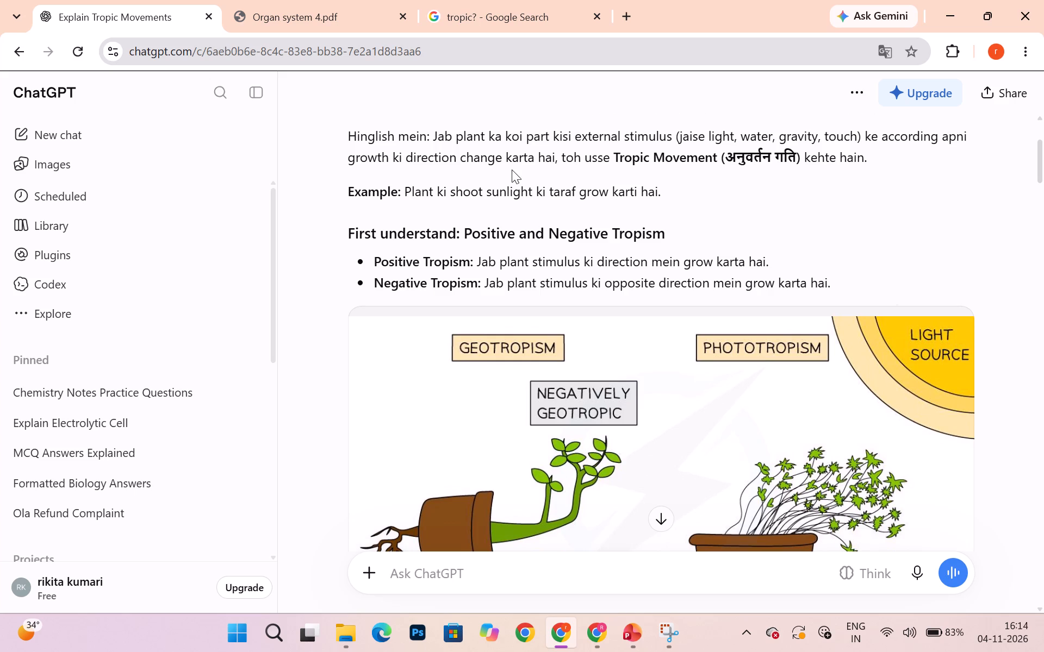
Return to the Google search, extend the query to "tropic? bio" and look through the results.
{"action": "left_click", "coordinate": [494, 4]}
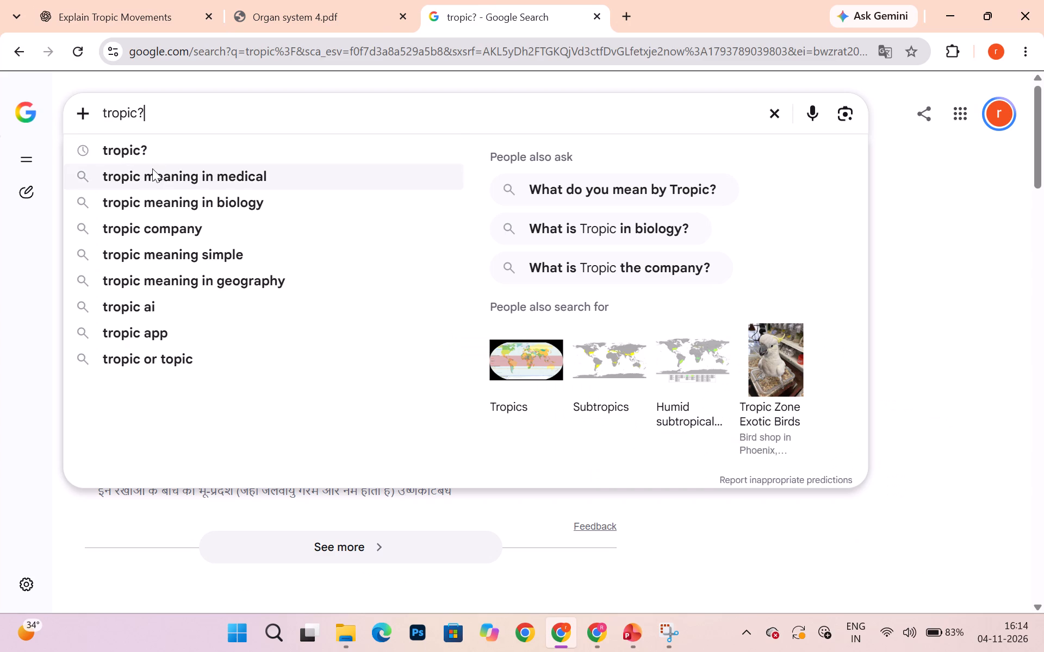
{"action": "left_click", "coordinate": [151, 141]}
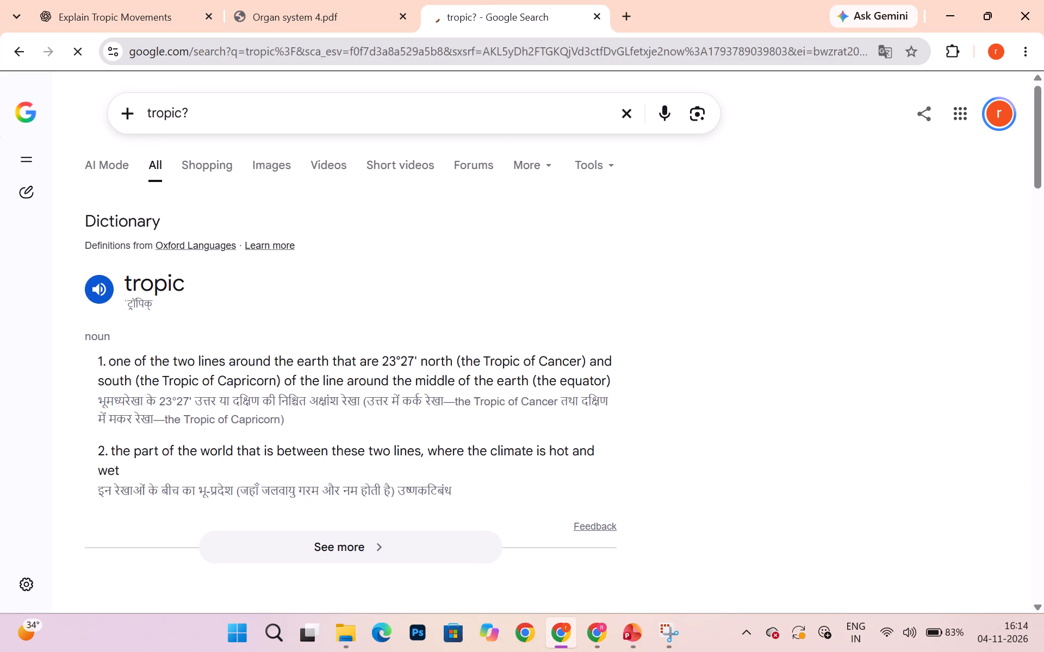
{"action": "left_click", "coordinate": [200, 128]}
{"action": "key", "text": "space"}
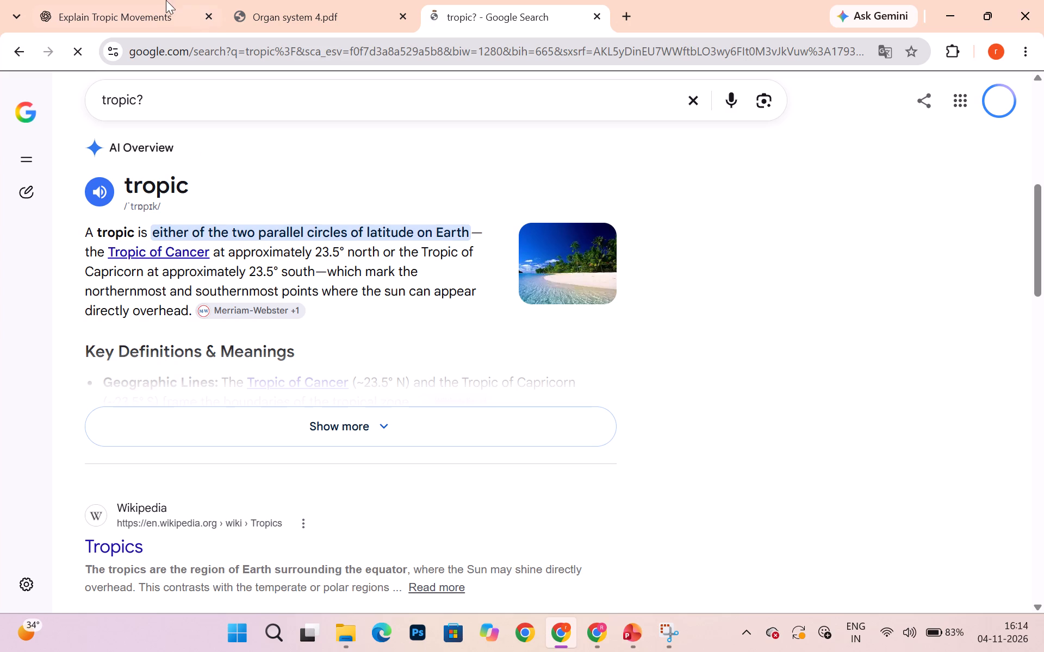
{"action": "left_click", "coordinate": [156, 102]}
{"action": "key", "text": "space"}
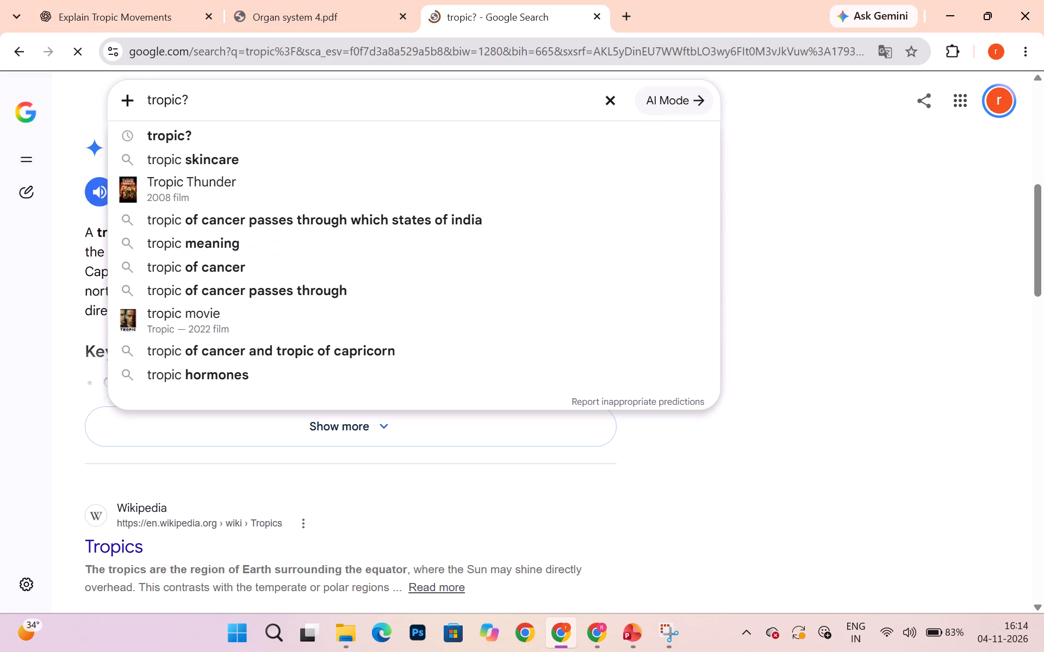
{"action": "type", "text": "bio"}
{"action": "key", "text": "Return"}
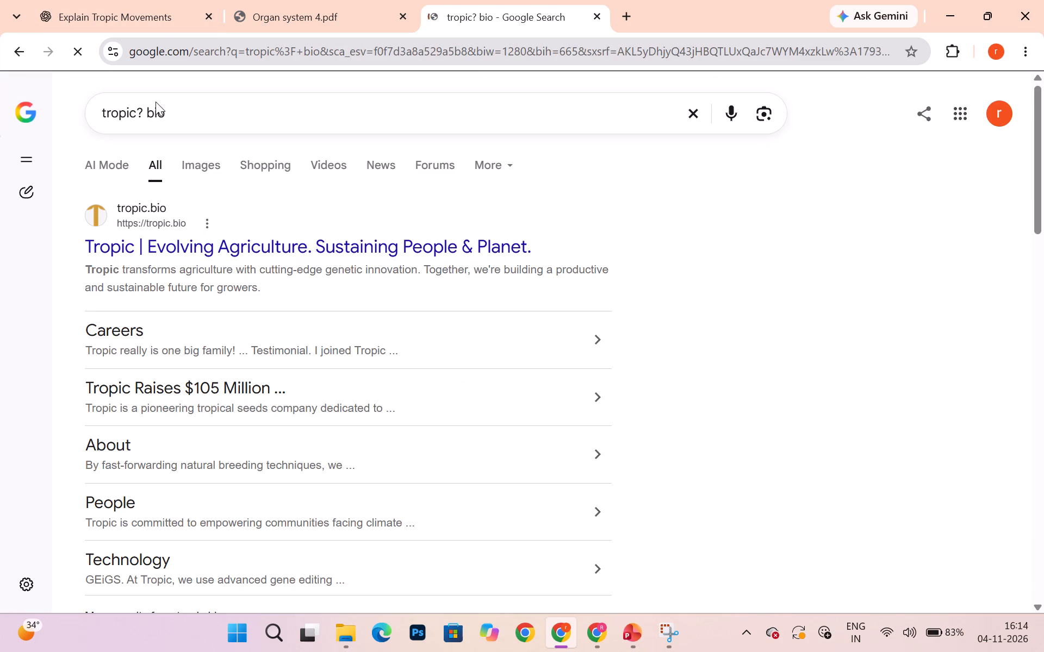
{"action": "scroll", "coordinate": [218, 351], "scroll_direction": "down", "scroll_amount": 1}
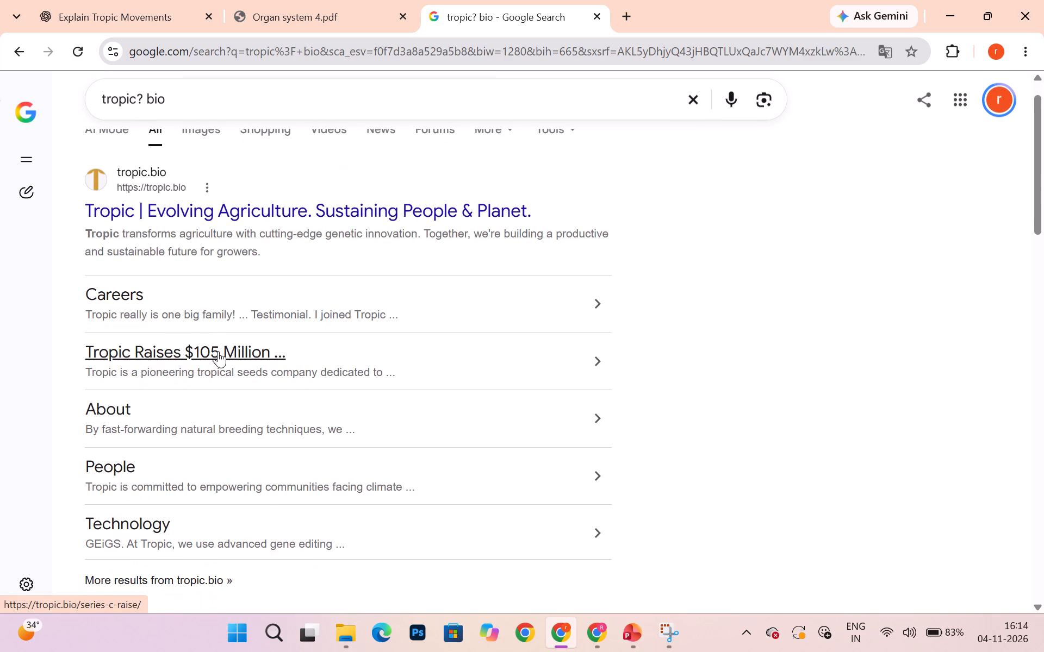
Change the Google query to "tropic in bio" and read the overview of tropism in biology.
{"action": "left_click", "coordinate": [195, 88]}
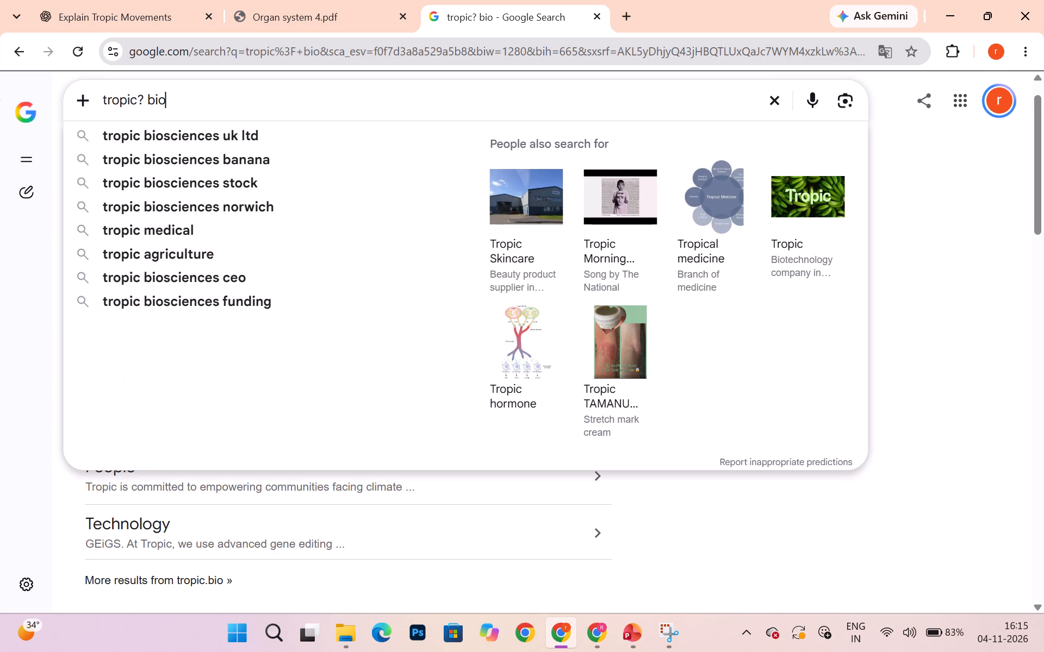
{"action": "key", "text": "BackSpace"}
{"action": "key", "text": "BackSpace"}
{"action": "key", "text": "BackSpace"}
{"action": "key", "text": "BackSpace"}
{"action": "key", "text": "BackSpace"}
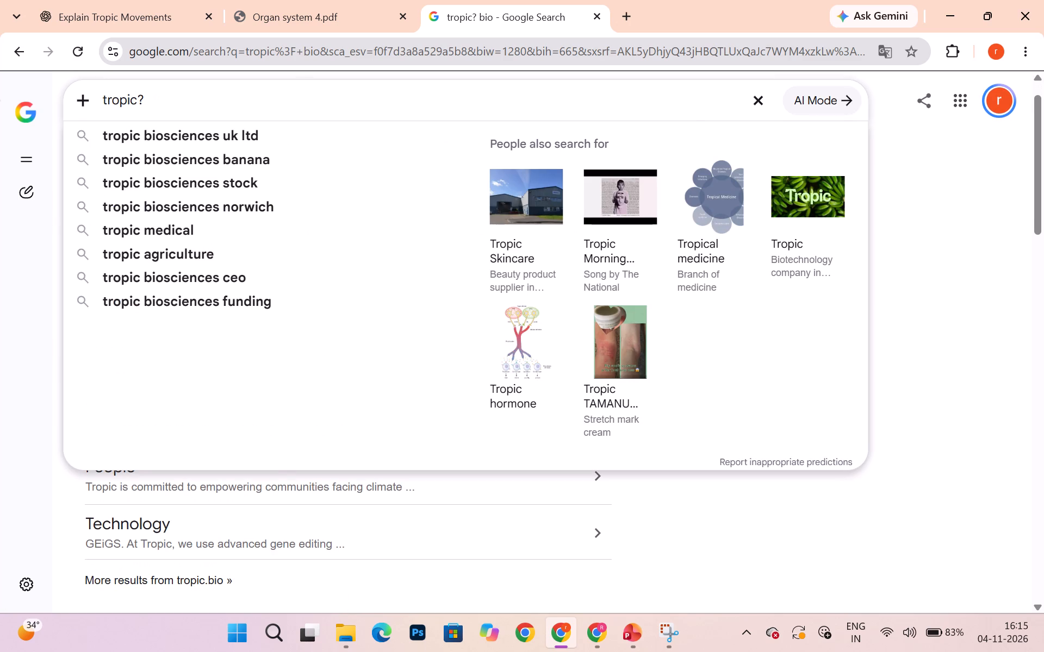
{"action": "key", "text": "space"}
{"action": "type", "text": "in bio"}
{"action": "key", "text": "Return"}
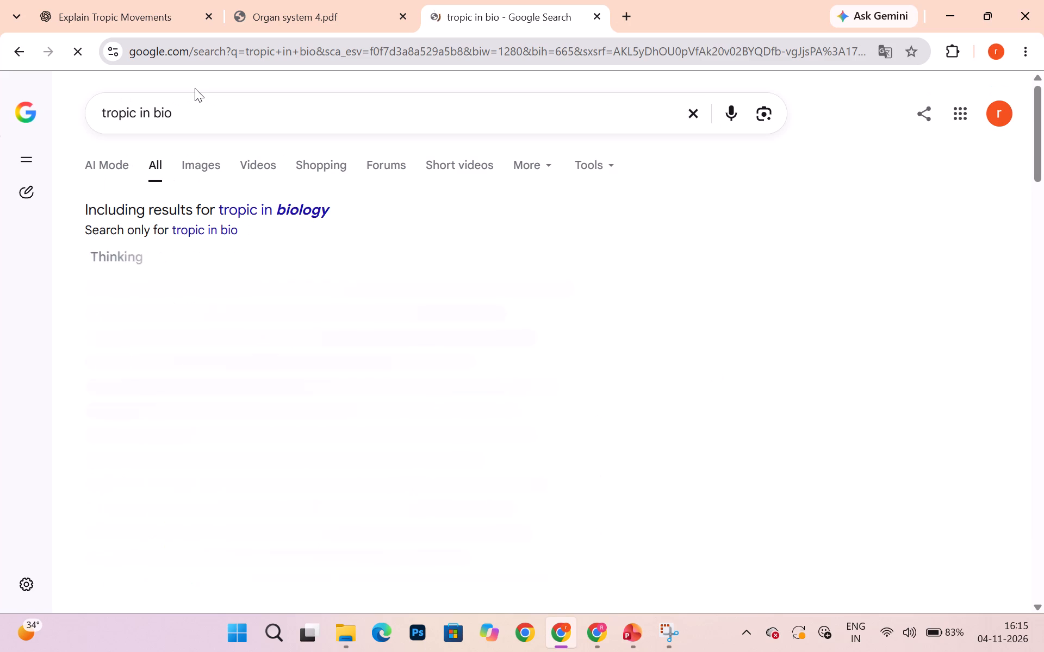
{"action": "scroll", "coordinate": [392, 273], "scroll_direction": "down", "scroll_amount": 1}
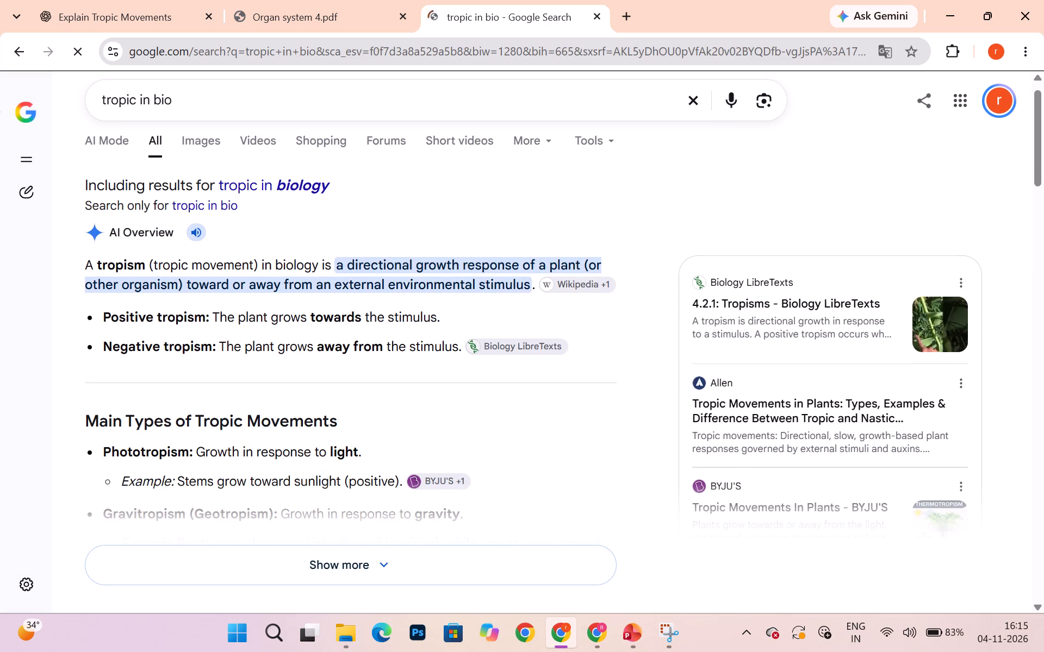
{"action": "scroll", "coordinate": [215, 353], "scroll_direction": "down", "scroll_amount": 1}
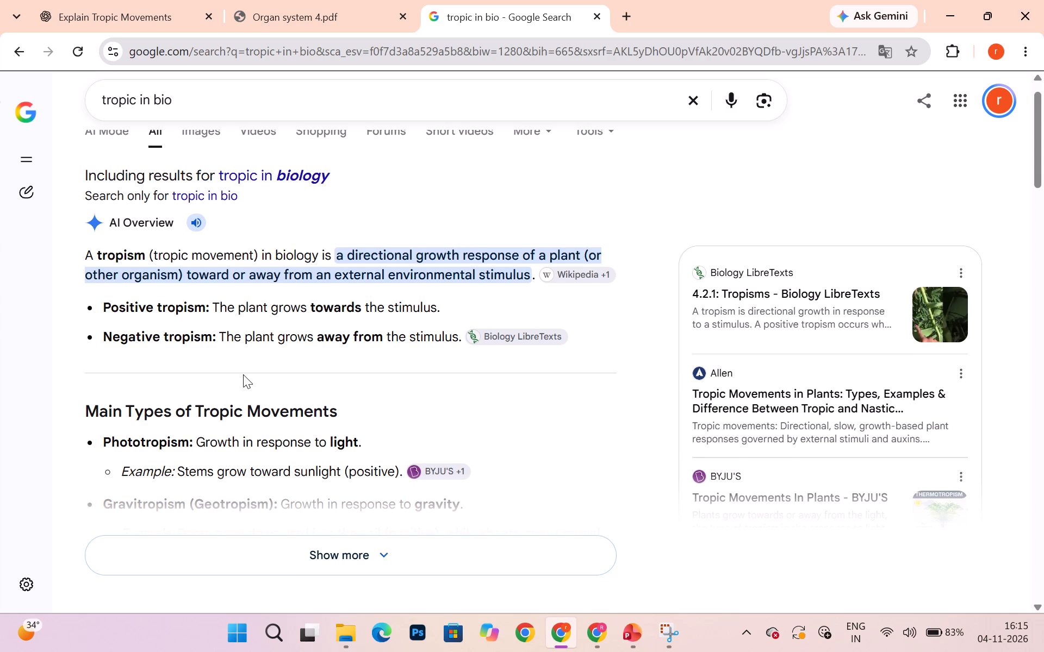
Switch the "tropic in bio" search to image results and copy the "Quick Revision: Tropic Movements" infographic.
{"action": "scroll", "coordinate": [243, 374], "scroll_direction": "down", "scroll_amount": 1}
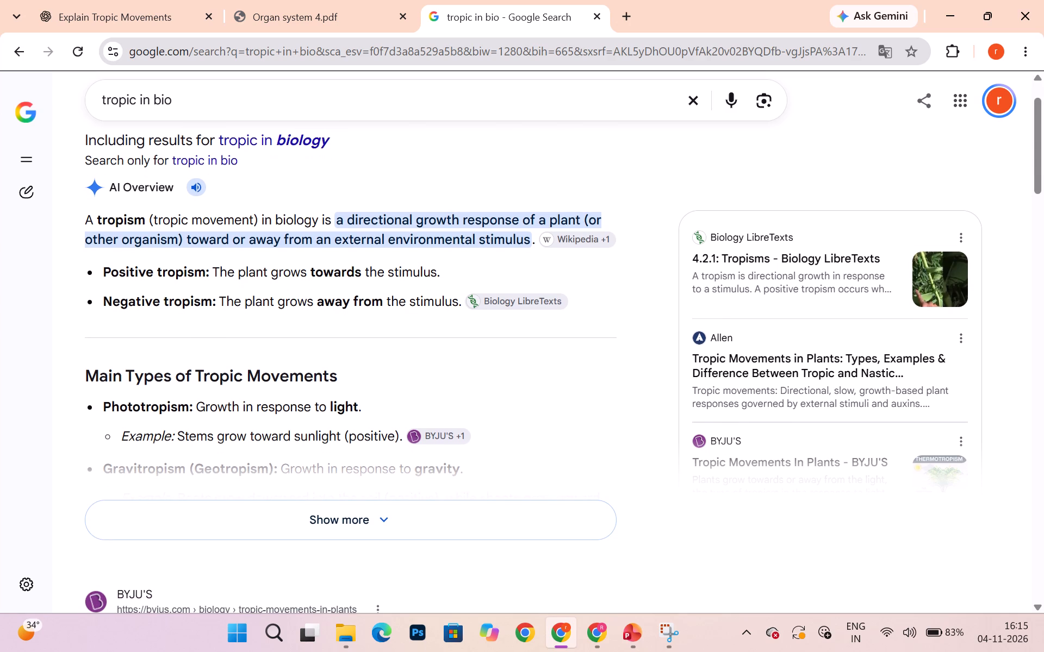
{"action": "scroll", "coordinate": [184, 249], "scroll_direction": "up", "scroll_amount": 3}
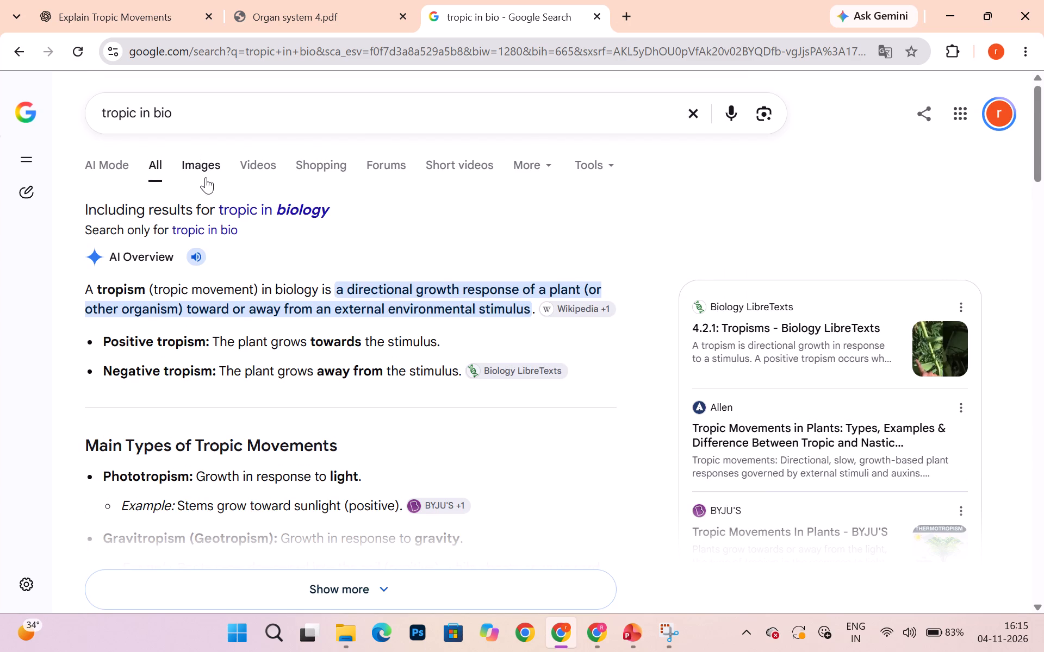
{"action": "left_click", "coordinate": [212, 173]}
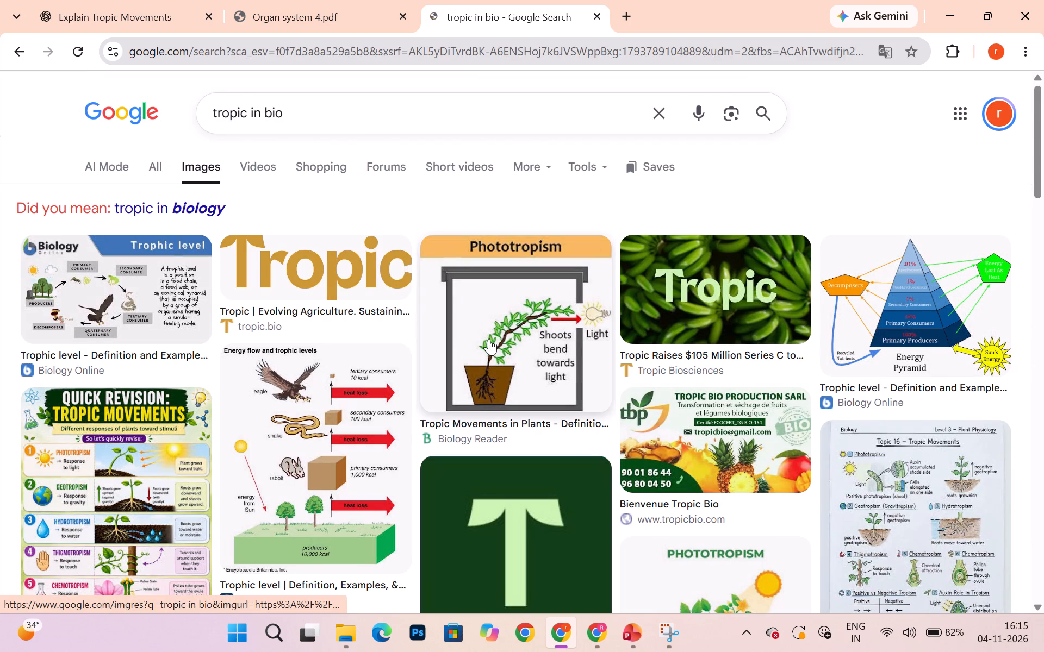
{"action": "left_click", "coordinate": [147, 486]}
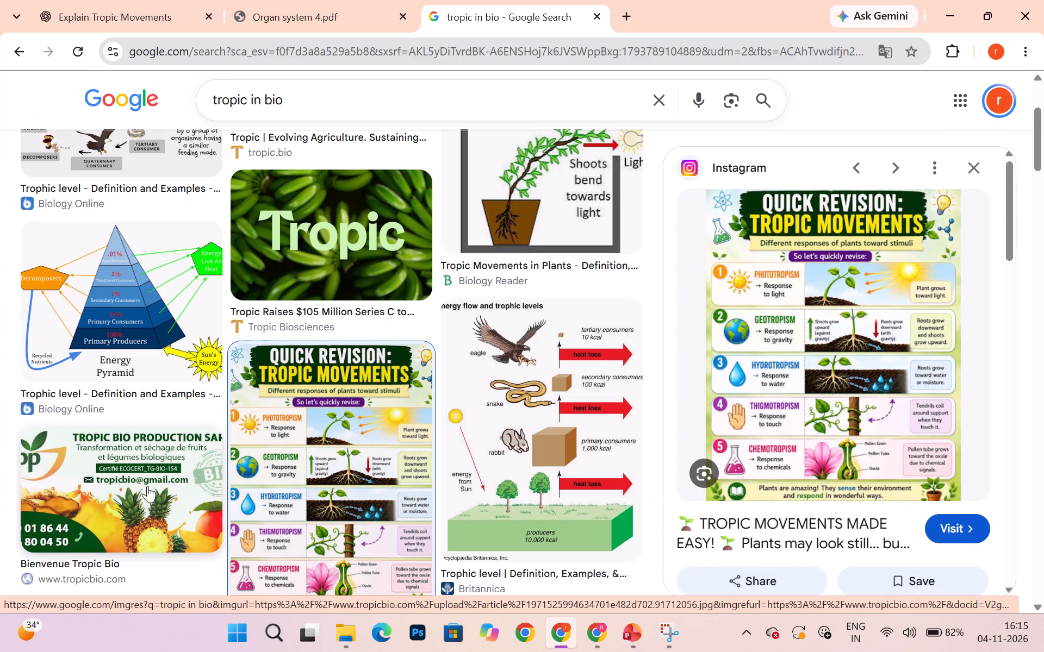
{"action": "left_click", "coordinate": [818, 374]}
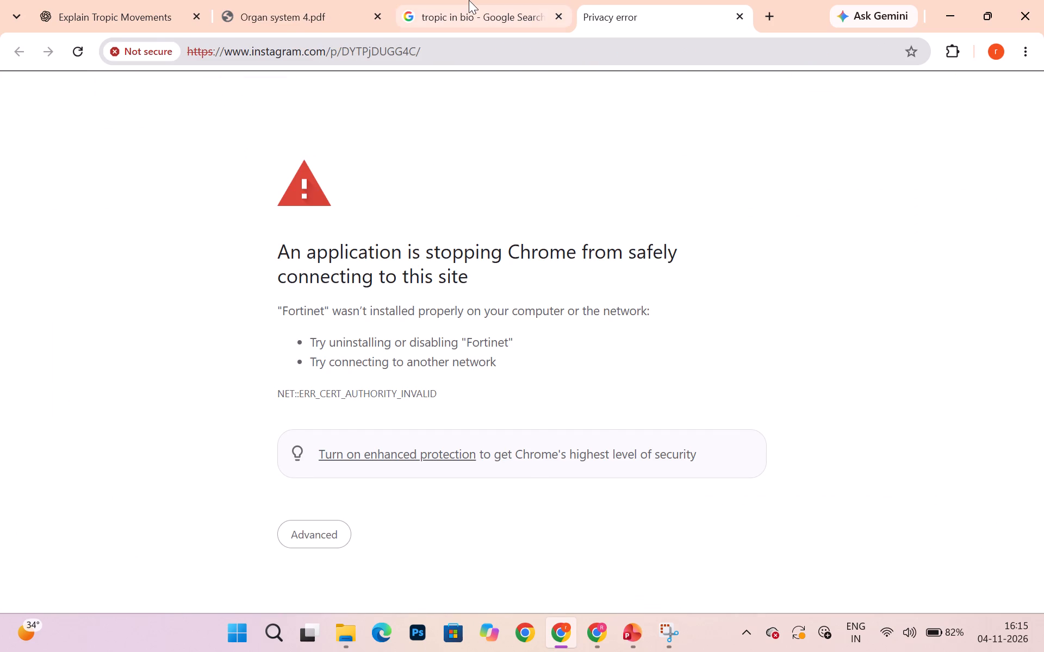
{"action": "left_click", "coordinate": [469, 0]}
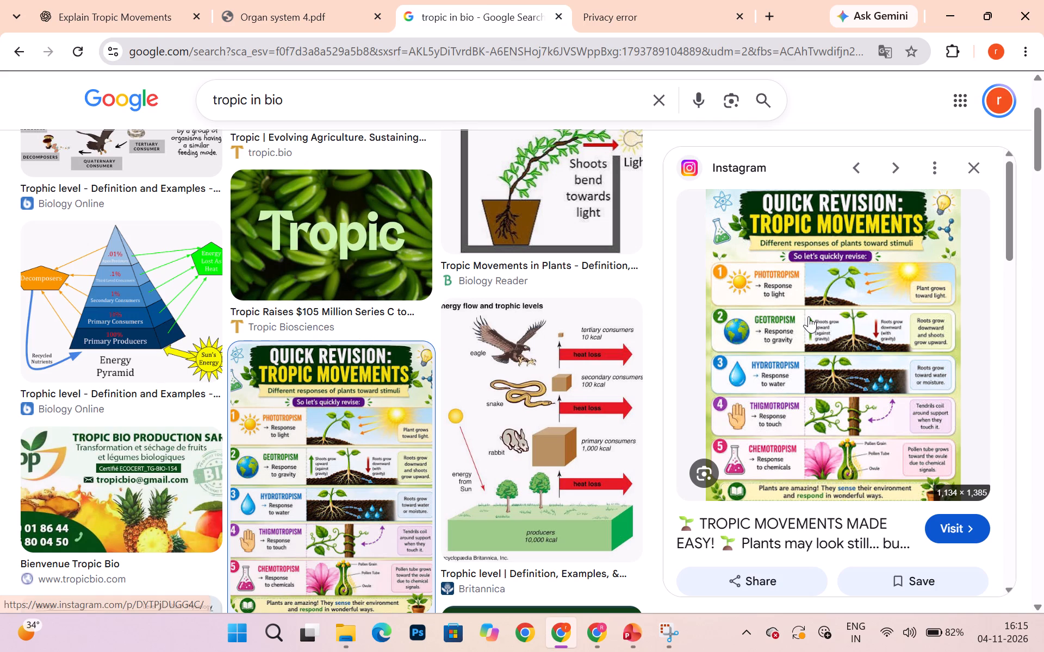
{"action": "right_click", "coordinate": [787, 322]}
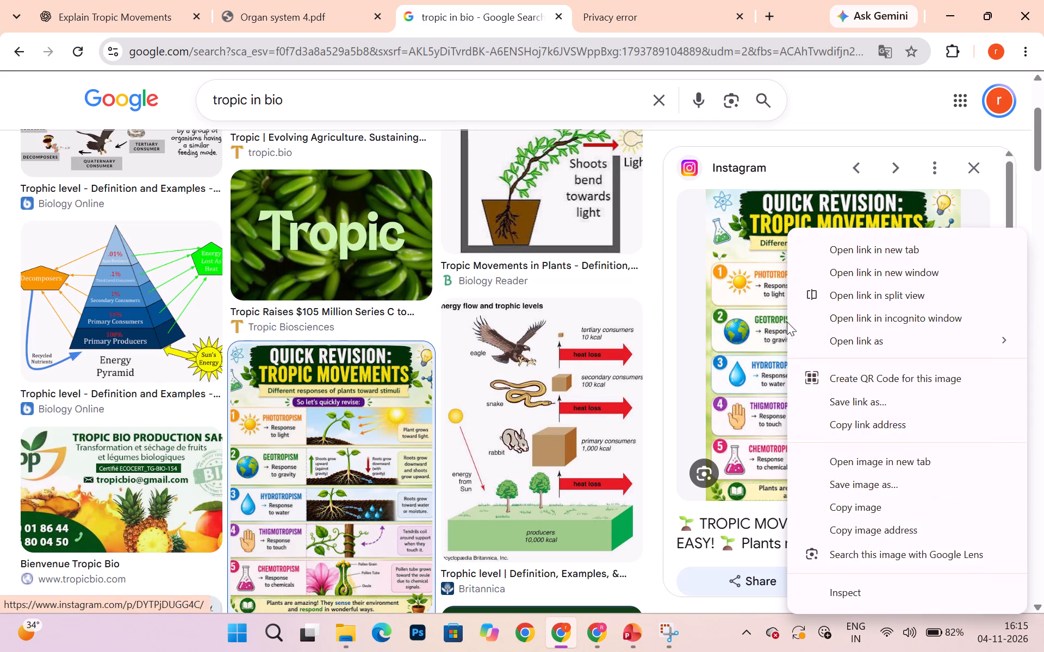
{"action": "left_click", "coordinate": [818, 504]}
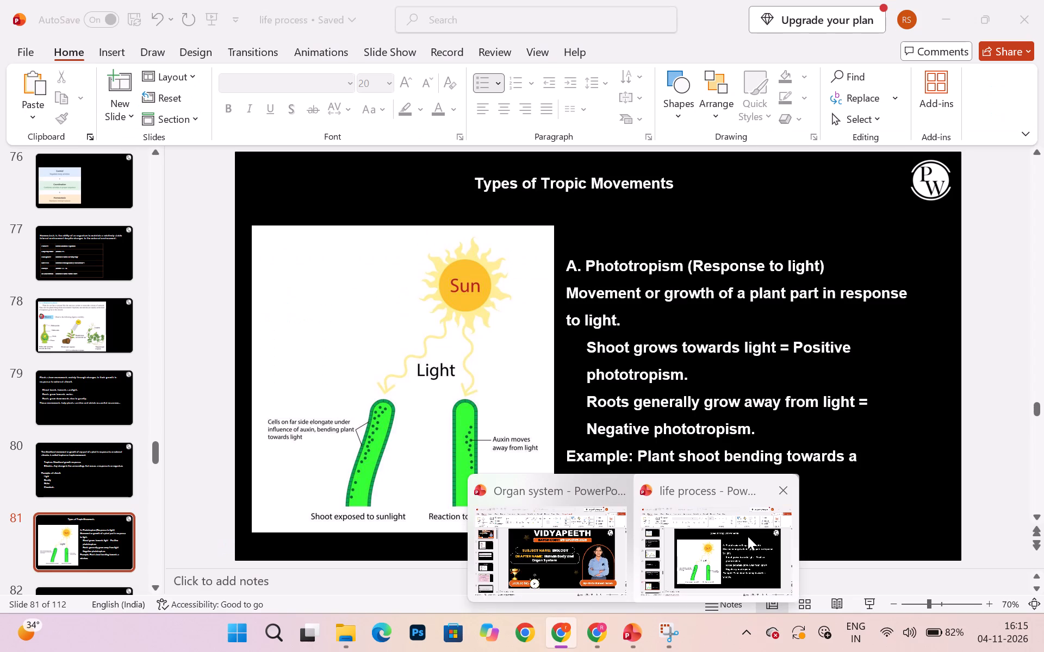
Switch to the life process presentation in PowerPoint and check the homeostasis slide and the Co-ordination in plants slide.
{"action": "left_click", "coordinate": [748, 536]}
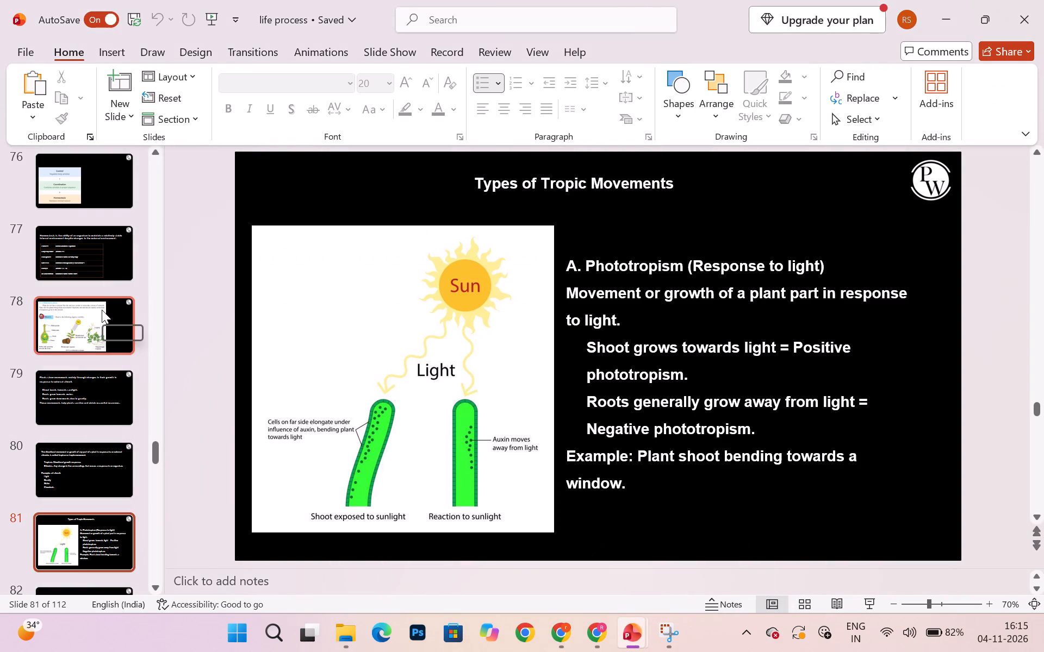
{"action": "left_click", "coordinate": [102, 266]}
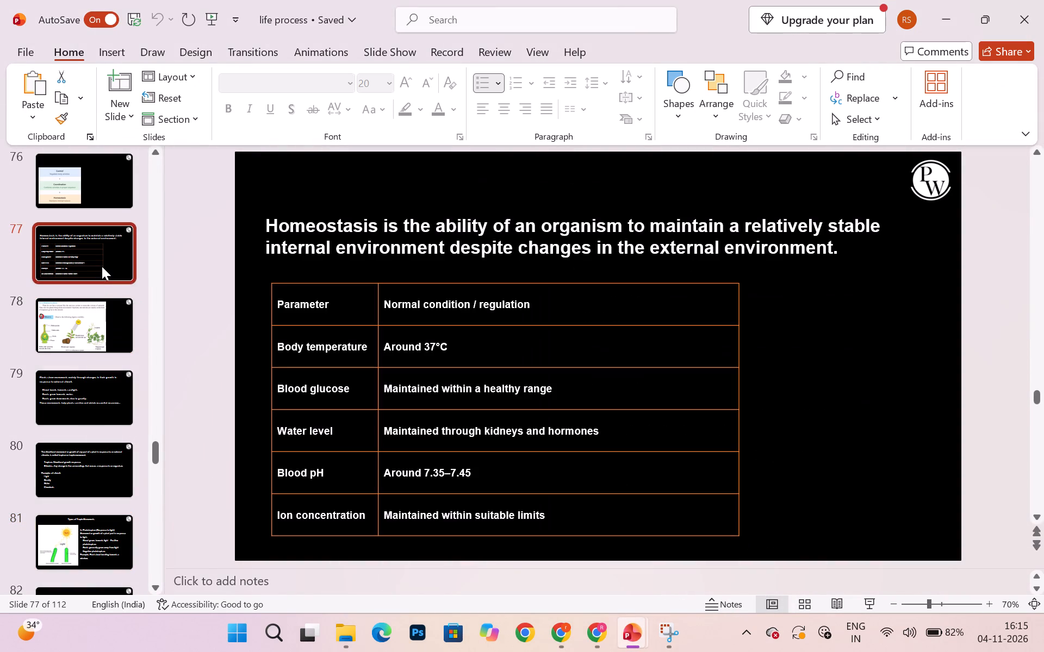
{"action": "left_click", "coordinate": [110, 315]}
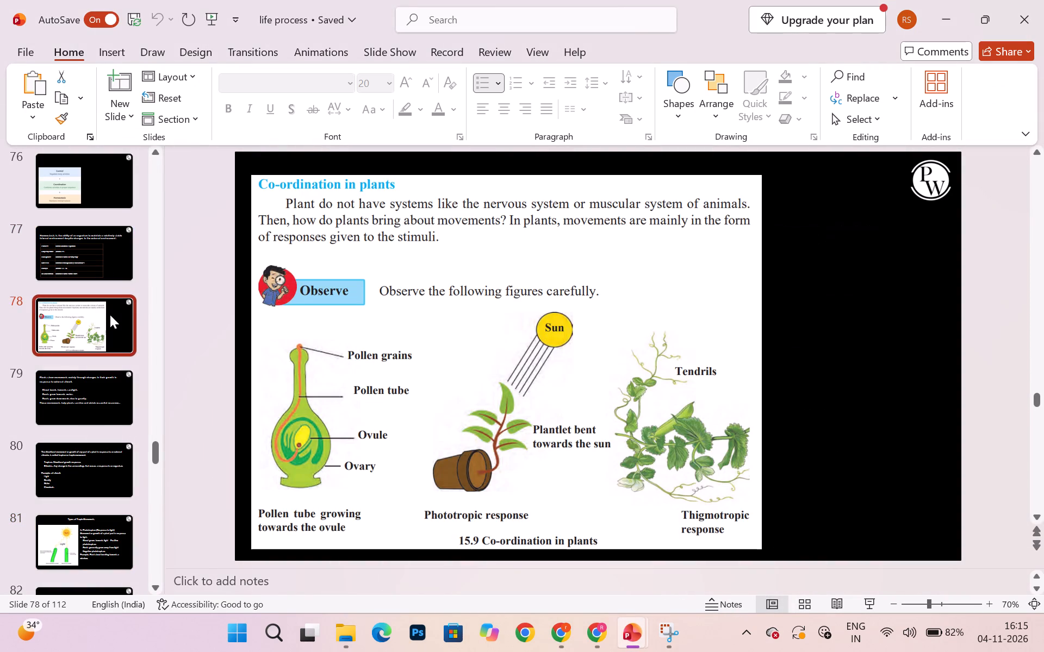
{"action": "left_click", "coordinate": [86, 313]}
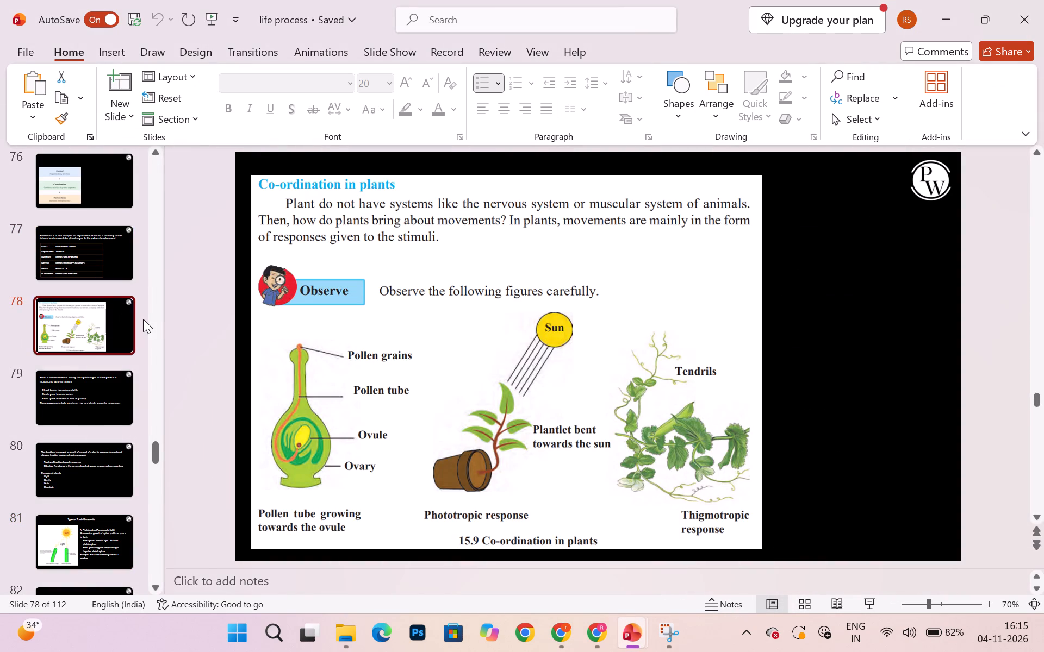
{"action": "left_click", "coordinate": [117, 321]}
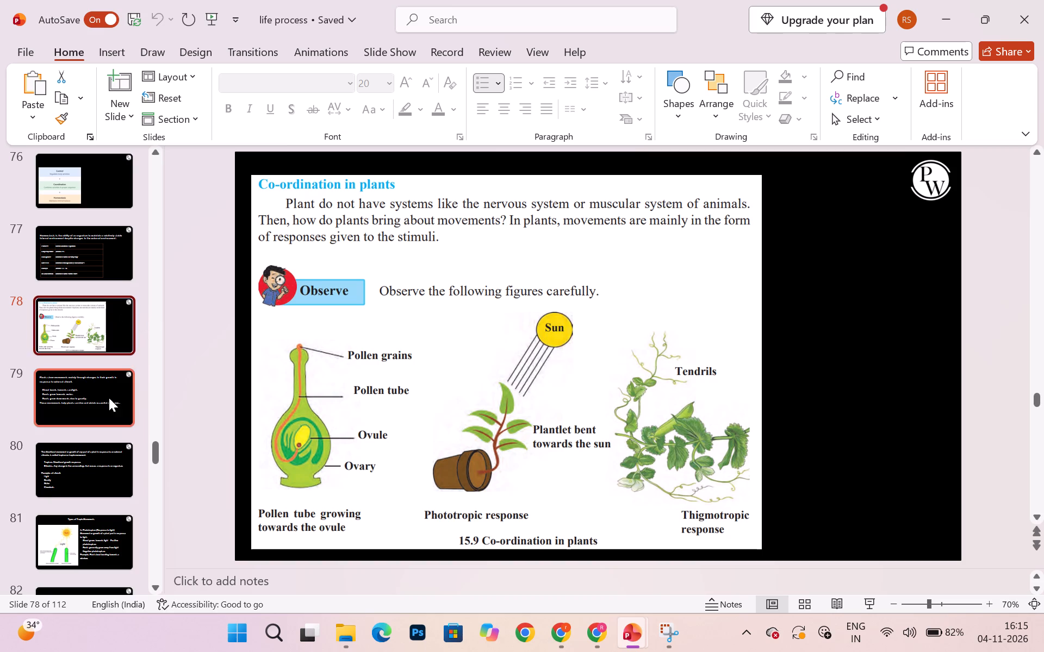
In the life process presentation, review slides 79 to 81, insert a slide after slide 80 and paste the copied tropic movements infographic.
{"action": "left_click", "coordinate": [105, 405]}
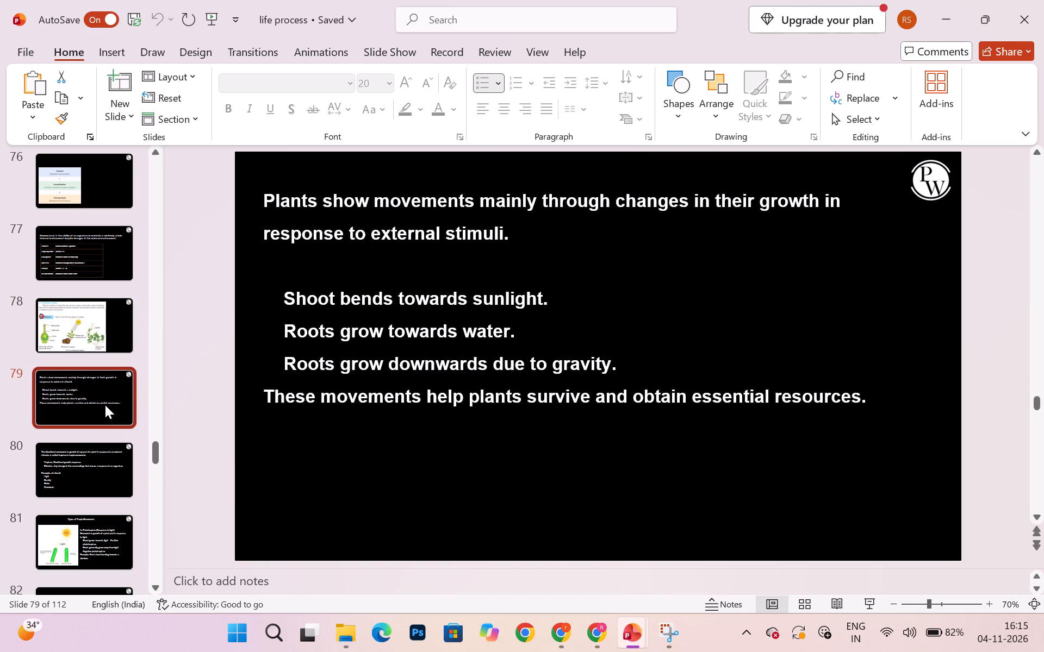
{"action": "left_click", "coordinate": [82, 461]}
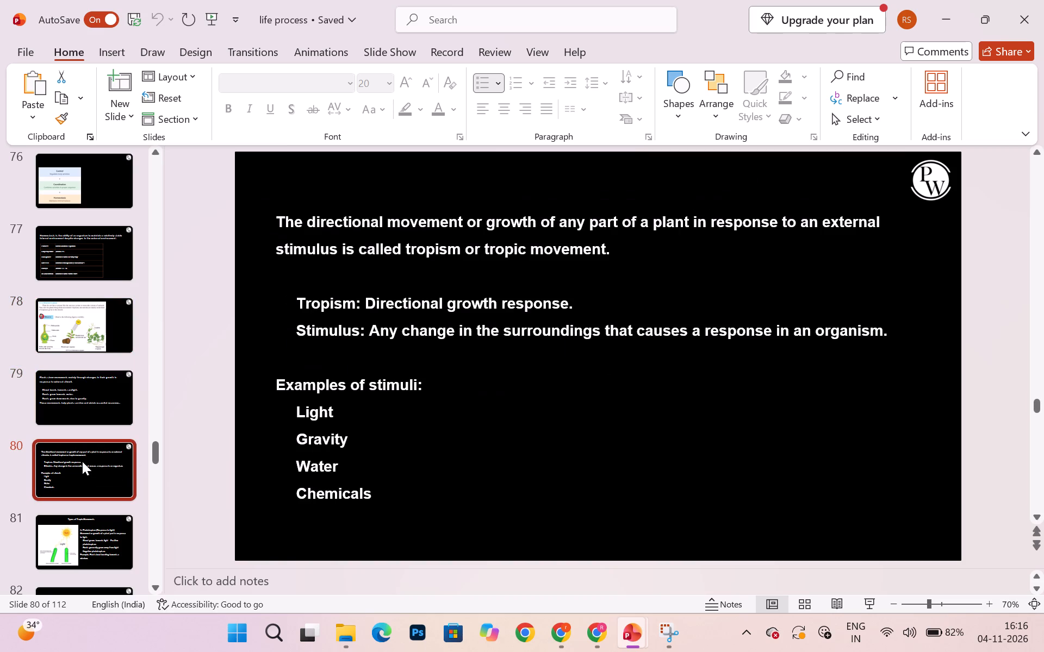
{"action": "left_click", "coordinate": [78, 523]}
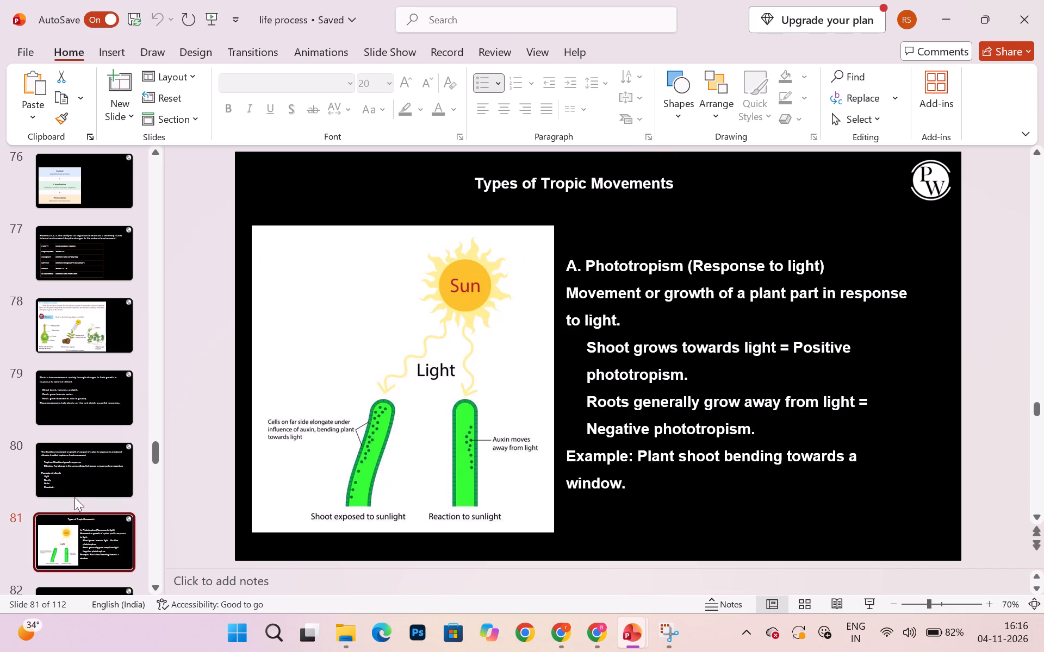
{"action": "left_click", "coordinate": [74, 456]}
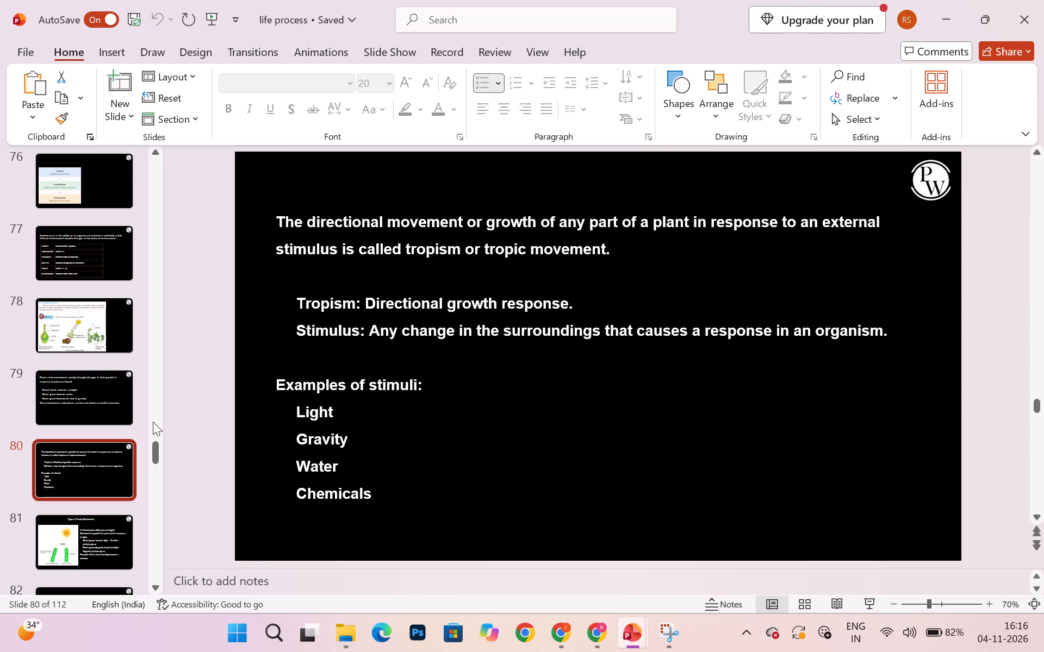
{"action": "left_click", "coordinate": [117, 79]}
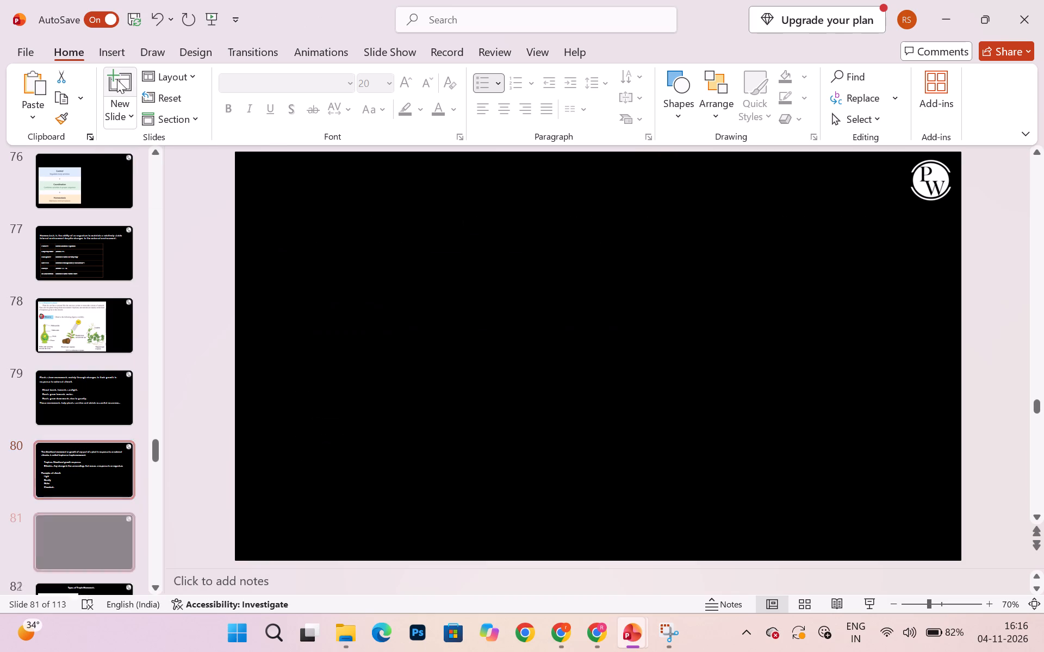
{"action": "key", "text": "ctrl+v"}
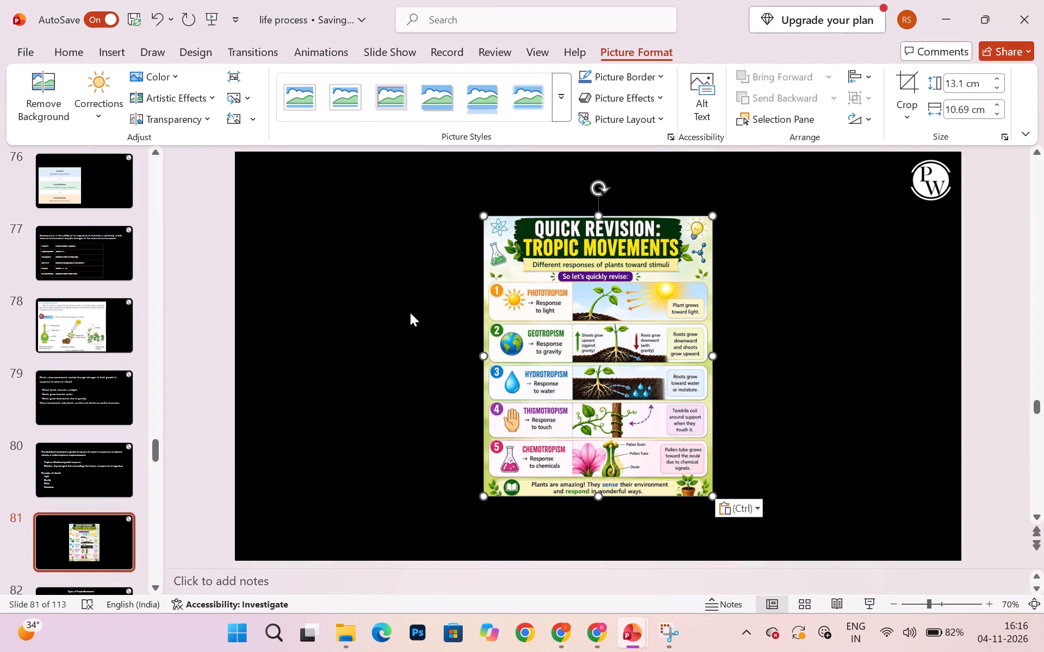
Move the tropic movements infographic to the slide's upper left and enlarge it proportionally to nearly the slide's full height.
{"action": "left_click_drag", "start_coordinate": [607, 284], "coordinate": [377, 235]}
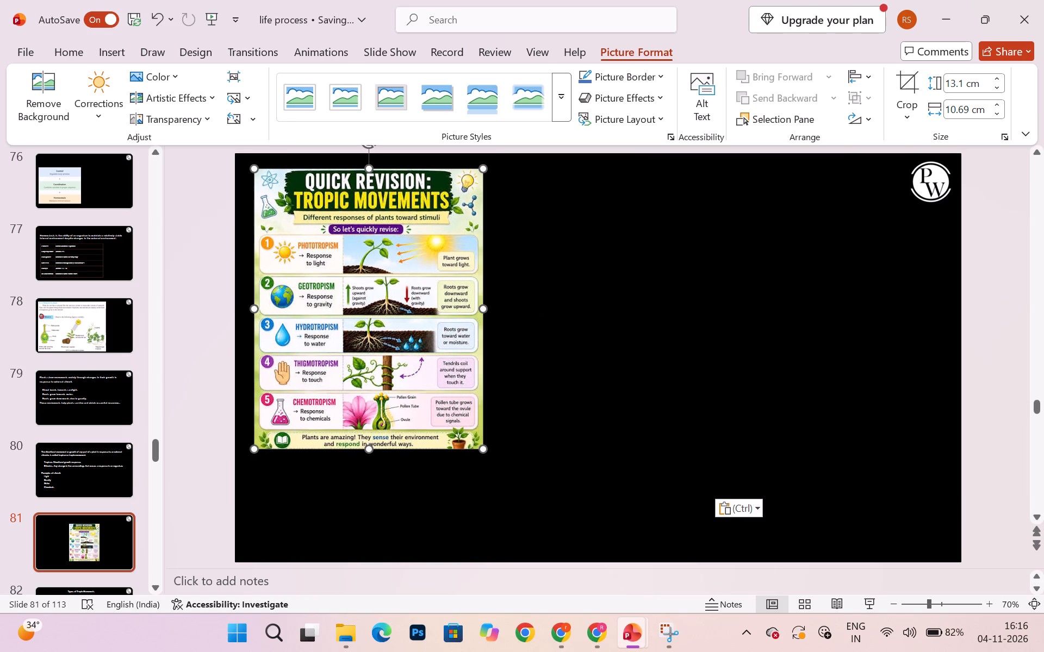
{"action": "left_click_drag", "start_coordinate": [483, 447], "coordinate": [562, 507]}
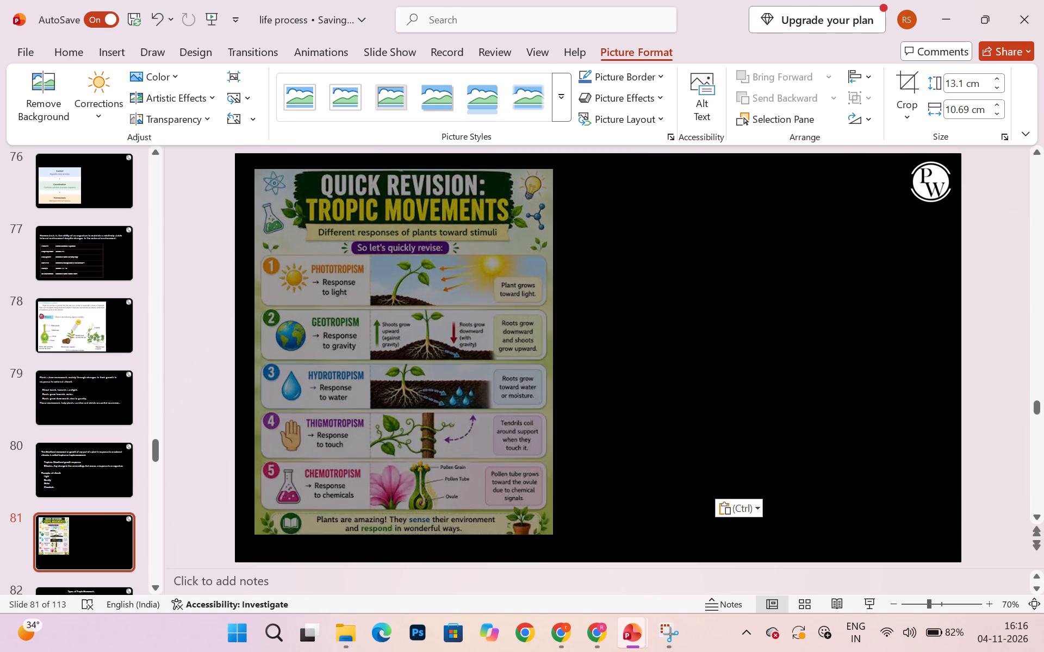
{"action": "left_click_drag", "start_coordinate": [562, 507], "coordinate": [562, 499]}
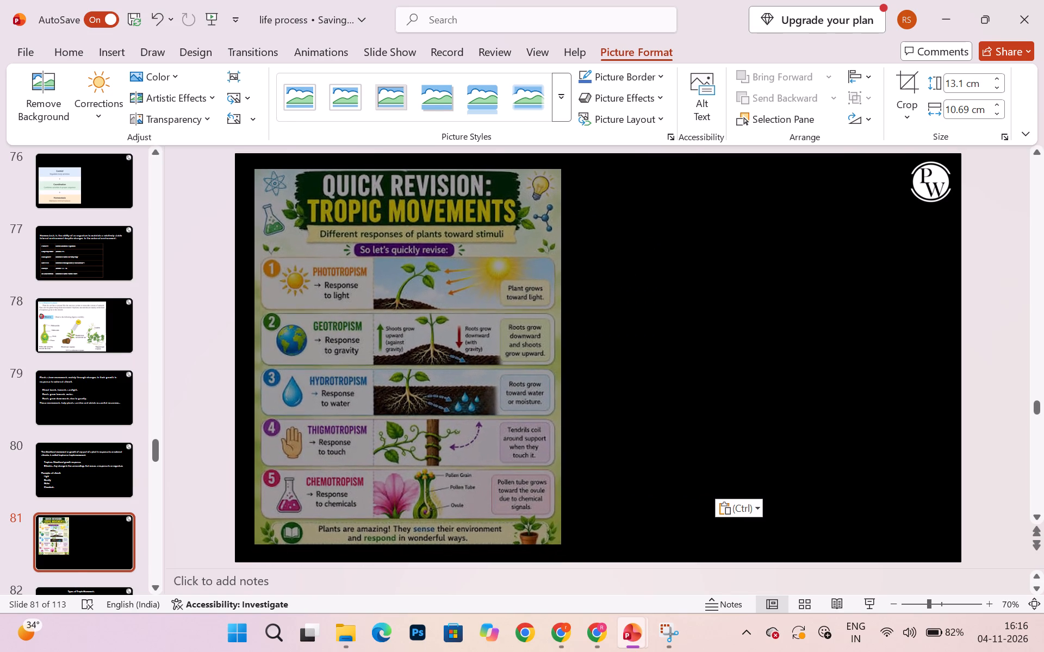
Enlarge the tropic movements infographic proportionally to 17.78 cm high and 14.51 cm wide.
{"action": "left_click_drag", "start_coordinate": [562, 499], "coordinate": [565, 502]}
{"action": "left_click", "coordinate": [493, 369]}
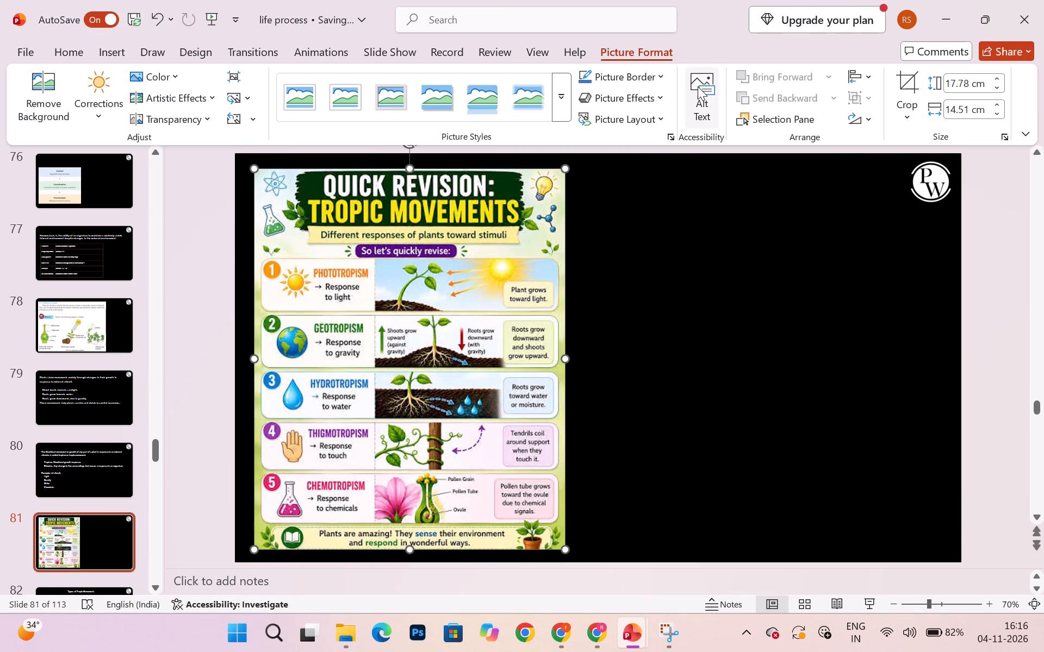
Crop the title area and the closing banner off the infographic, keeping the five tropism rows at 12.52 cm high.
{"action": "left_click", "coordinate": [623, 42]}
{"action": "left_click", "coordinate": [909, 91]}
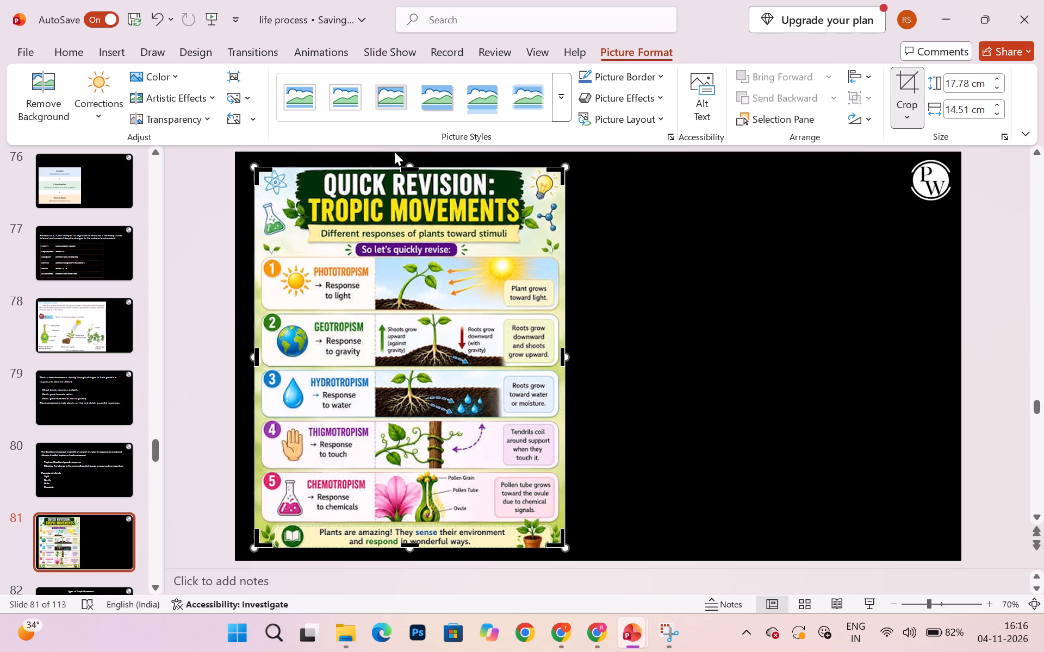
{"action": "left_click_drag", "start_coordinate": [412, 171], "coordinate": [409, 246]}
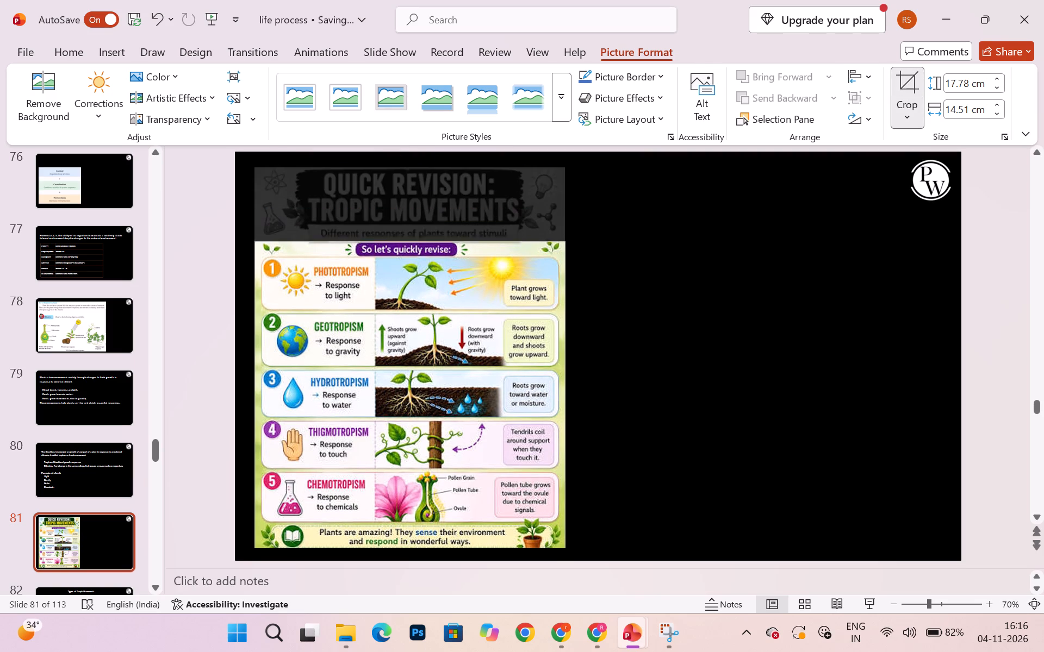
{"action": "left_click_drag", "start_coordinate": [409, 246], "coordinate": [411, 254]}
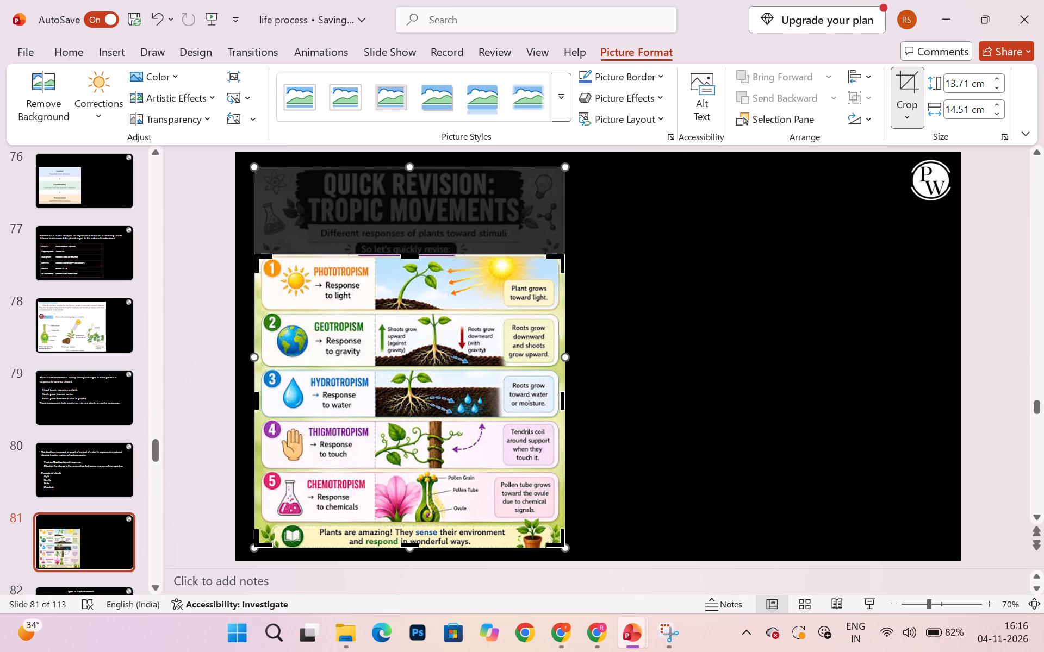
{"action": "left_click_drag", "start_coordinate": [408, 544], "coordinate": [406, 528]}
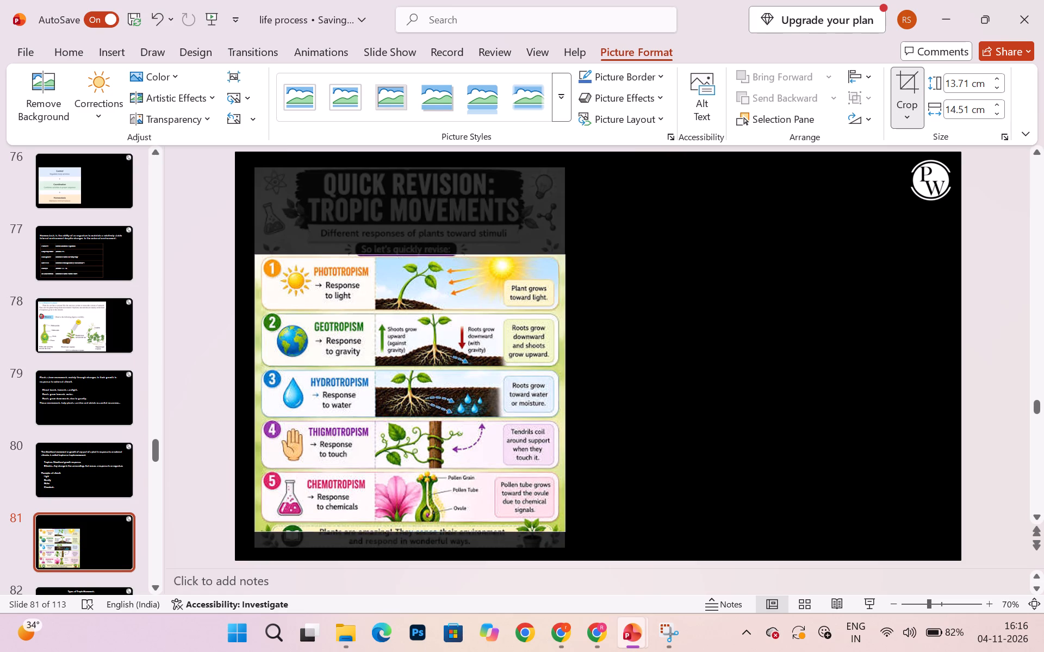
{"action": "left_click_drag", "start_coordinate": [406, 528], "coordinate": [406, 522]}
{"action": "left_click", "coordinate": [612, 429]}
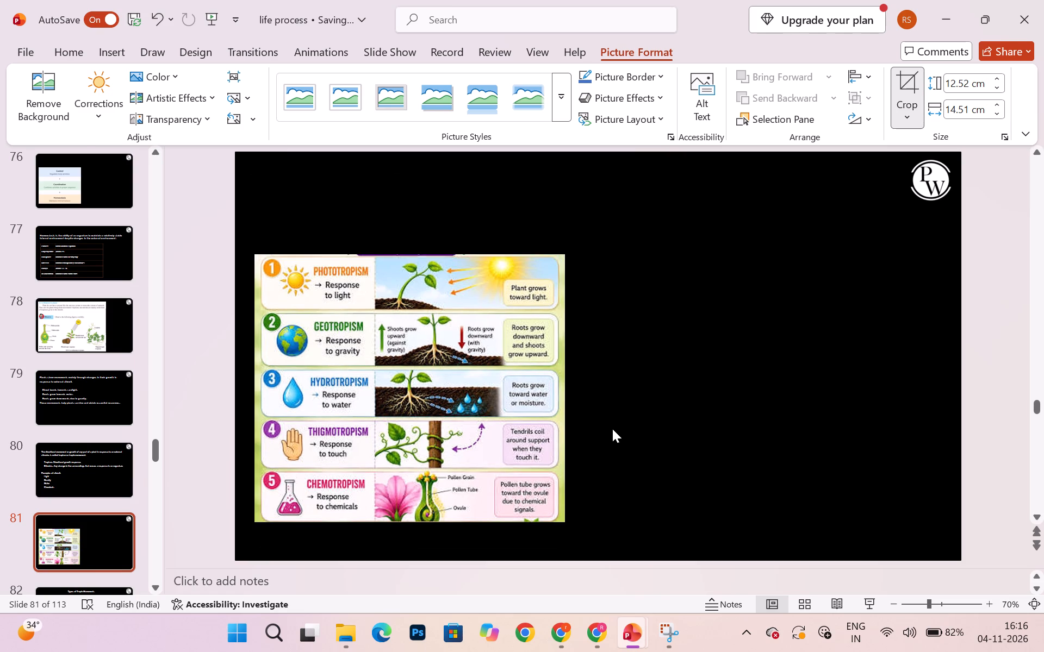
Move the cropped infographic to the slide's upper left and enlarge it proportionally to nearly the slide's full height.
{"action": "left_click_drag", "start_coordinate": [445, 387], "coordinate": [438, 303]}
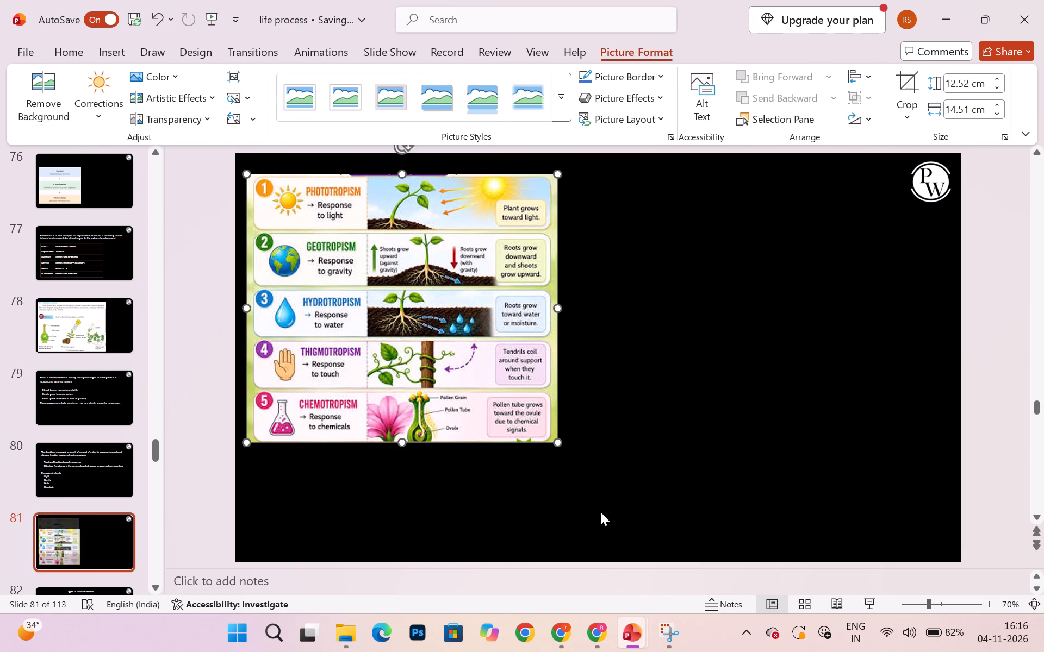
{"action": "left_click_drag", "start_coordinate": [560, 444], "coordinate": [604, 536]}
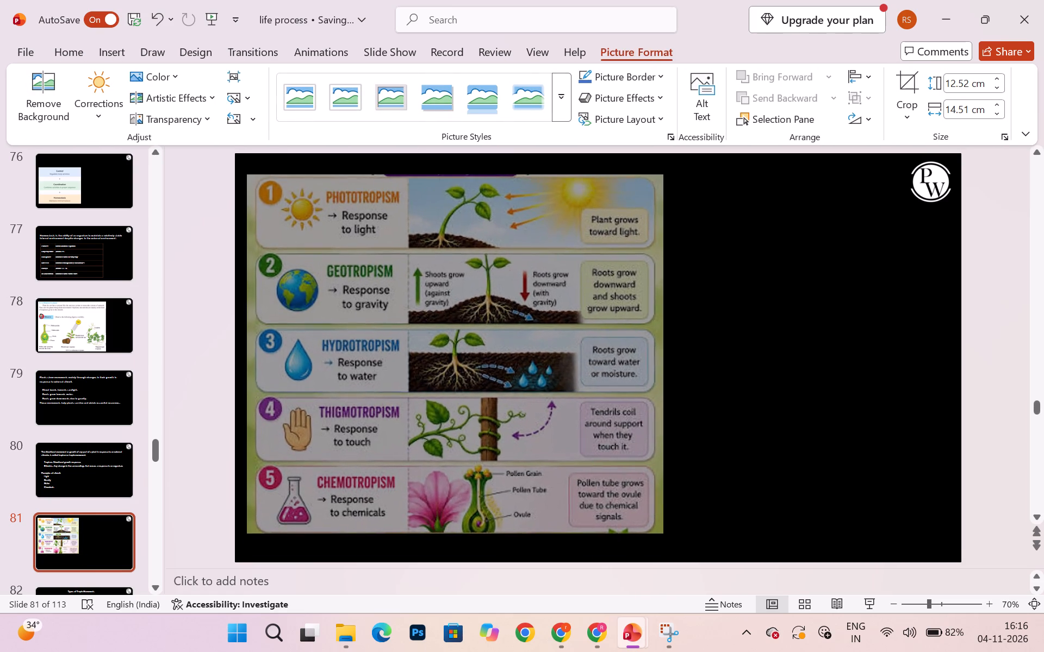
{"action": "left_click_drag", "start_coordinate": [604, 536], "coordinate": [615, 548]}
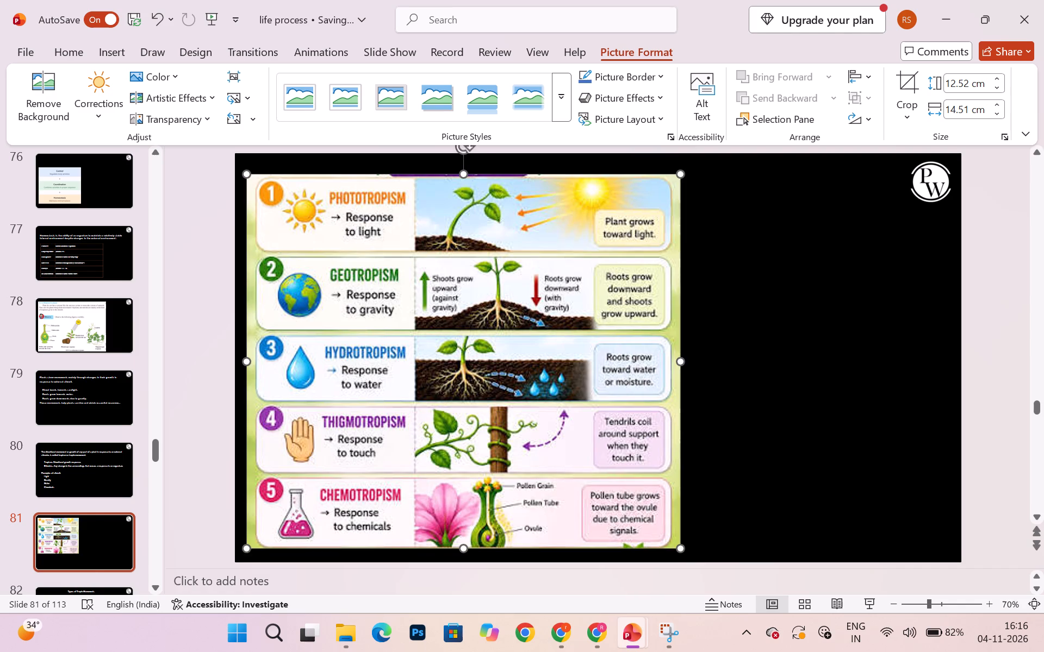
{"action": "left_click", "coordinate": [842, 405]}
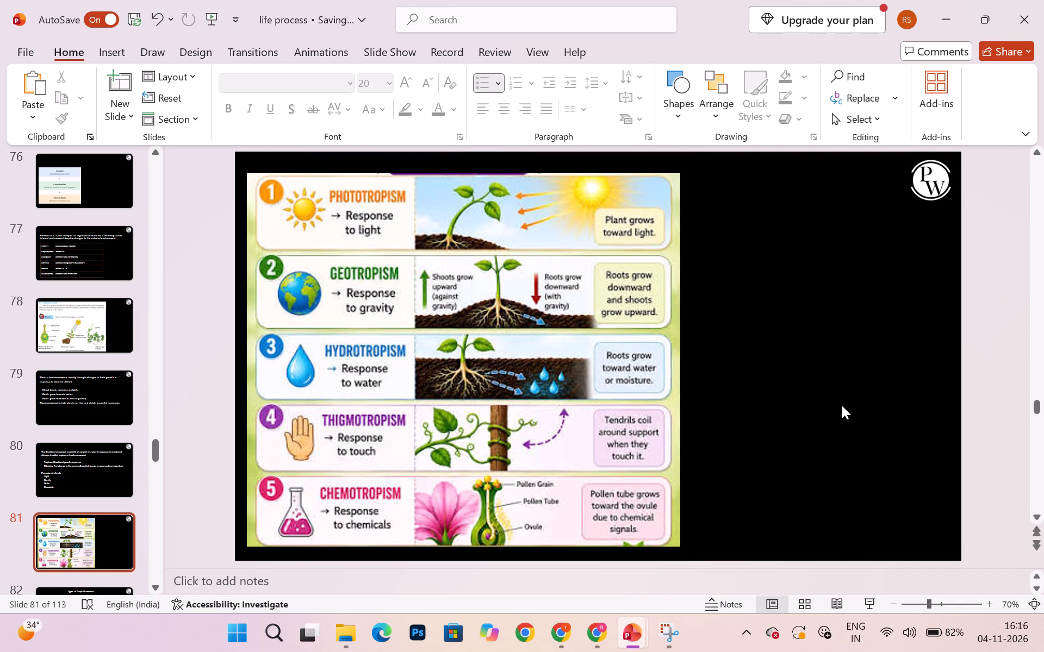
Switch to Chrome and close the two privacy error pages, returning to the "tropic in bio" image results.
{"action": "left_click", "coordinate": [557, 635]}
{"action": "left_click", "coordinate": [705, 381]}
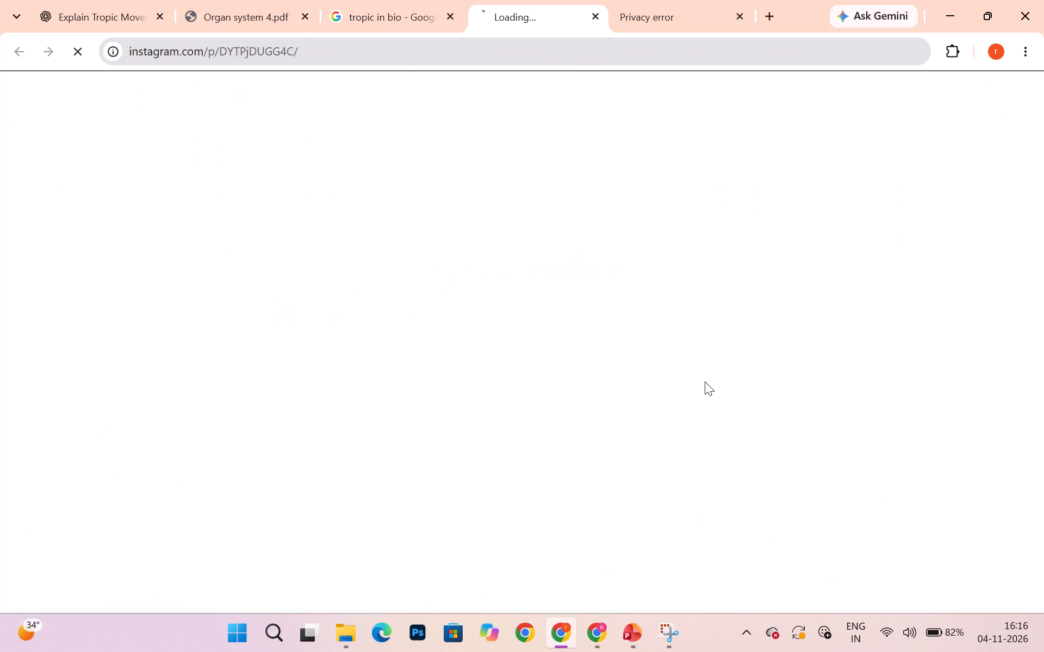
{"action": "left_click", "coordinate": [598, 13]}
{"action": "left_click", "coordinate": [598, 13]}
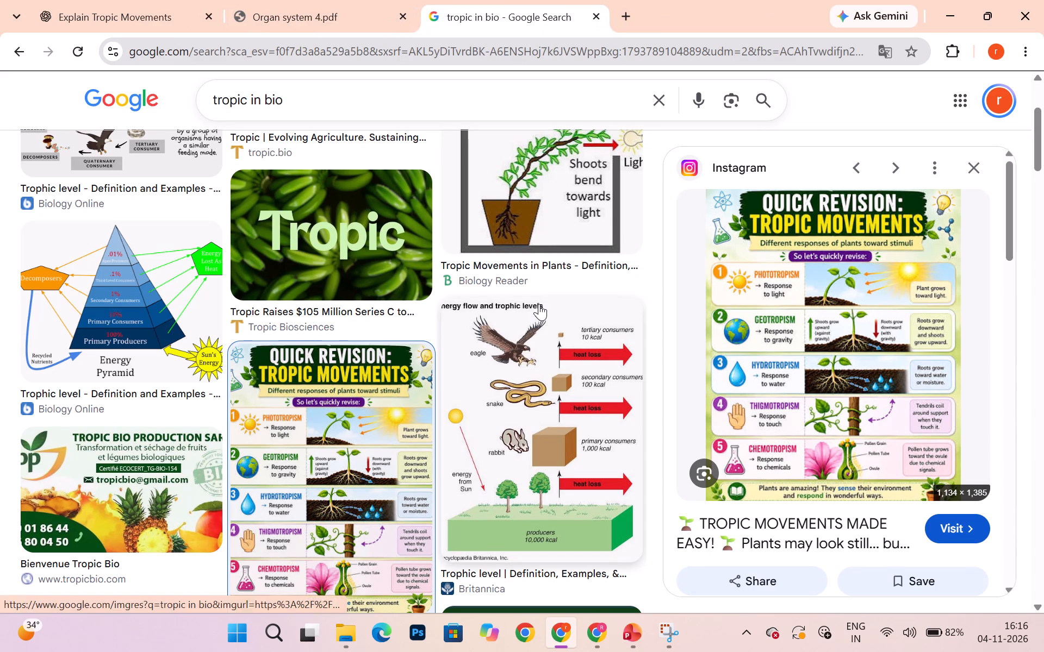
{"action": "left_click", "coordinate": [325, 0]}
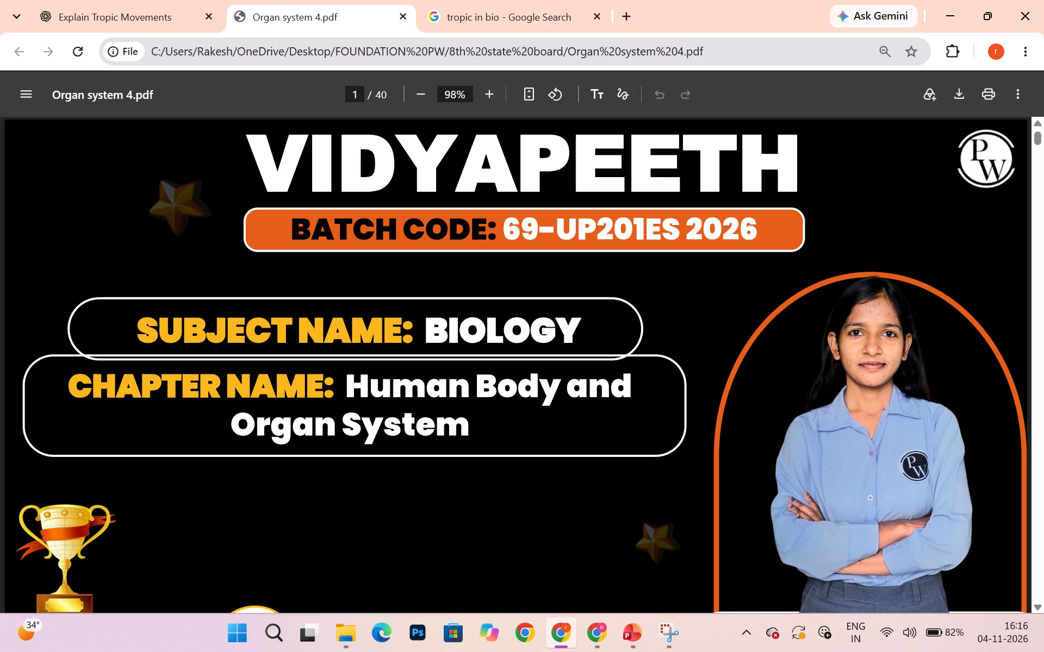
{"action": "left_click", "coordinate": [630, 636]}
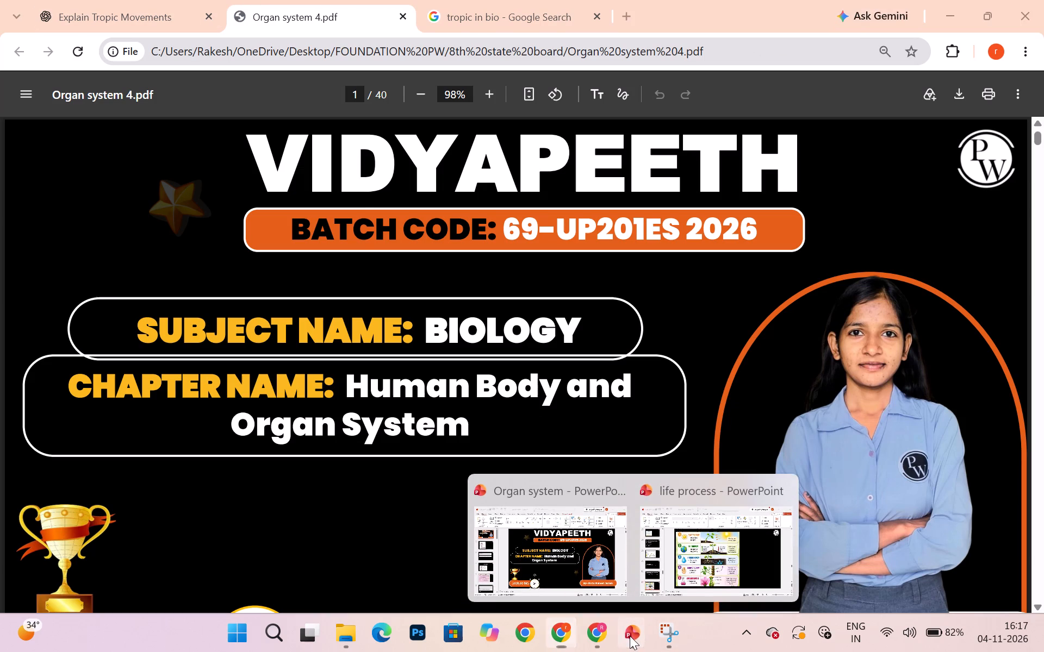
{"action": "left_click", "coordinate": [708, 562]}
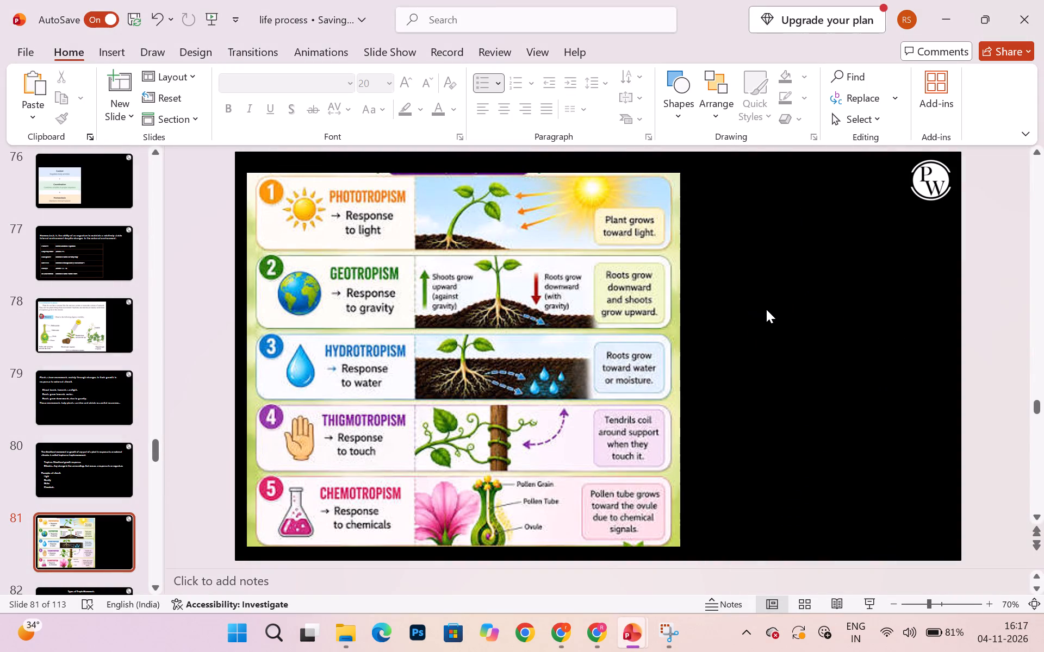
{"action": "left_click", "coordinate": [569, 630]}
{"action": "left_click", "coordinate": [141, 0]}
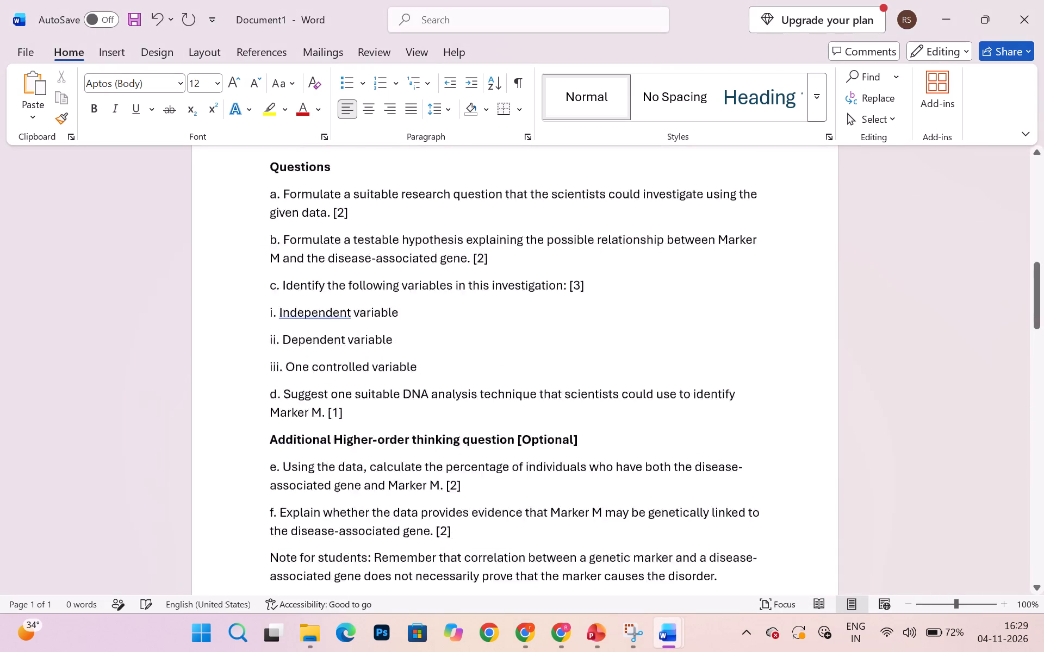
{"action": "scroll", "coordinate": [518, 368], "scroll_direction": "up", "scroll_amount": 3}
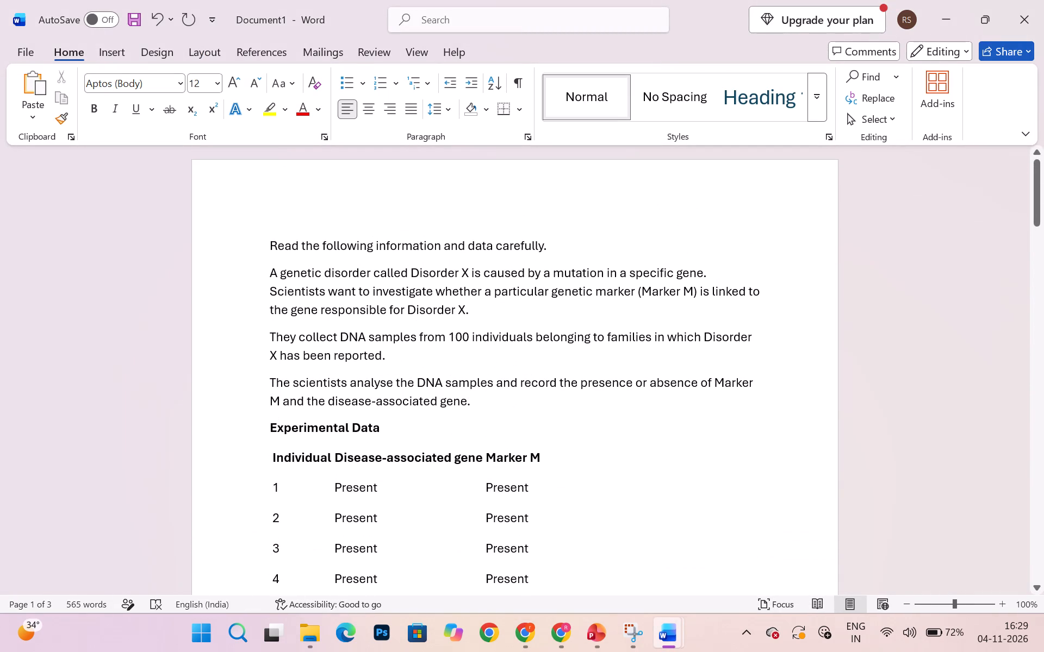
{"action": "scroll", "coordinate": [269, 361], "scroll_direction": "down", "scroll_amount": 1}
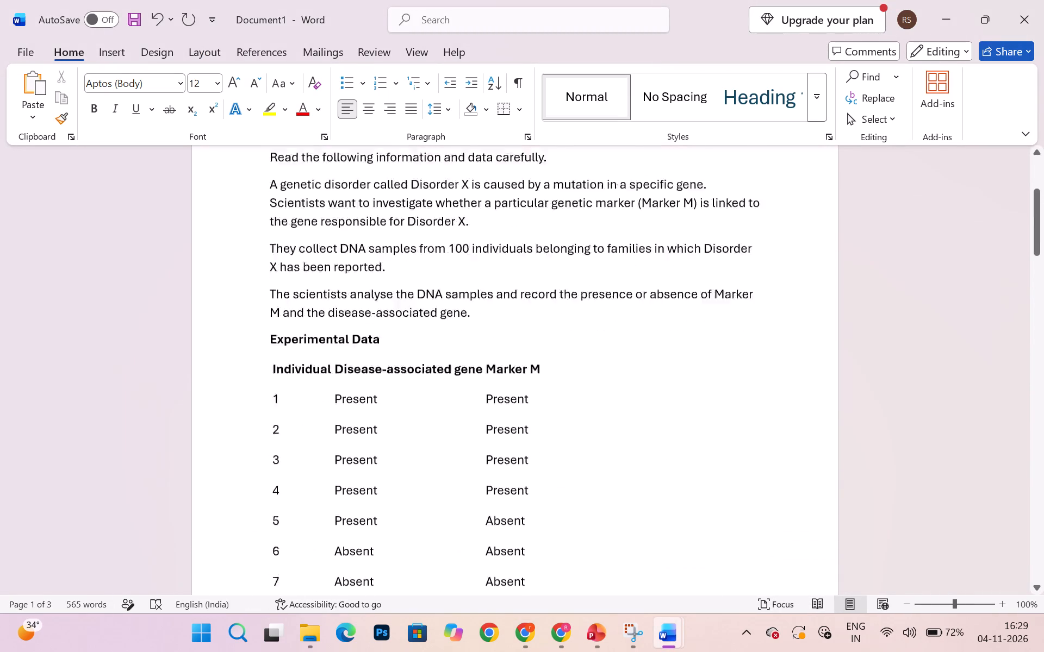
{"action": "scroll", "coordinate": [269, 361], "scroll_direction": "down", "scroll_amount": 1}
{"action": "left_click", "coordinate": [339, 275]}
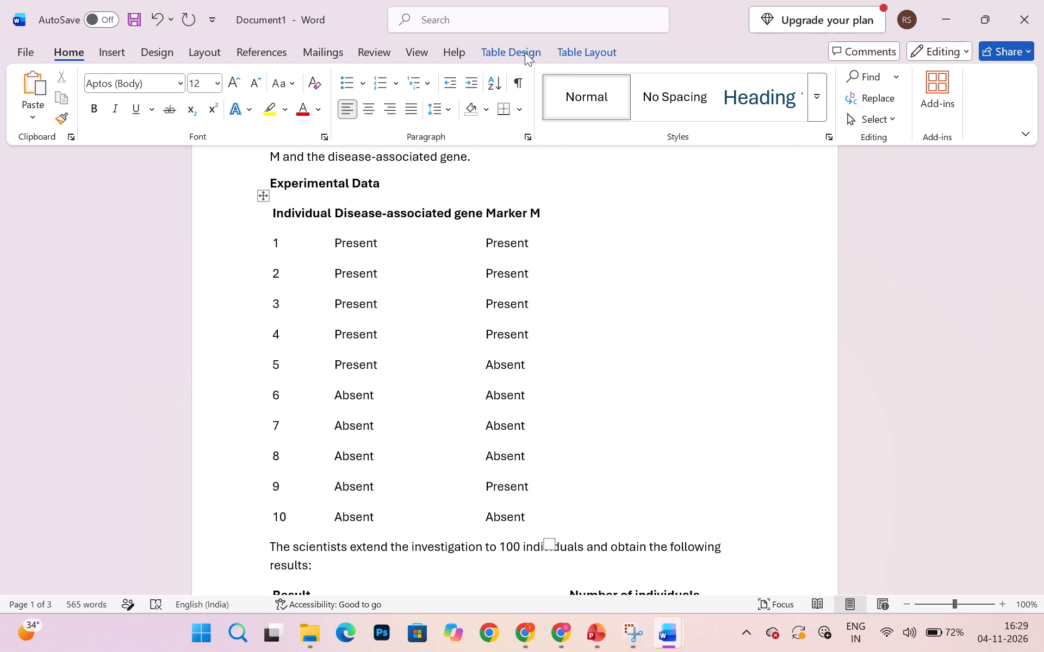
{"action": "left_click", "coordinate": [525, 52]}
{"action": "left_click", "coordinate": [300, 96]}
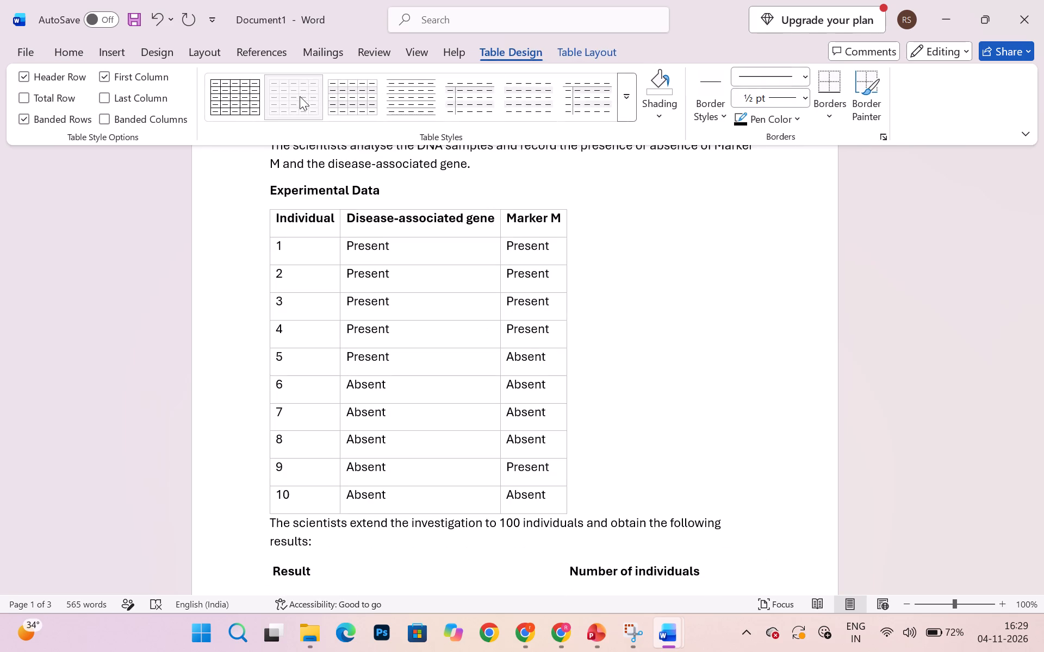
{"action": "left_click_drag", "start_coordinate": [574, 522], "coordinate": [610, 538]}
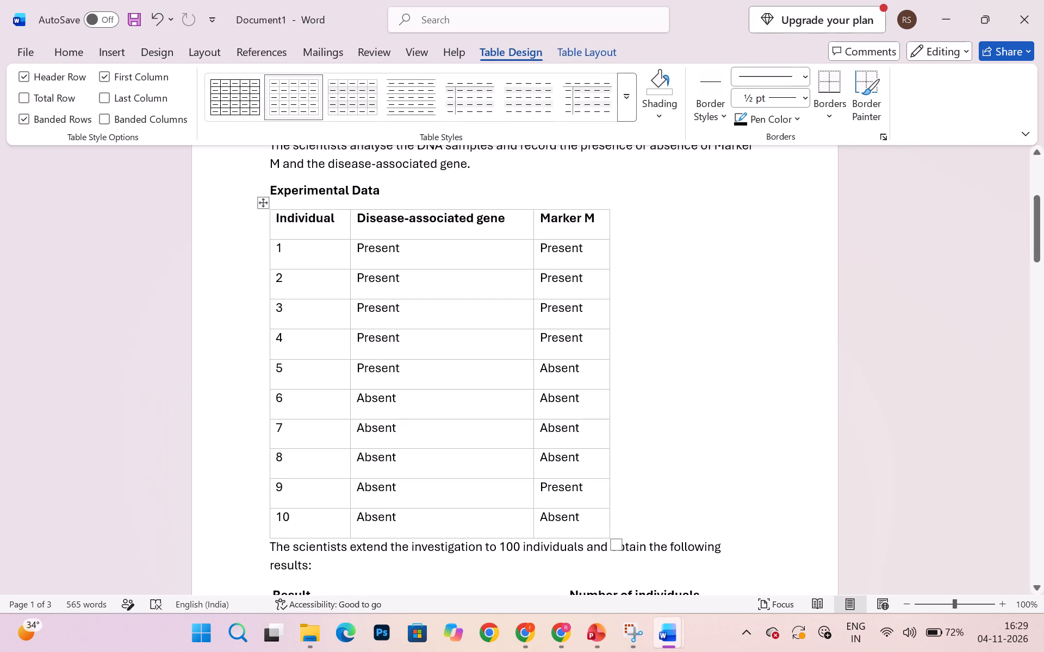
Insert a blank line between the Experimental Data table and the paragraph starting "The scientists extend the investigation".
{"action": "left_click", "coordinate": [272, 553]}
{"action": "key", "text": "Return"}
Apply the same light grid plain-table style to the Result and Number of individuals table.
{"action": "scroll", "coordinate": [272, 553], "scroll_direction": "down", "scroll_amount": 1}
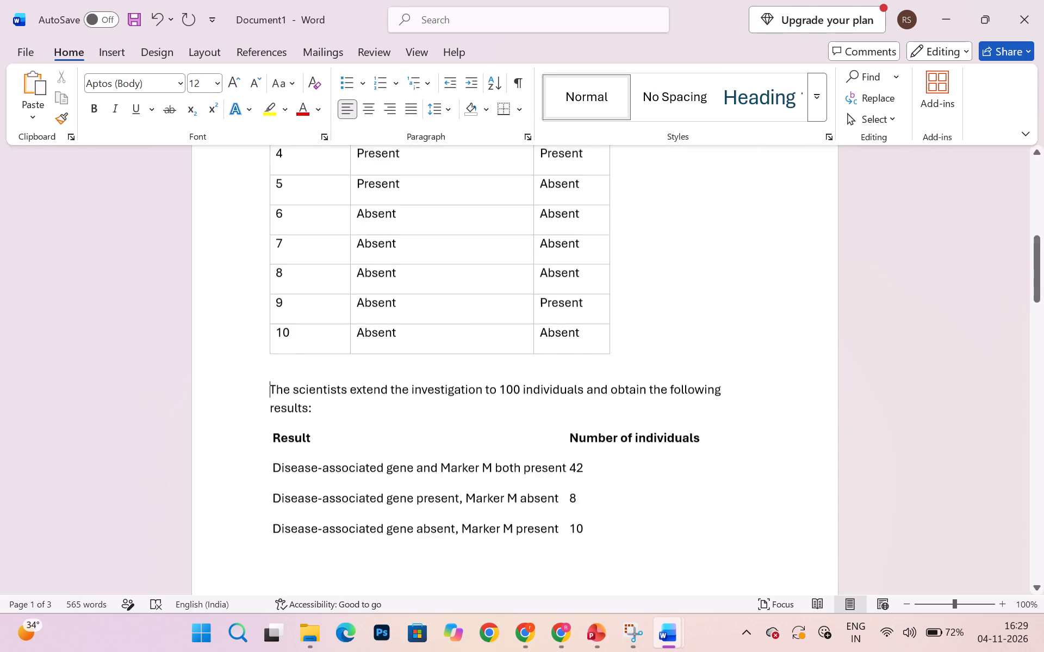
{"action": "scroll", "coordinate": [272, 553], "scroll_direction": "down", "scroll_amount": 2}
{"action": "left_click", "coordinate": [400, 335]}
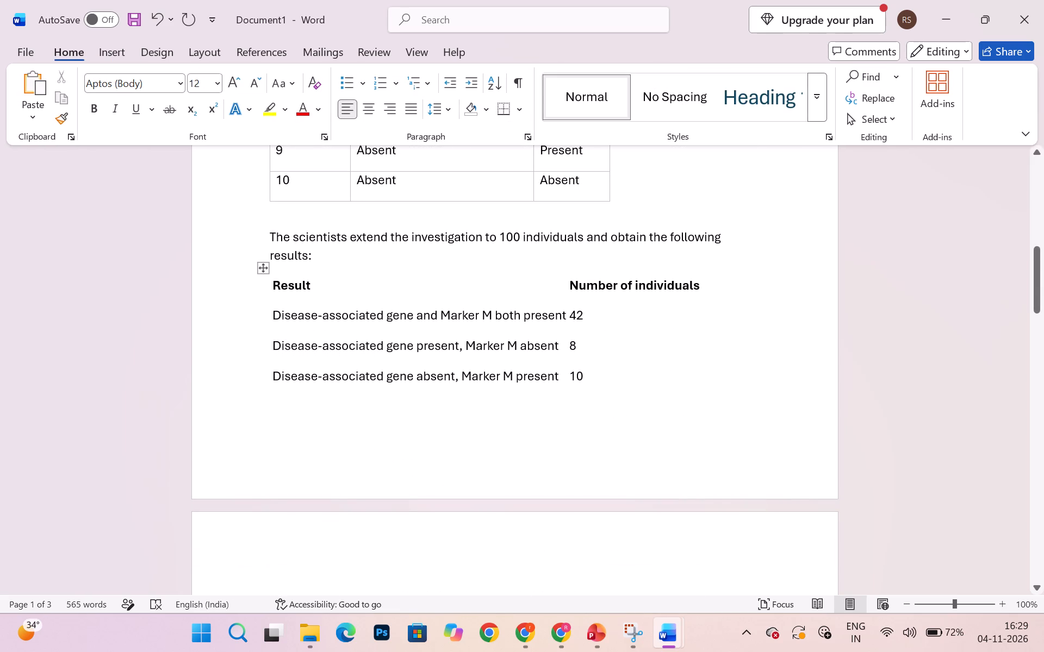
{"action": "left_click", "coordinate": [517, 55]}
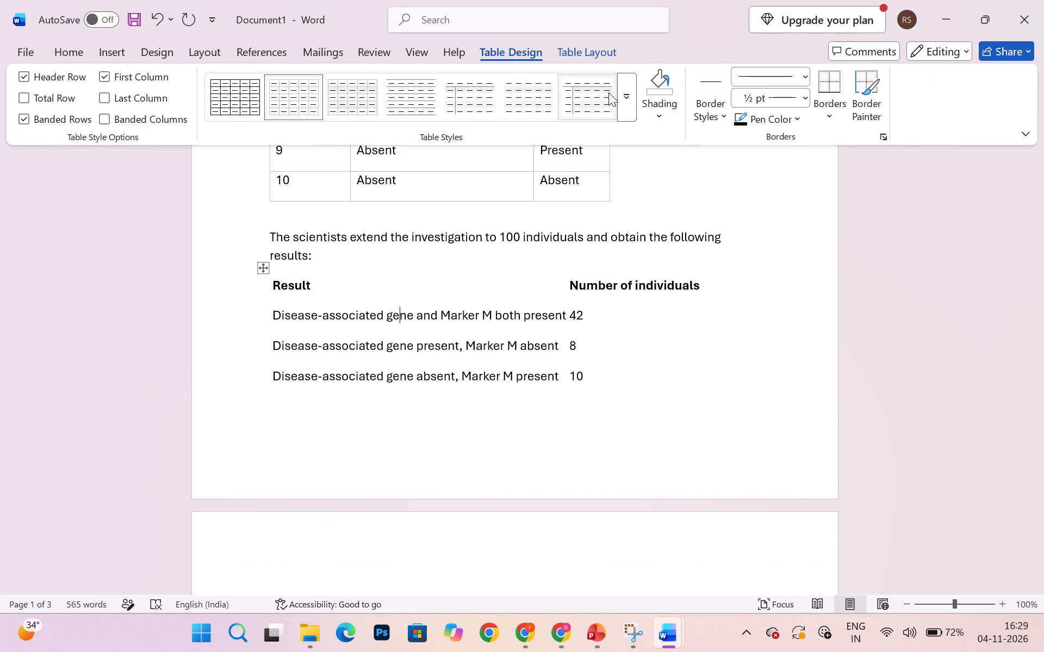
{"action": "left_click", "coordinate": [632, 102]}
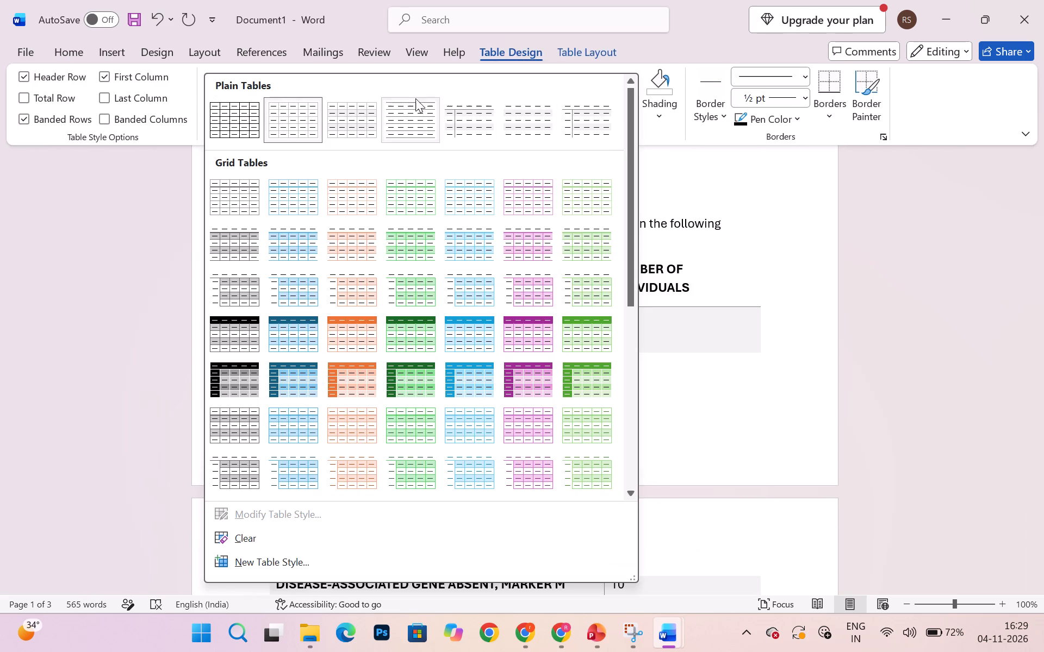
{"action": "left_click", "coordinate": [295, 117]}
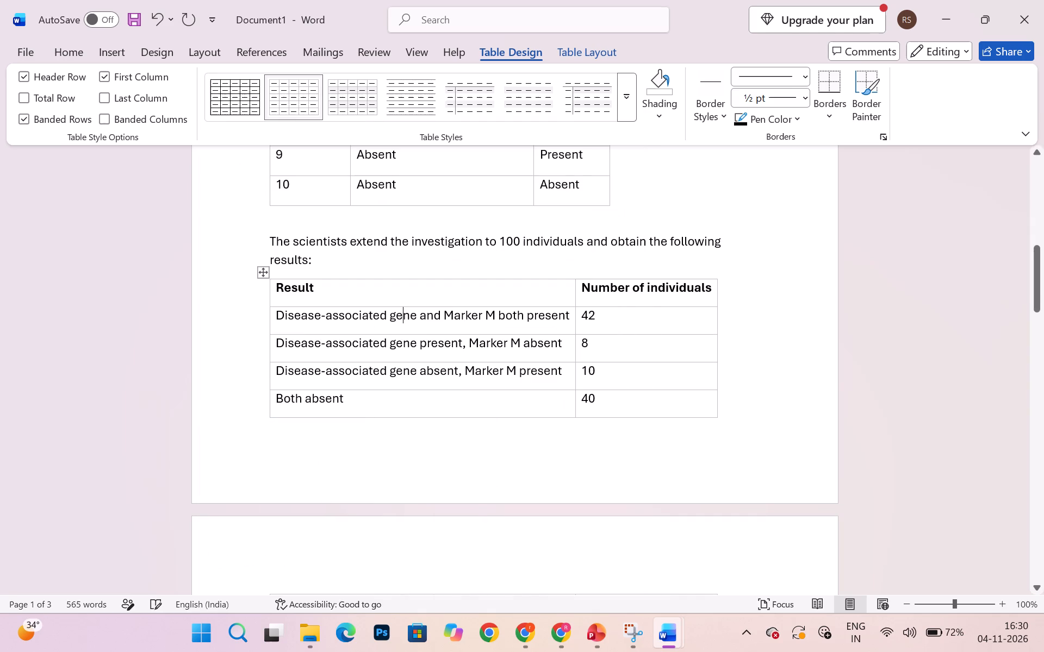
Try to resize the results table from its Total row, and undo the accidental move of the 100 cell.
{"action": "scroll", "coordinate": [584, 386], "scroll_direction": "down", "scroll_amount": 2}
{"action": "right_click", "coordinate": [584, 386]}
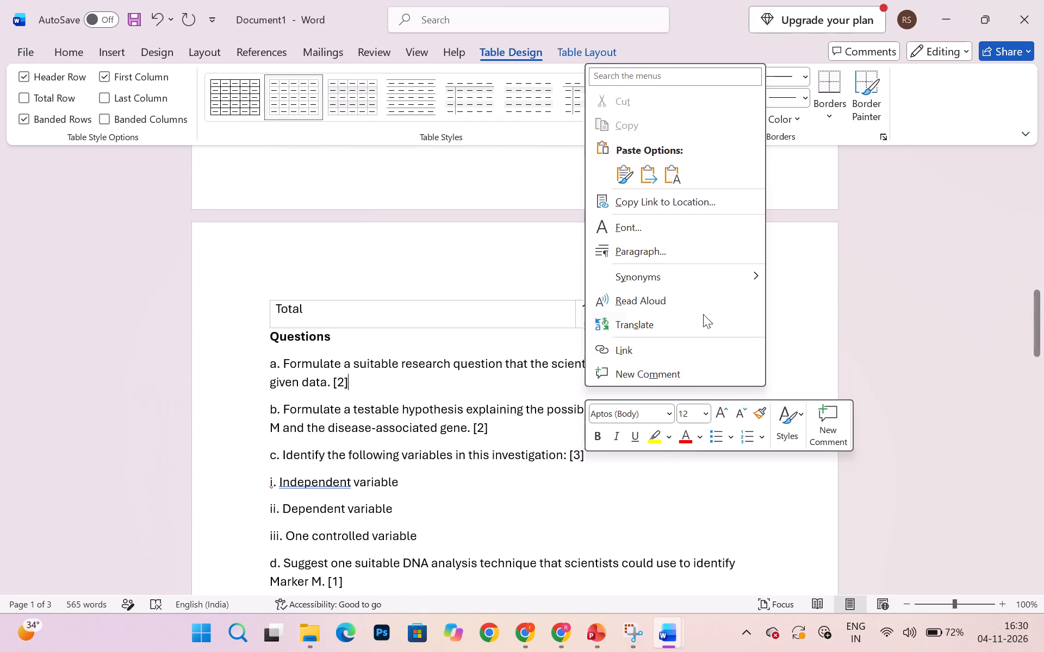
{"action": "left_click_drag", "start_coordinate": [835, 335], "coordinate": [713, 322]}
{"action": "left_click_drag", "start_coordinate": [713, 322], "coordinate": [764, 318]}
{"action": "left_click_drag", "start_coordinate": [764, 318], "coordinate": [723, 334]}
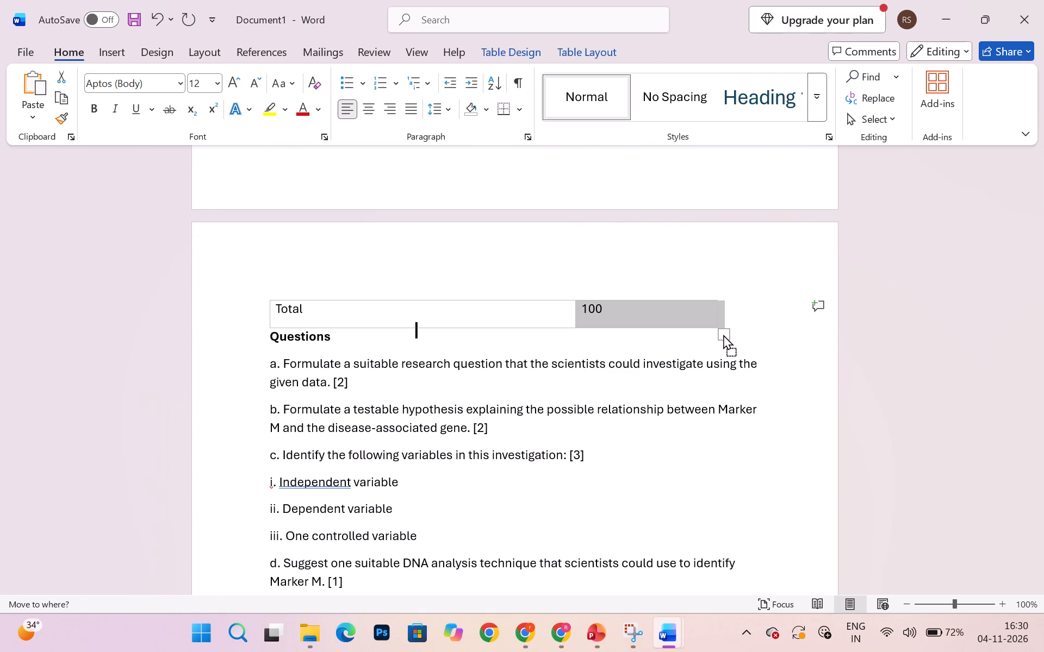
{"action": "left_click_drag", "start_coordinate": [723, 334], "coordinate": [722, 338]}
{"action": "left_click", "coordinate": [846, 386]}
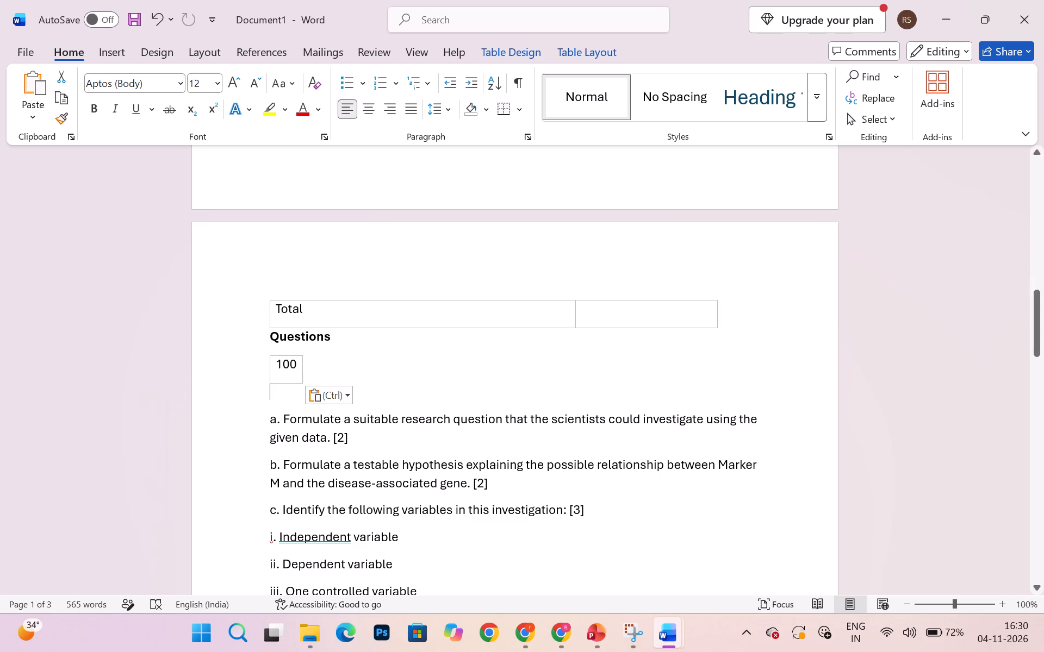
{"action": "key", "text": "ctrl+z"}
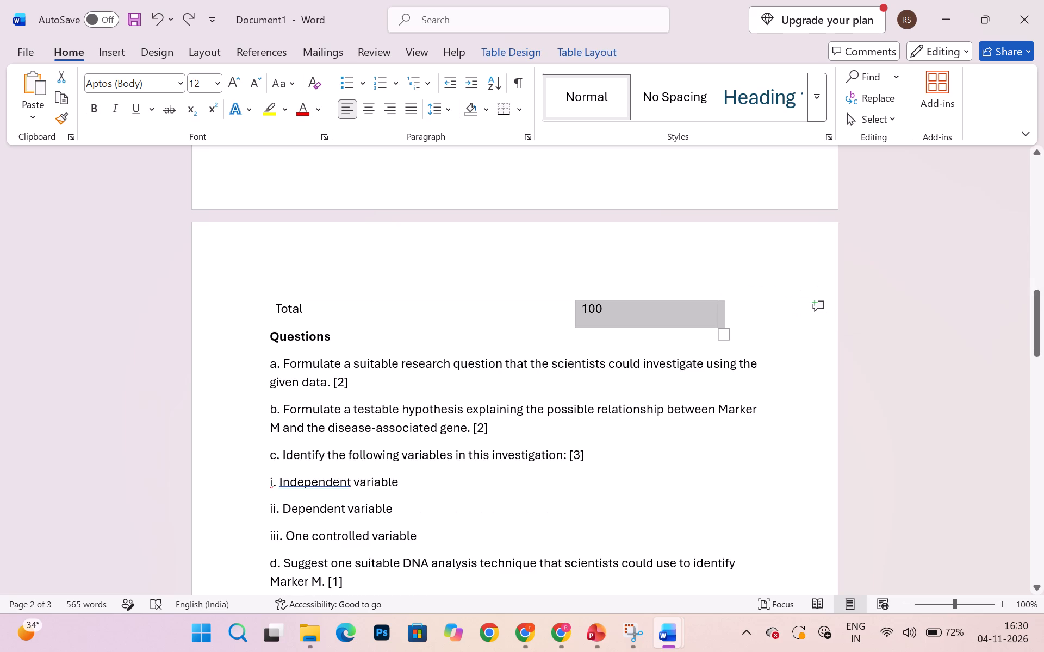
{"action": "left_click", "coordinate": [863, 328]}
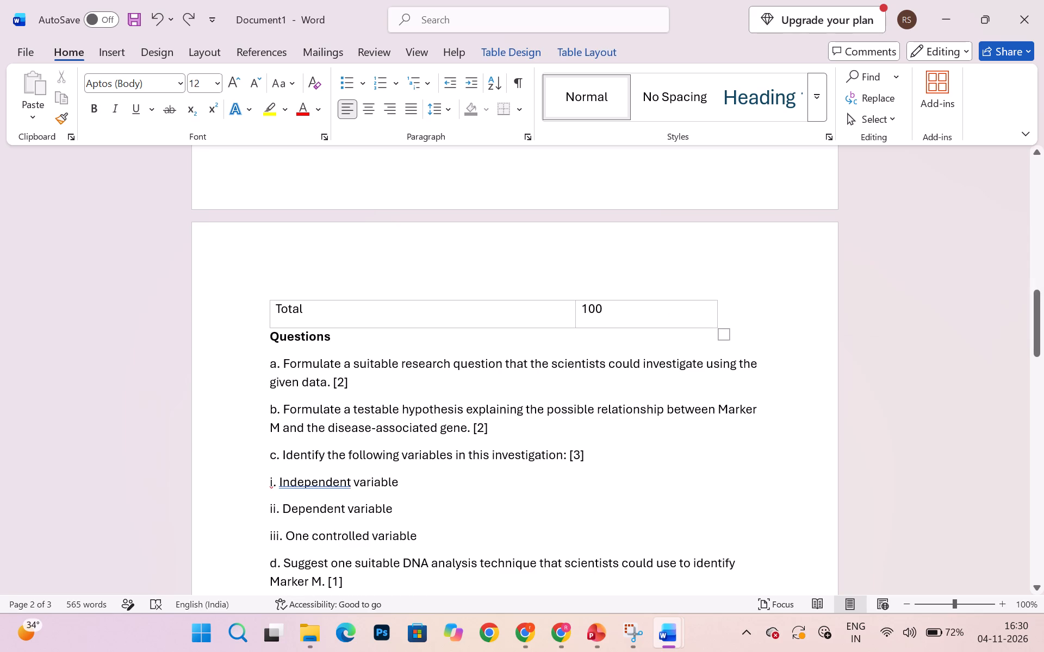
Insert a blank line between the results table's Total row and the Questions heading.
{"action": "left_click", "coordinate": [270, 341]}
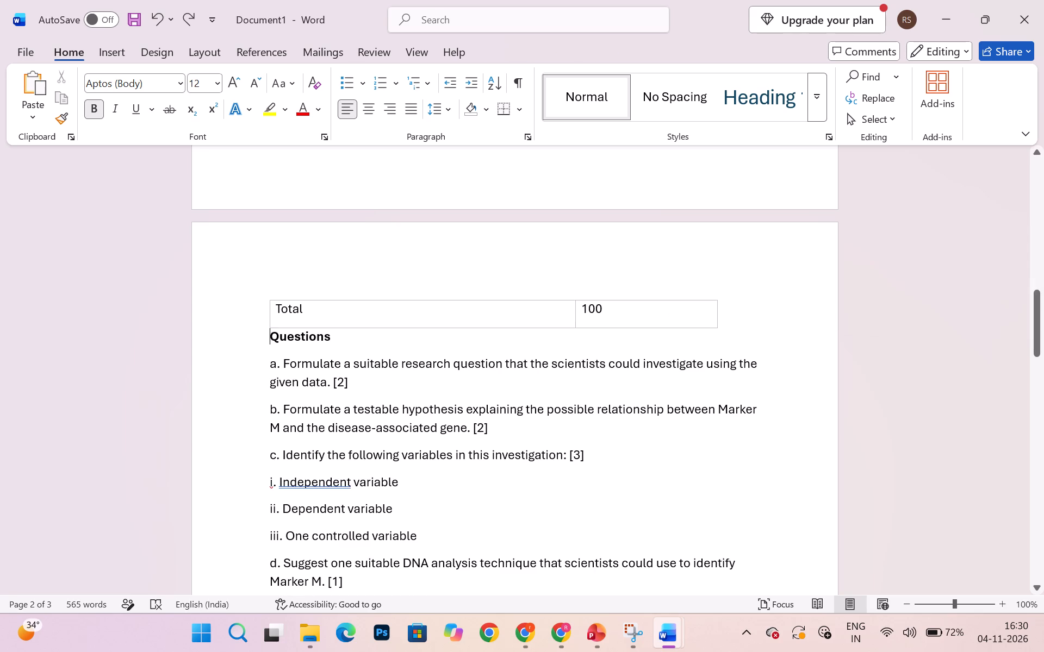
{"action": "key", "text": "Return"}
Delete the text from "Additional Higher-order thinking question [Optional]" through the reply paragraph ending "design their own method".
{"action": "scroll", "coordinate": [380, 382], "scroll_direction": "down", "scroll_amount": 1}
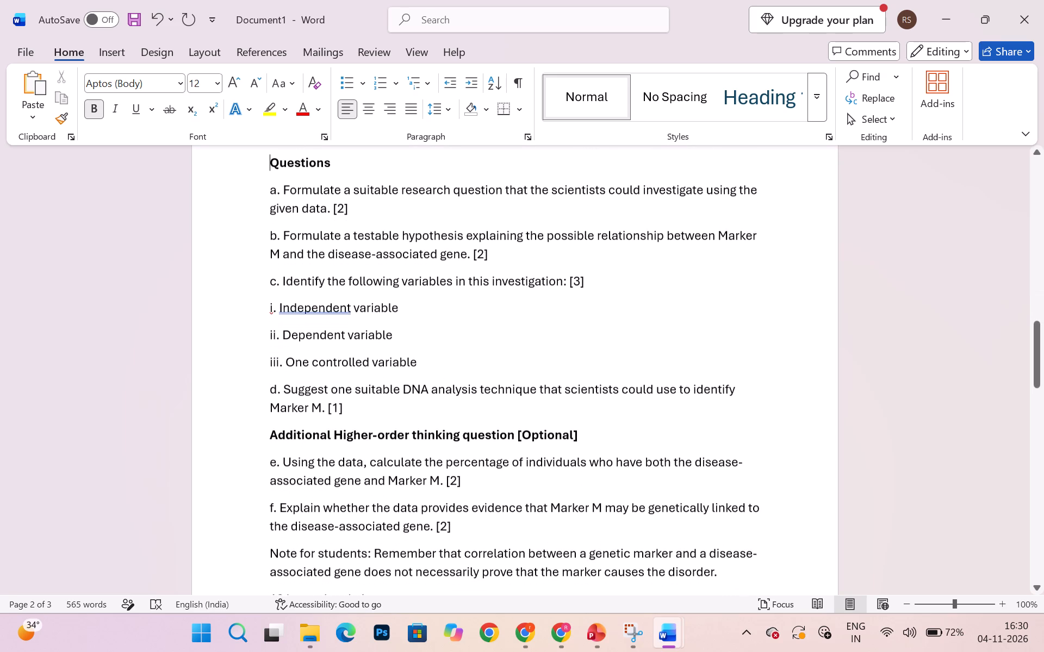
{"action": "scroll", "coordinate": [380, 382], "scroll_direction": "down", "scroll_amount": 2}
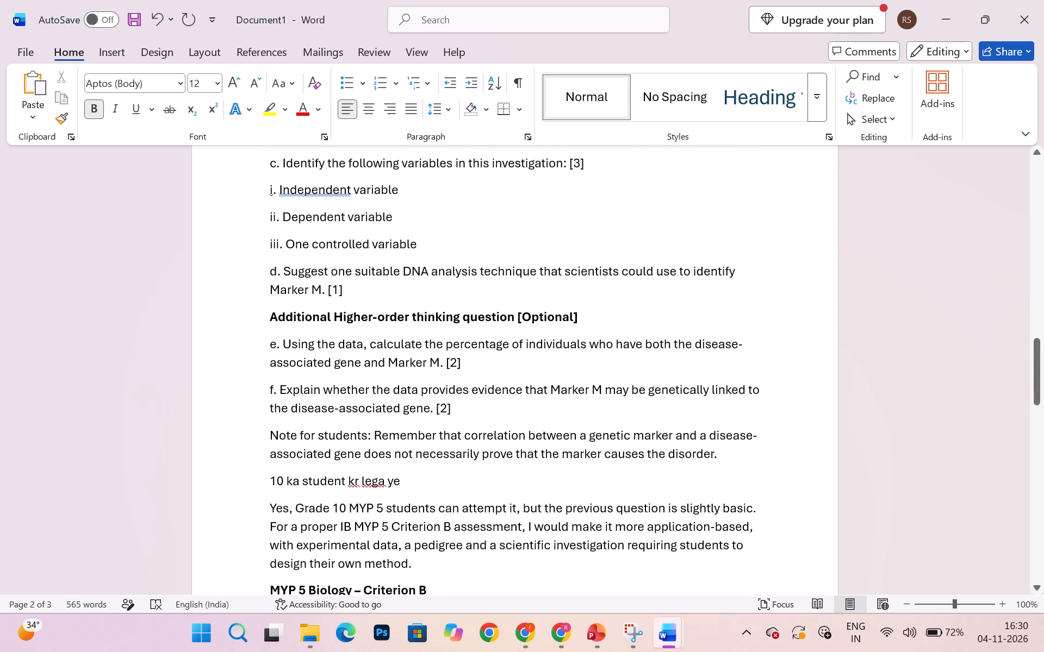
{"action": "left_click", "coordinate": [264, 314]}
{"action": "scroll", "coordinate": [264, 314], "scroll_direction": "down", "scroll_amount": 1}
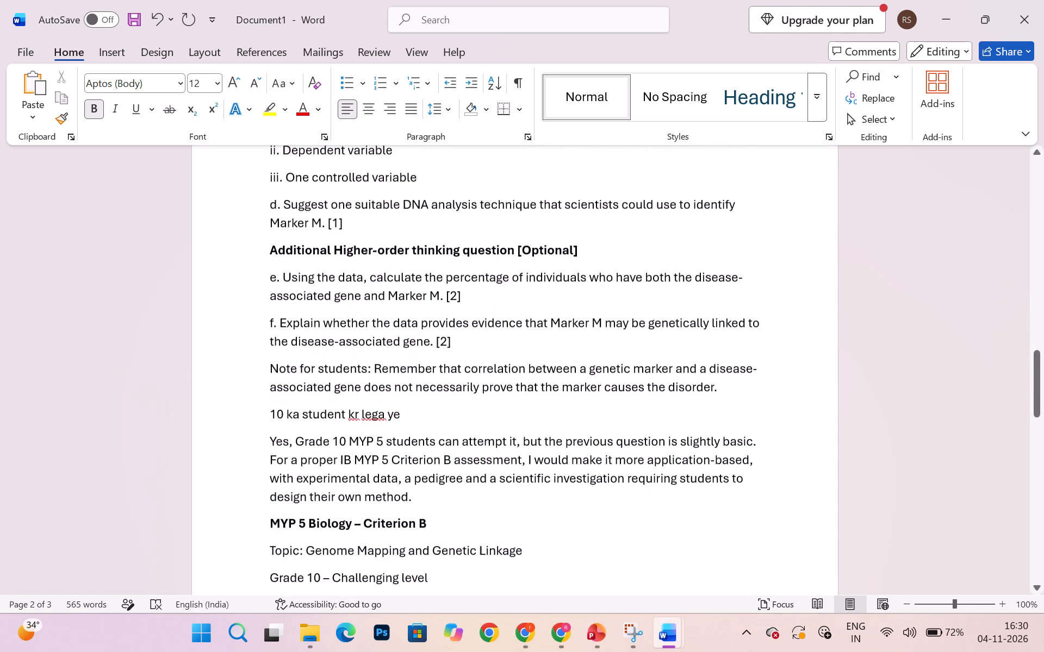
{"action": "scroll", "coordinate": [264, 314], "scroll_direction": "down", "scroll_amount": 1}
{"action": "left_click_drag", "start_coordinate": [266, 220], "coordinate": [406, 436]}
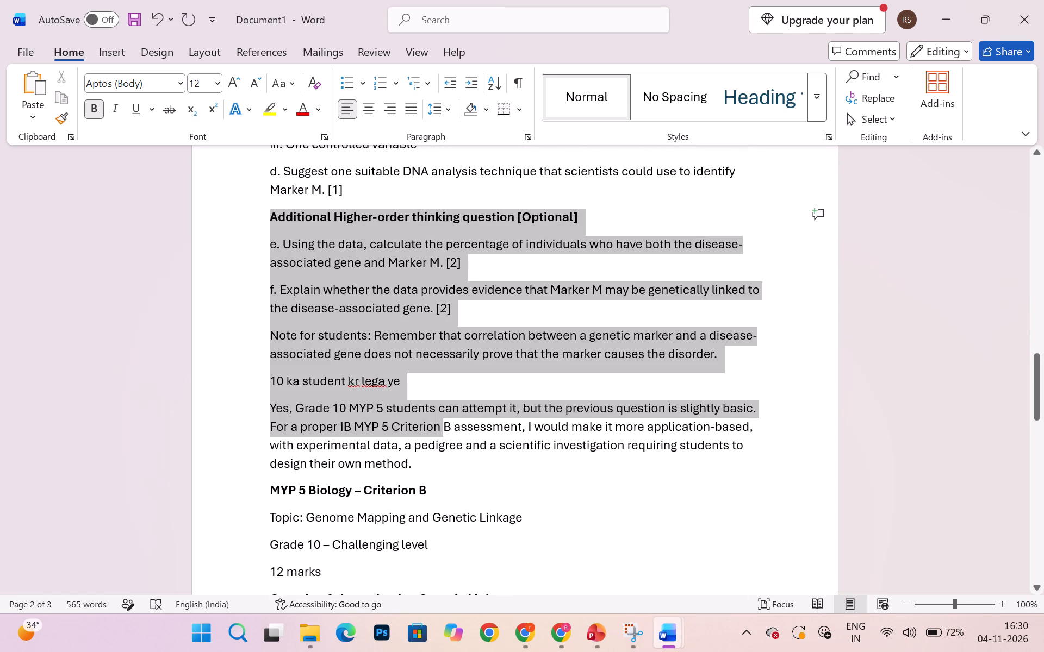
{"action": "left_click_drag", "start_coordinate": [406, 436], "coordinate": [424, 476]}
{"action": "key", "text": "BackSpace"}
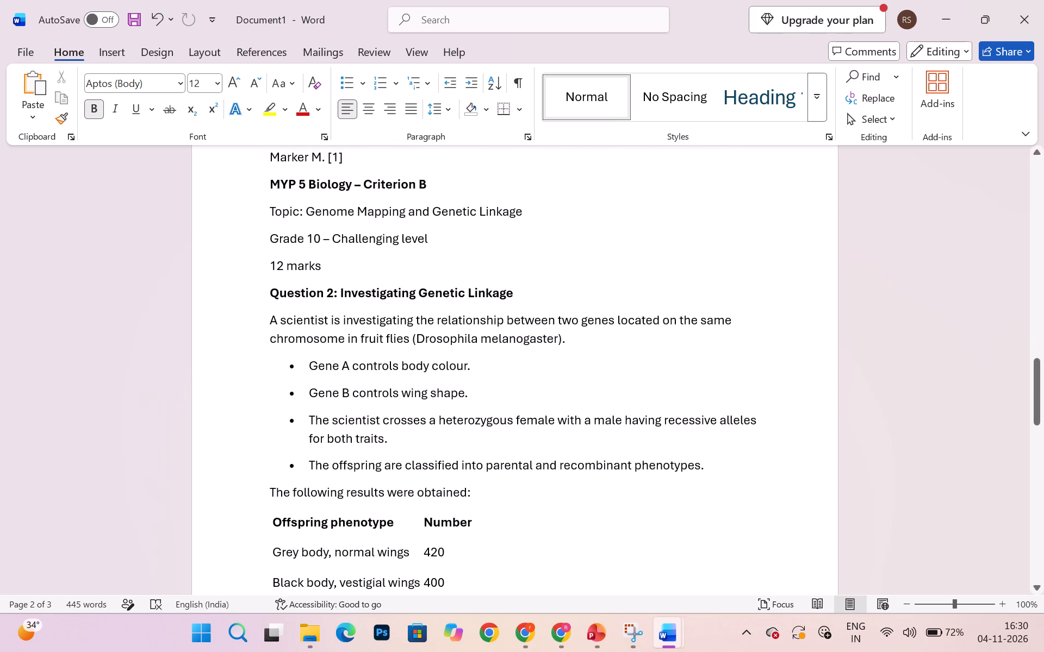
Delete everything from the "MYP 5 Biology – Criterion B" heading to the document's end, including the Investigating Genetic Linkage question and its table.
{"action": "left_click_drag", "start_coordinate": [273, 186], "coordinate": [459, 566]}
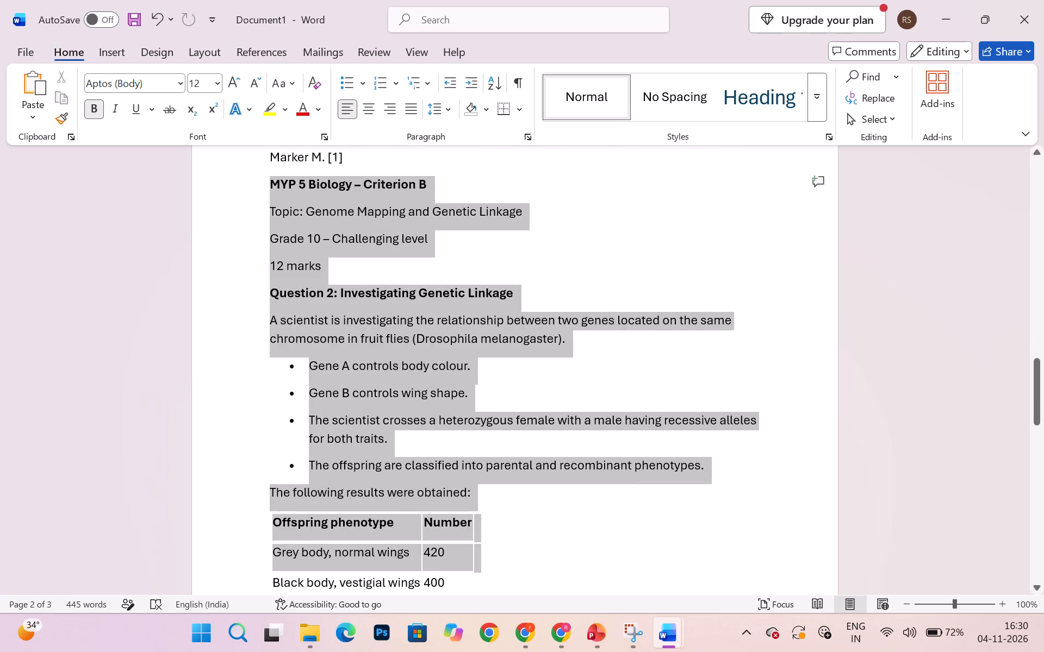
{"action": "left_click_drag", "start_coordinate": [459, 566], "coordinate": [526, 651]}
{"action": "left_click", "coordinate": [526, 651]}
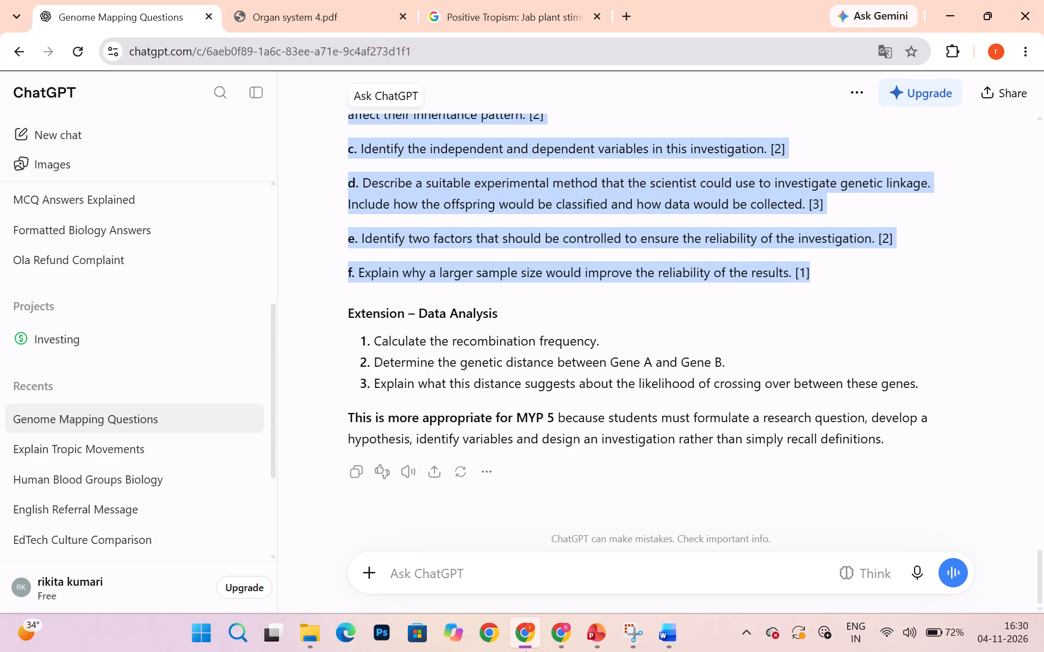
{"action": "left_click", "coordinate": [674, 634]}
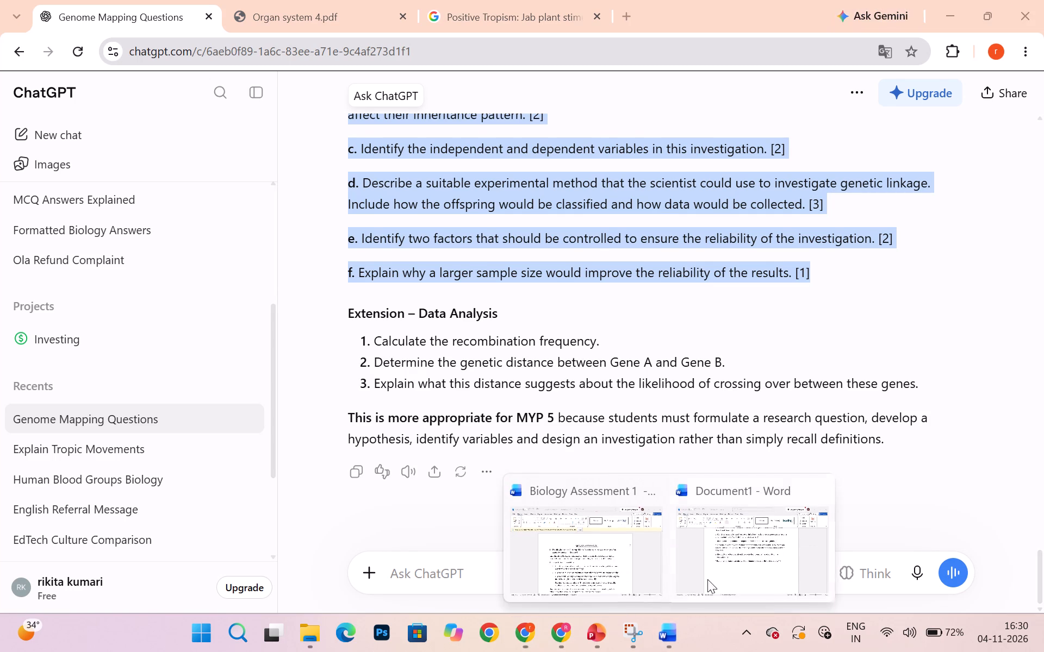
{"action": "left_click", "coordinate": [728, 542]}
{"action": "scroll", "coordinate": [391, 270], "scroll_direction": "up", "scroll_amount": 3}
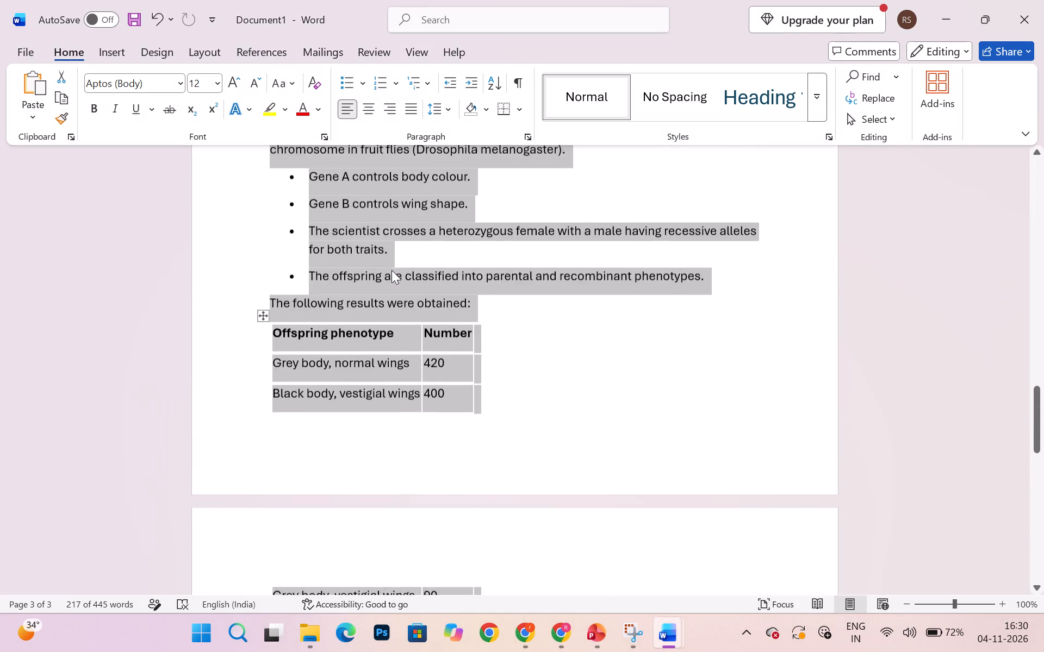
{"action": "scroll", "coordinate": [391, 270], "scroll_direction": "up", "scroll_amount": 3}
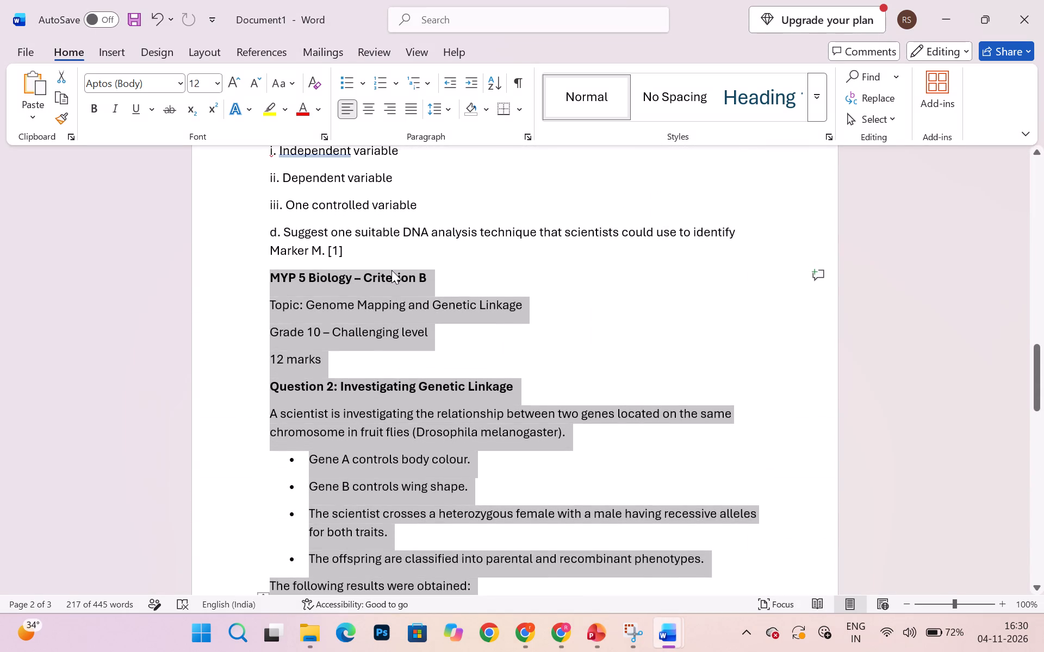
{"action": "key", "text": "BackSpace"}
In the ChatGPT conversation, copy Question 5's introduction and parts a to c about evaluating genome mapping, without its heading.
{"action": "scroll", "coordinate": [391, 270], "scroll_direction": "up", "scroll_amount": 3}
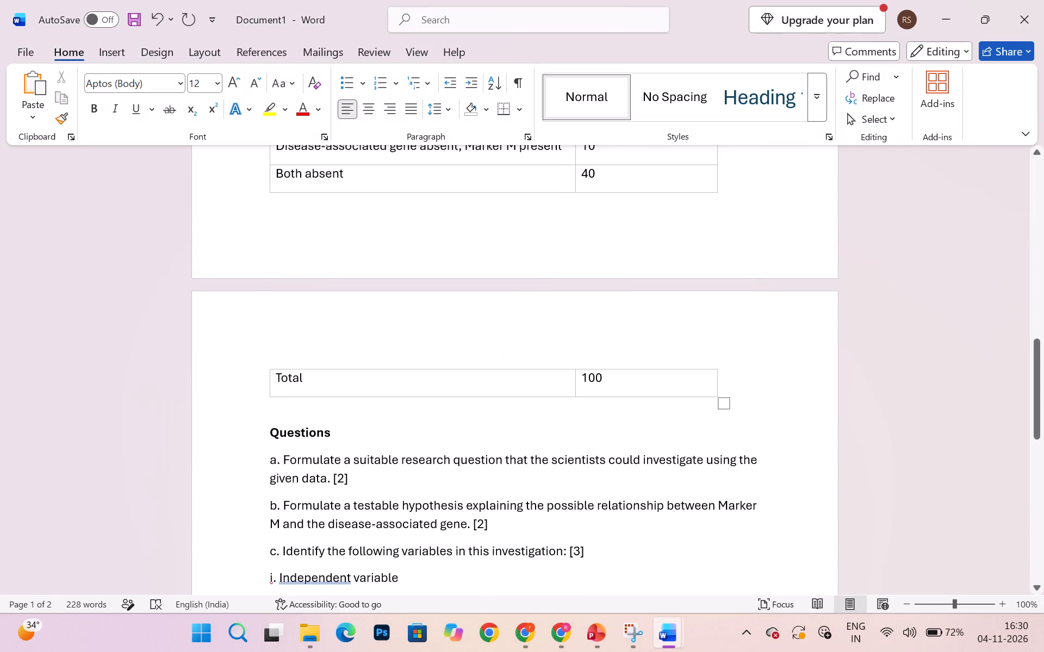
{"action": "scroll", "coordinate": [391, 270], "scroll_direction": "down", "scroll_amount": 3}
{"action": "scroll", "coordinate": [391, 270], "scroll_direction": "up", "scroll_amount": 12}
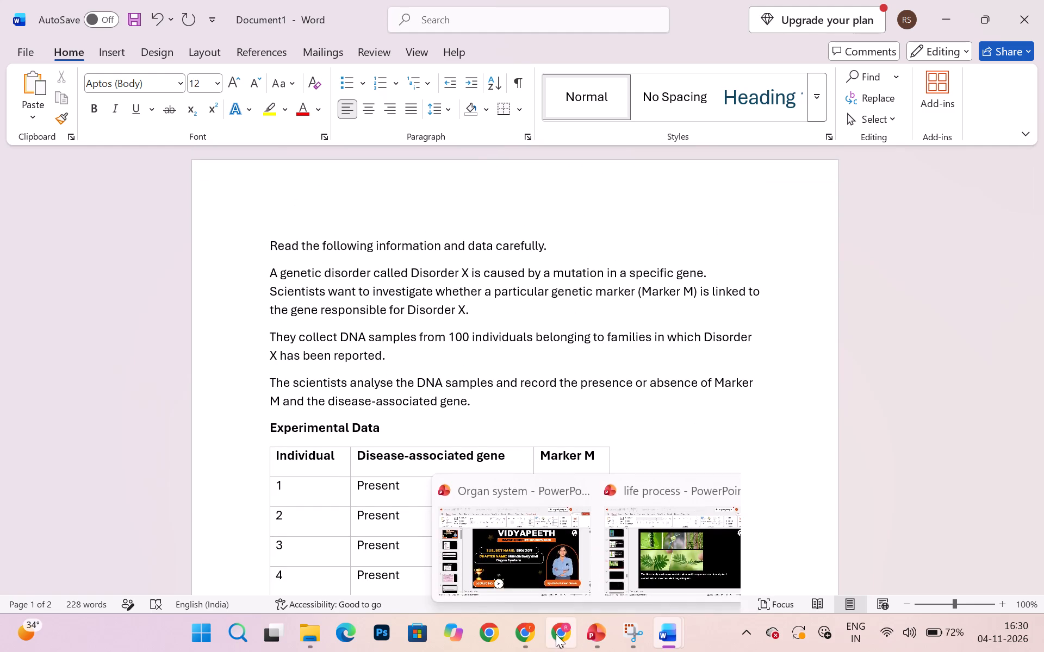
{"action": "left_click", "coordinate": [528, 635]}
{"action": "scroll", "coordinate": [486, 389], "scroll_direction": "down", "scroll_amount": 1}
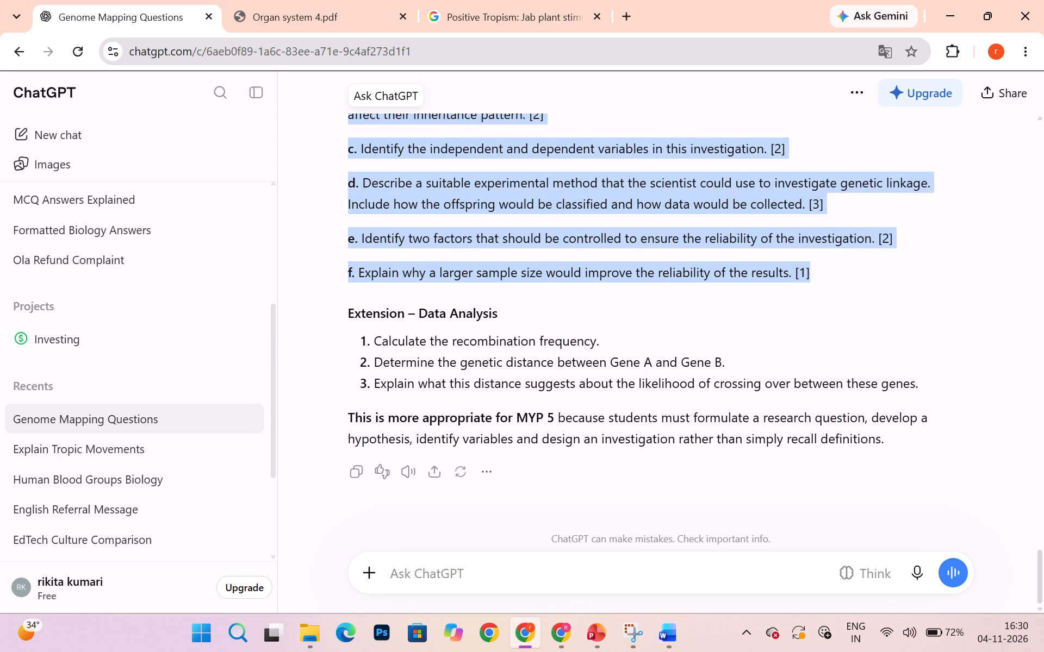
{"action": "scroll", "coordinate": [486, 389], "scroll_direction": "up", "scroll_amount": 10}
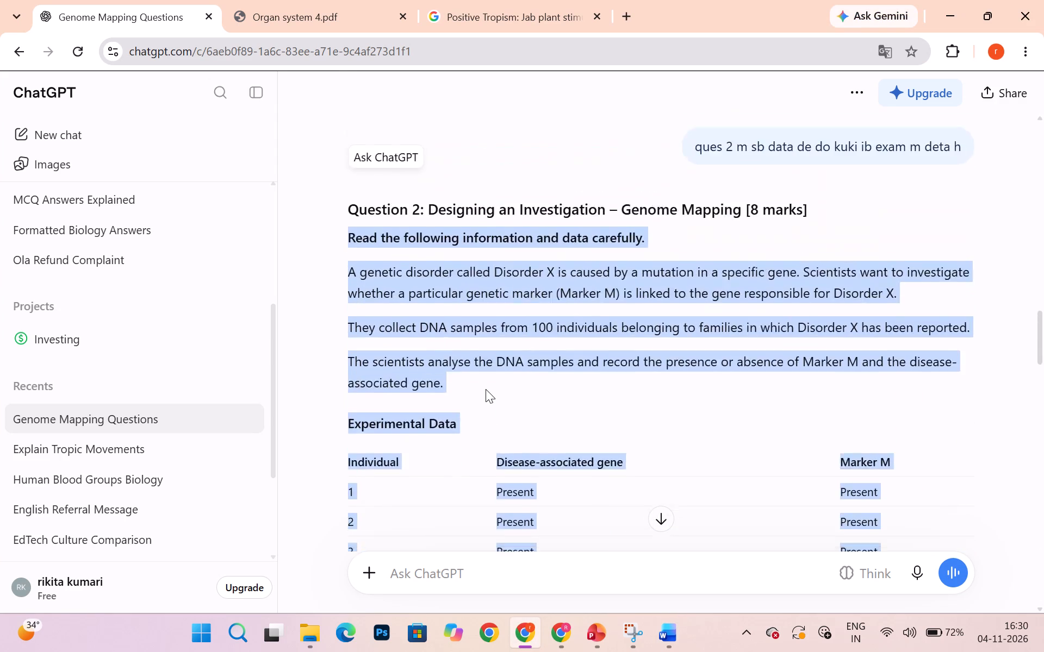
{"action": "scroll", "coordinate": [486, 389], "scroll_direction": "up", "scroll_amount": 1}
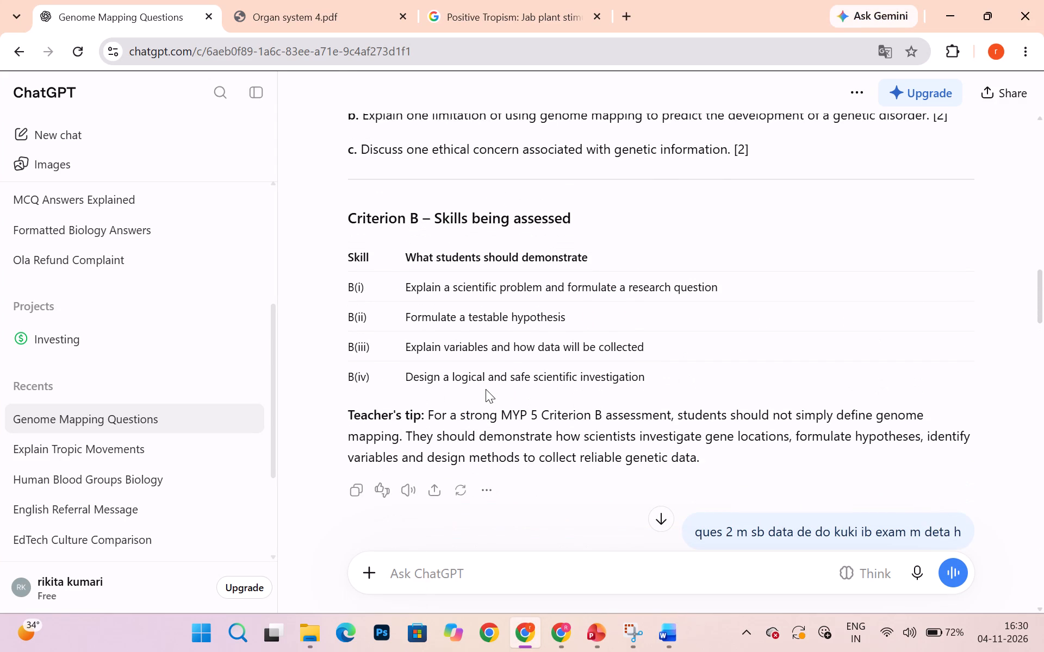
{"action": "scroll", "coordinate": [486, 389], "scroll_direction": "up", "scroll_amount": 2}
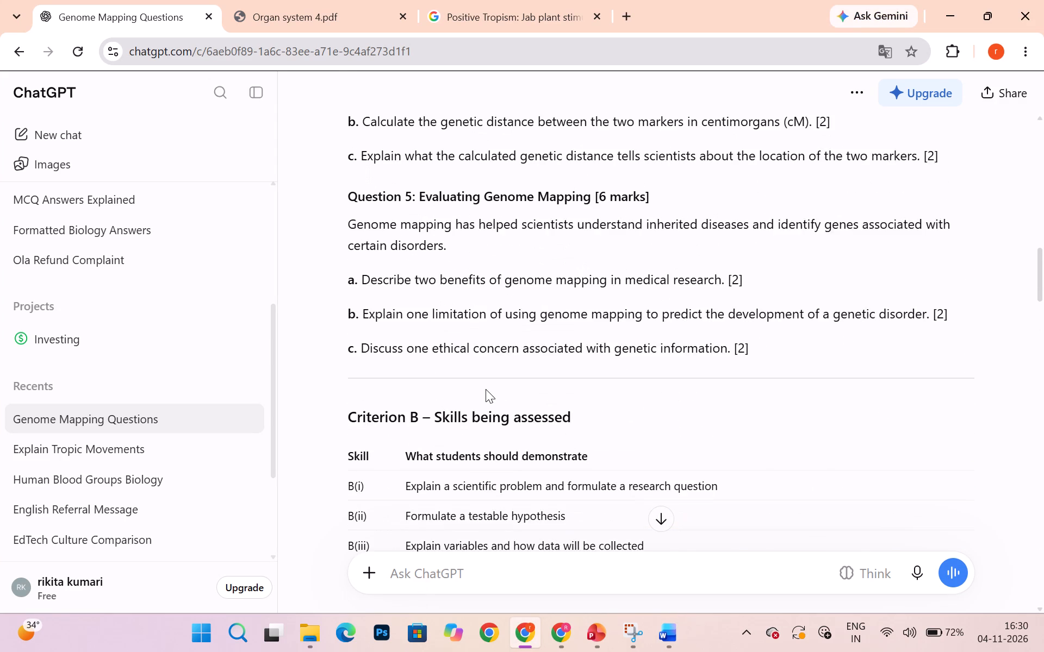
{"action": "scroll", "coordinate": [486, 389], "scroll_direction": "up", "scroll_amount": 2}
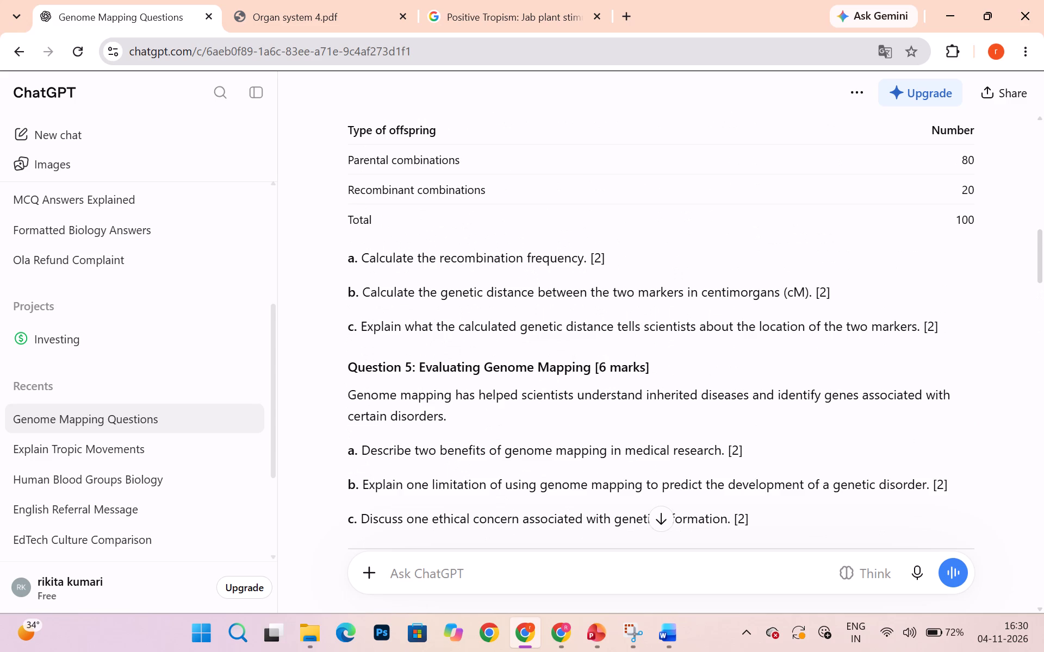
{"action": "scroll", "coordinate": [486, 389], "scroll_direction": "down", "scroll_amount": 1}
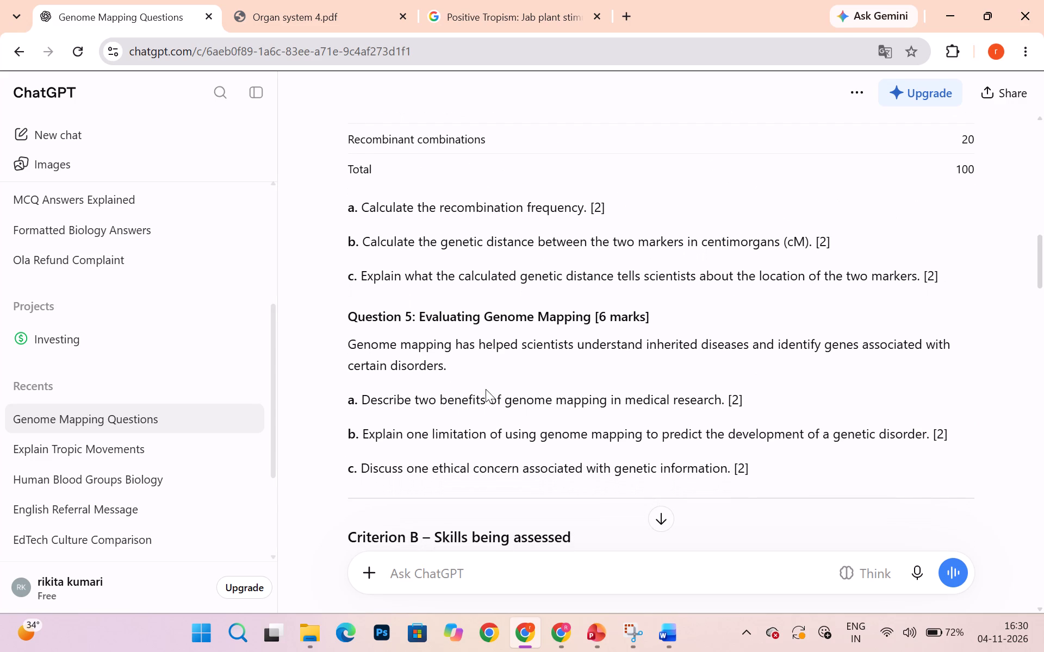
{"action": "left_click_drag", "start_coordinate": [347, 338], "coordinate": [746, 477]}
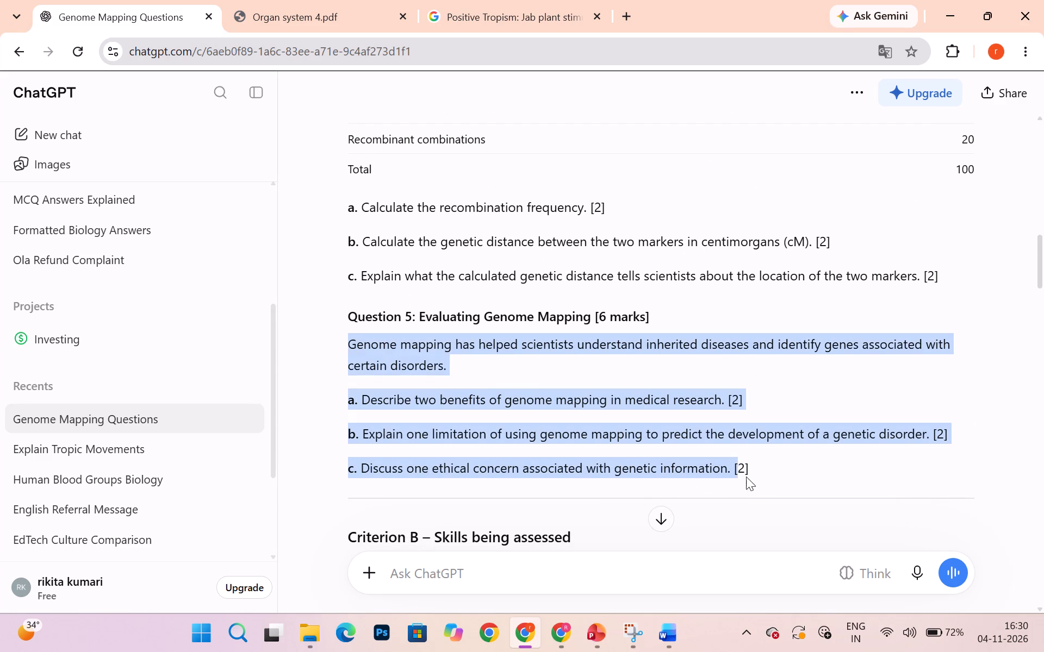
{"action": "left_click_drag", "start_coordinate": [746, 477], "coordinate": [767, 477]}
{"action": "key", "text": "ctrl+c"}
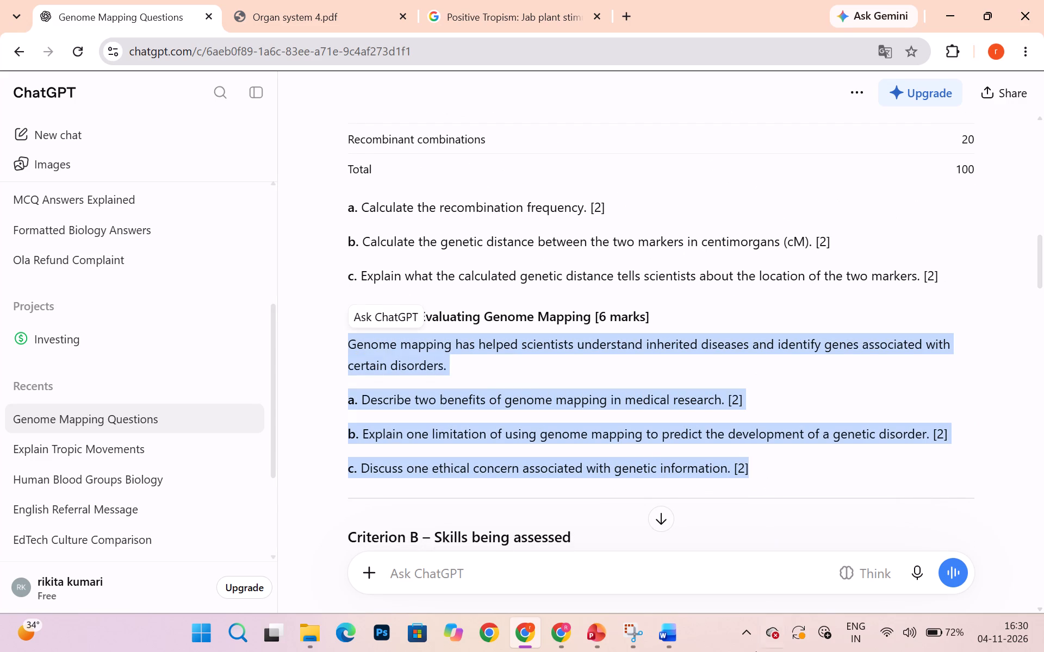
Paste the copied genome mapping question into the Word document above "Read the following information and data carefully.".
{"action": "left_click", "coordinate": [736, 559]}
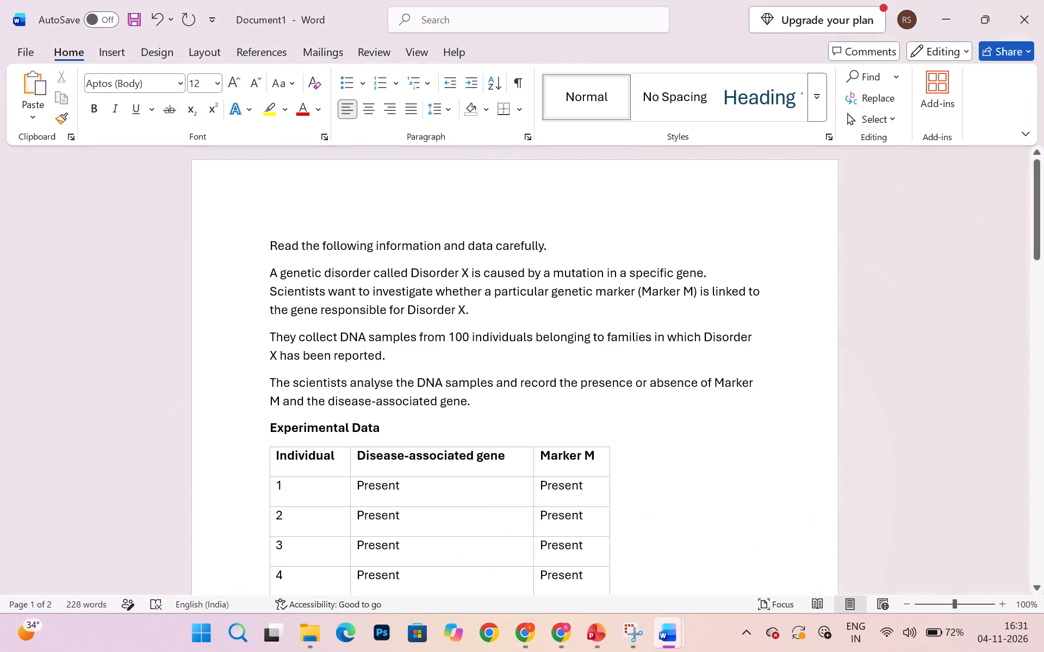
{"action": "scroll", "coordinate": [439, 478], "scroll_direction": "down", "scroll_amount": 12}
{"action": "scroll", "coordinate": [439, 478], "scroll_direction": "up", "scroll_amount": 9}
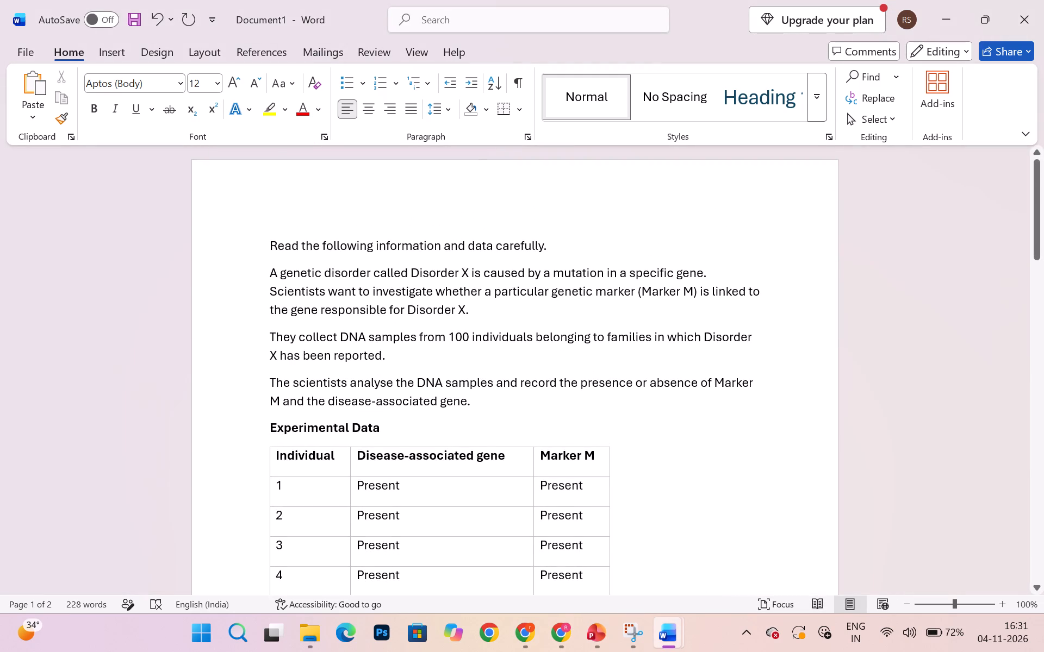
{"action": "left_click", "coordinate": [268, 239]}
{"action": "key", "text": "Return"}
{"action": "key", "text": "Up"}
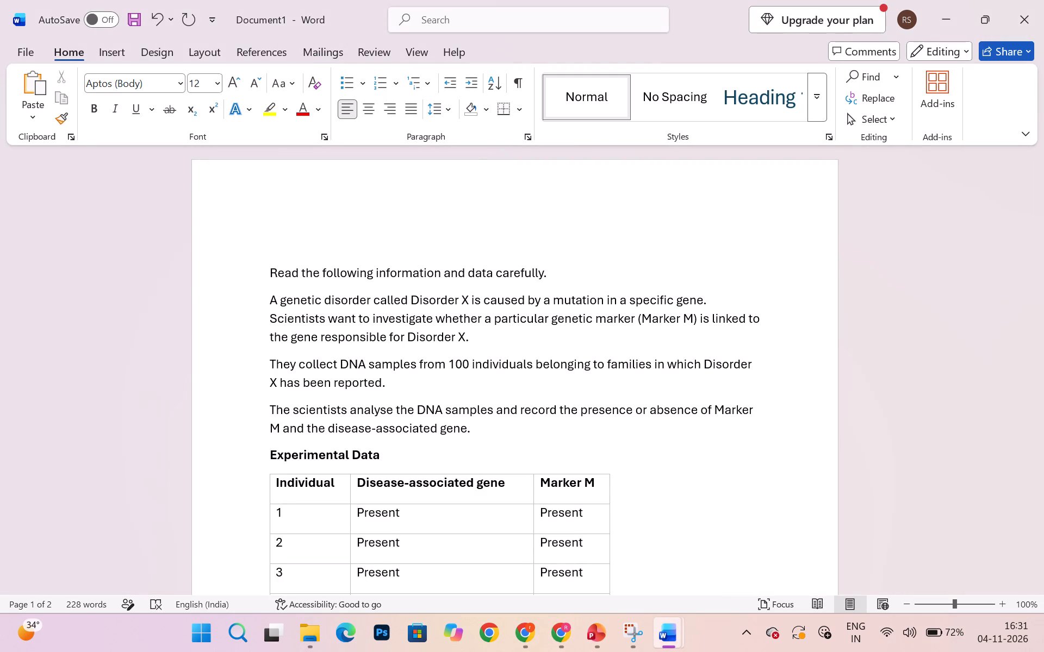
{"action": "key", "text": "ctrl+v"}
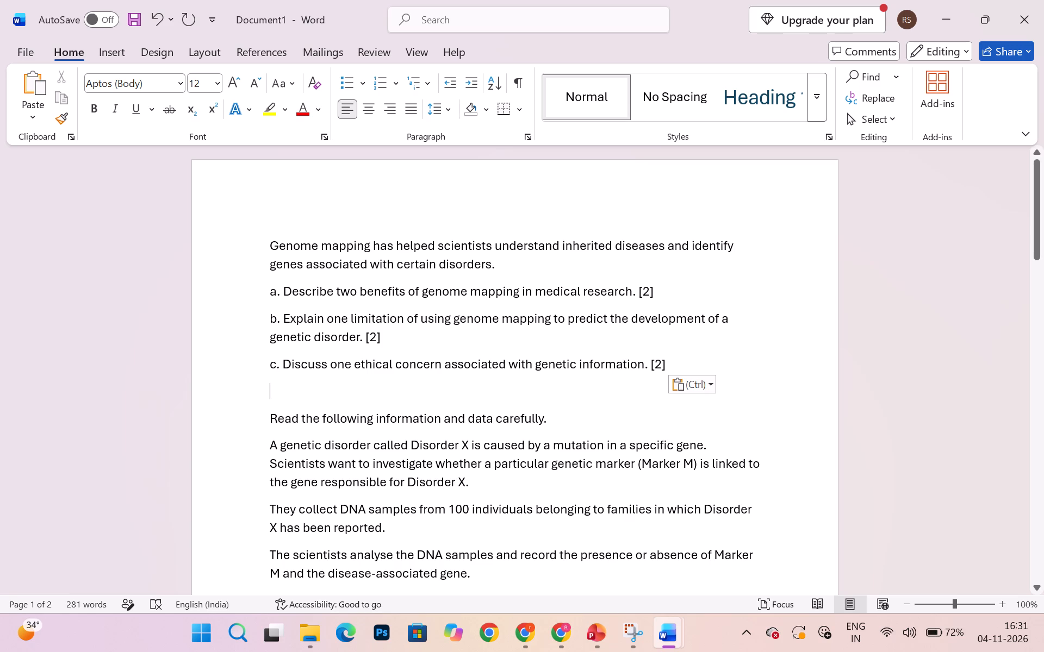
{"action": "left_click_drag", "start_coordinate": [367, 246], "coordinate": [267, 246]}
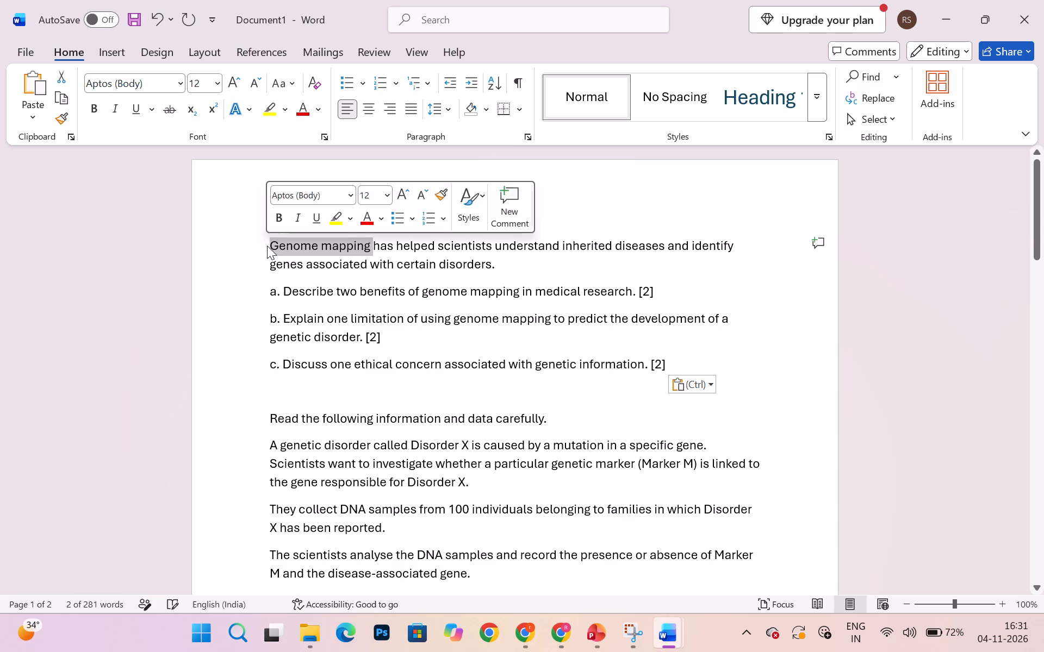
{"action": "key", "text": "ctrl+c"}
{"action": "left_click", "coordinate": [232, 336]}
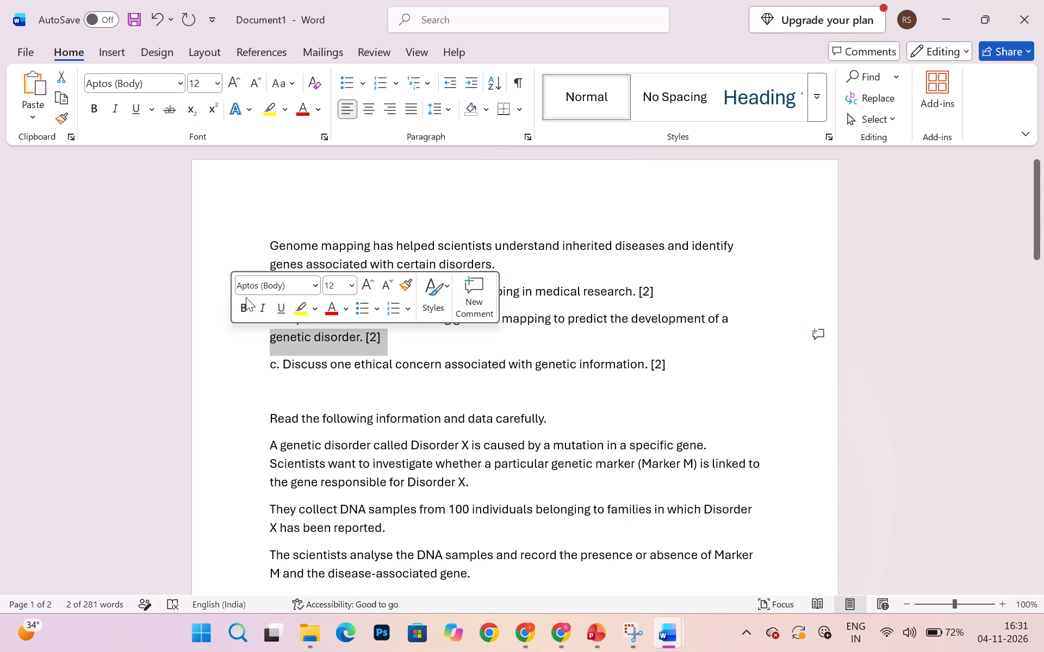
Number the question beginning "Genome mapping has helped scientists" as Q.1, with a tab gap after the number.
{"action": "left_click", "coordinate": [281, 241]}
{"action": "left_click", "coordinate": [270, 241]}
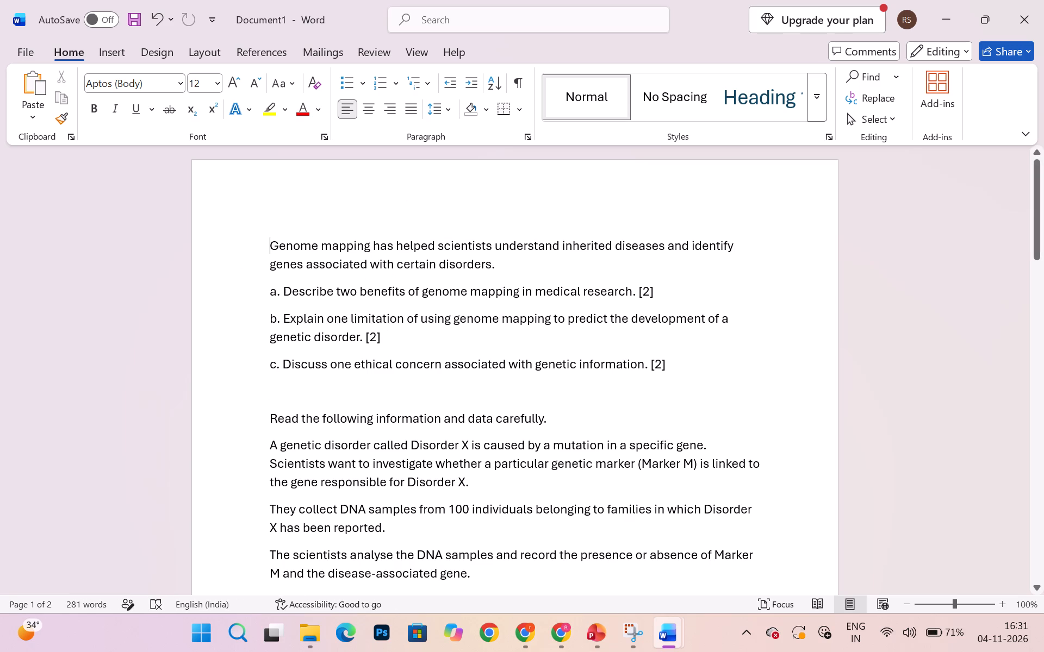
{"action": "type", "text": "q. 1"}
{"action": "key", "text": "BackSpace"}
{"action": "key", "text": "BackSpace"}
{"action": "key", "text": "BackSpace"}
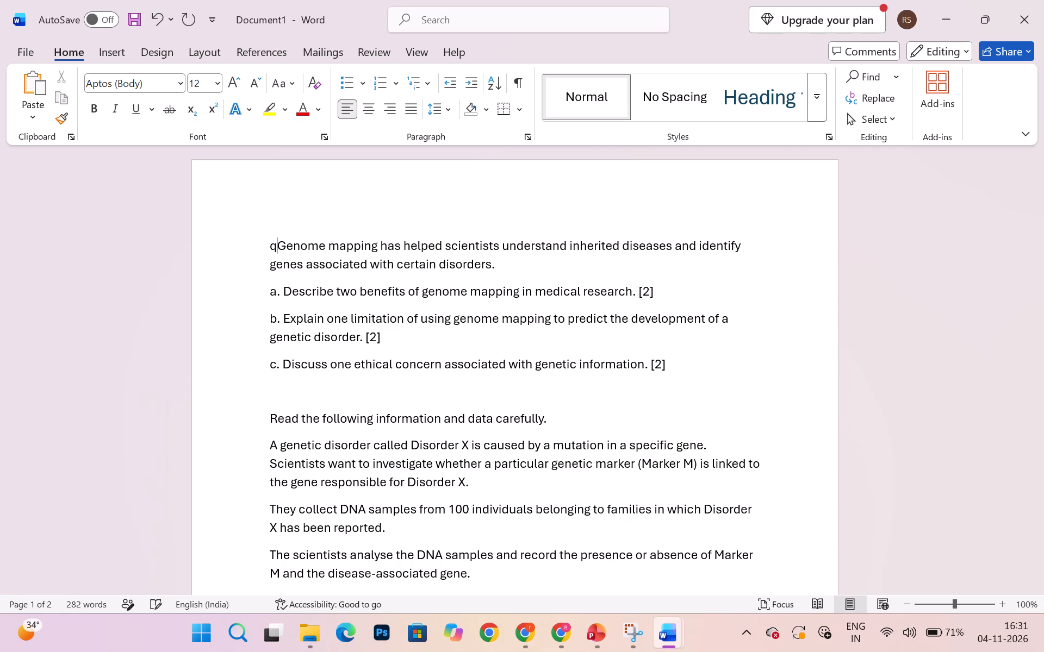
{"action": "key", "text": "BackSpace"}
{"action": "type", "text": "Q.1"}
{"action": "key", "text": "space"}
{"action": "key", "text": "Tab"}
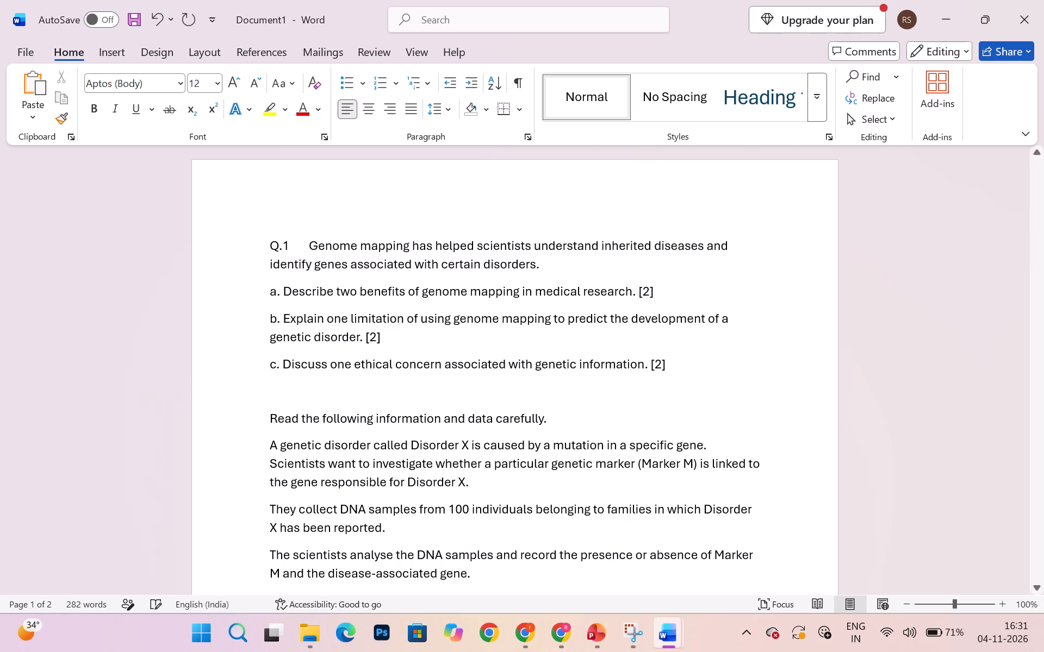
Number the question beginning "Read the following information and data carefully" as Q.2, followed by a space.
{"action": "left_click", "coordinate": [266, 417]}
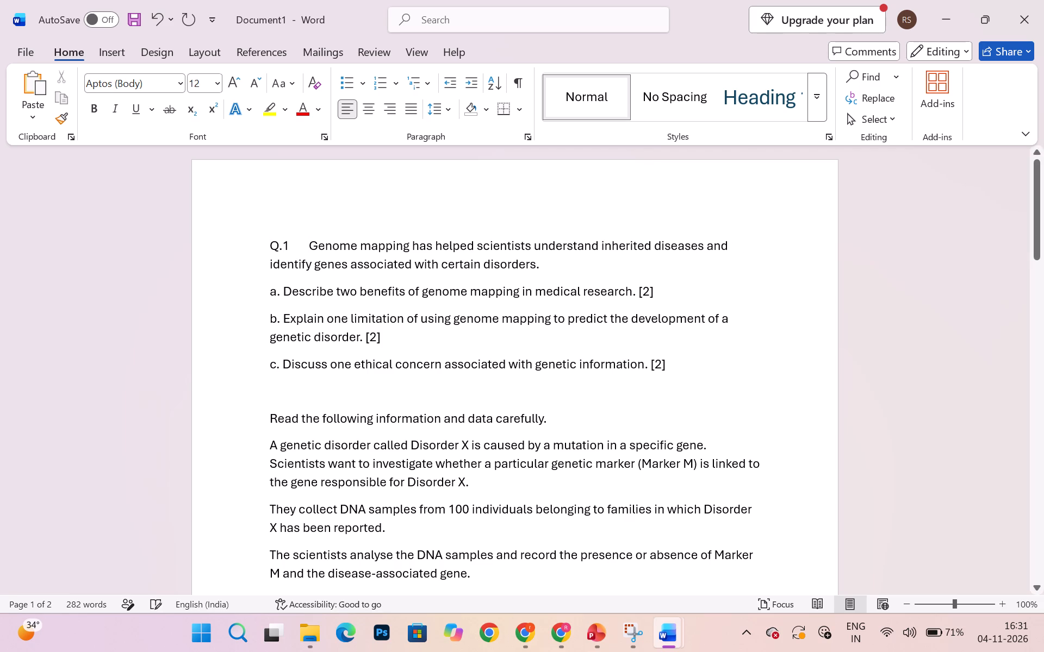
{"action": "type", "text": "Q.2"}
{"action": "key", "text": "space"}
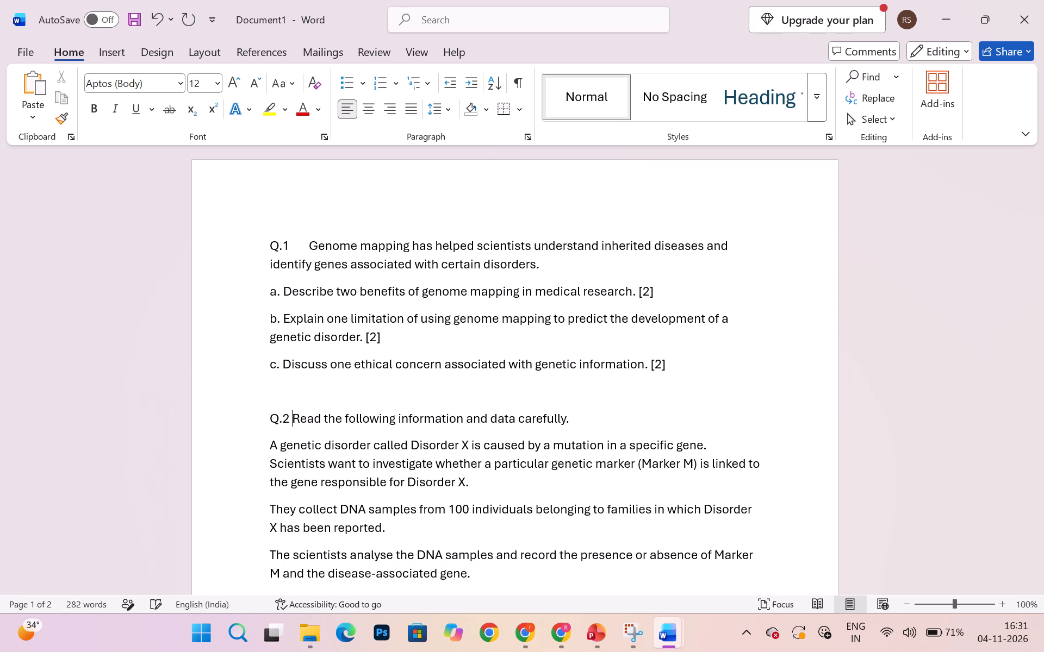
Remove the tab gap after Q.1 so only a single space separates it from "Genome mapping".
{"action": "left_click", "coordinate": [384, 463]}
{"action": "scroll", "coordinate": [384, 463], "scroll_direction": "up", "scroll_amount": 1}
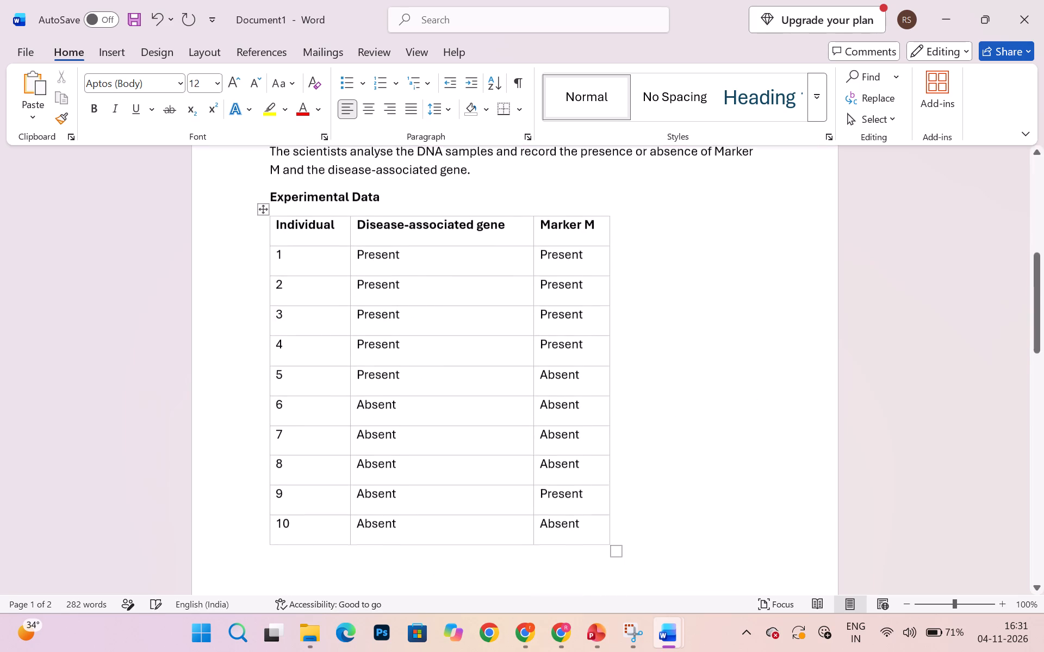
{"action": "scroll", "coordinate": [384, 463], "scroll_direction": "up", "scroll_amount": 2}
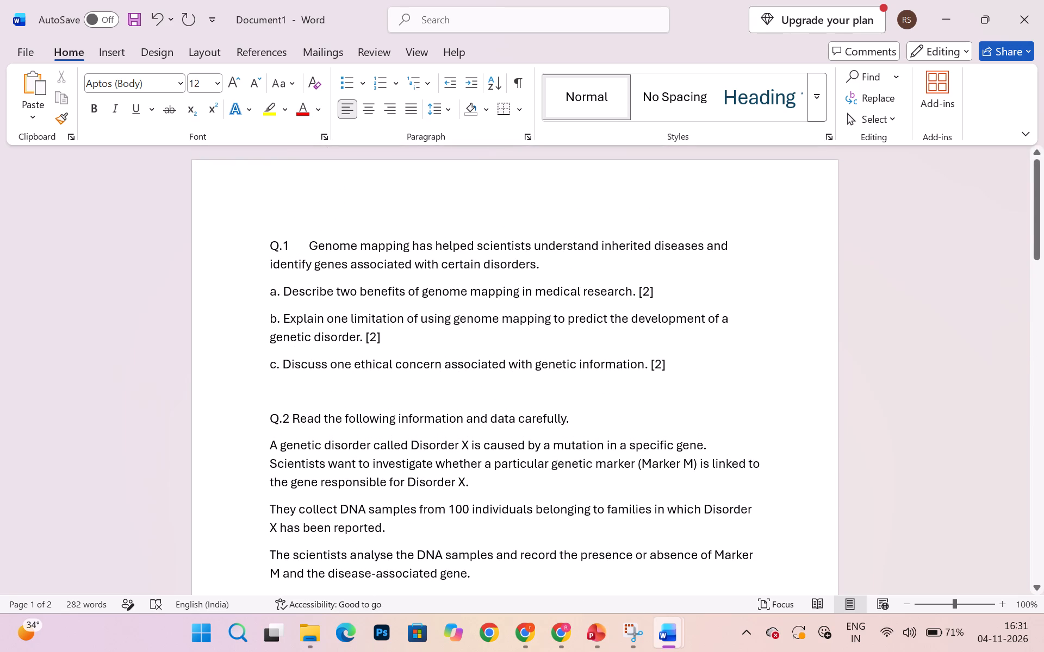
{"action": "scroll", "coordinate": [384, 463], "scroll_direction": "up", "scroll_amount": 1}
{"action": "left_click", "coordinate": [314, 245]}
{"action": "key", "text": "Left"}
{"action": "key", "text": "BackSpace"}
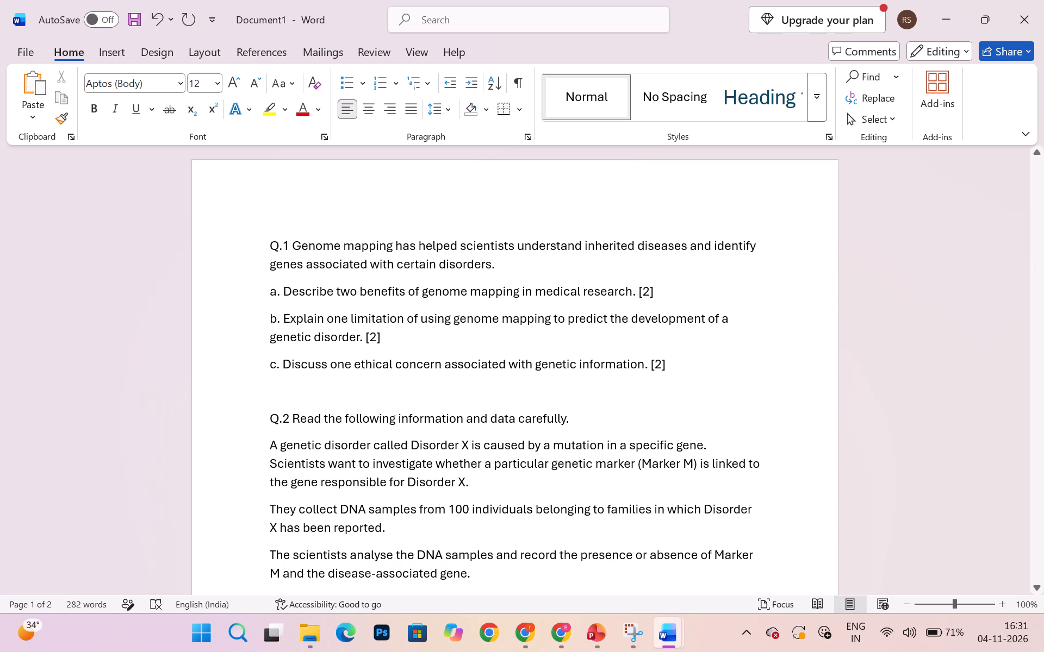
Review the numbered questions and both data tables from Q.1 down to the Questions section.
{"action": "scroll", "coordinate": [448, 332], "scroll_direction": "down", "scroll_amount": 2}
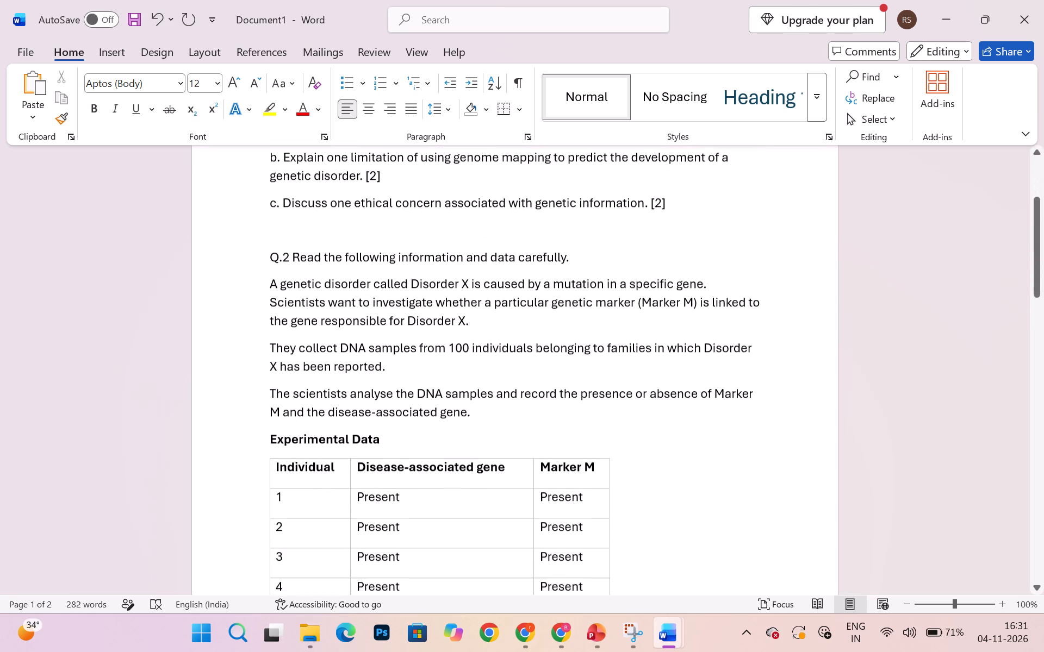
{"action": "scroll", "coordinate": [448, 332], "scroll_direction": "down", "scroll_amount": 1}
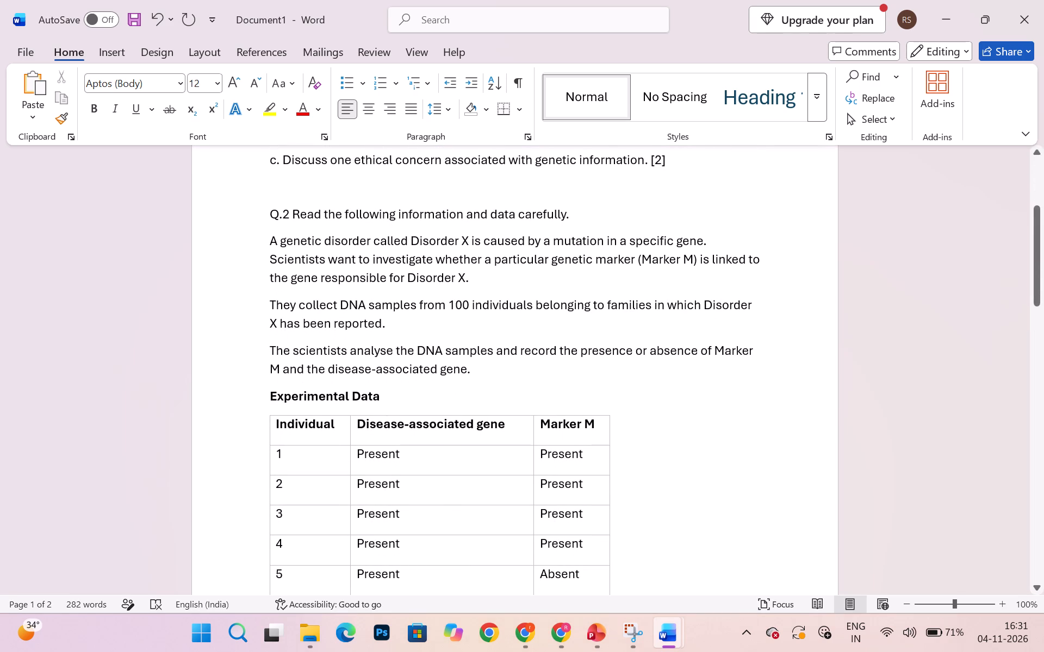
{"action": "scroll", "coordinate": [448, 332], "scroll_direction": "down", "scroll_amount": 4}
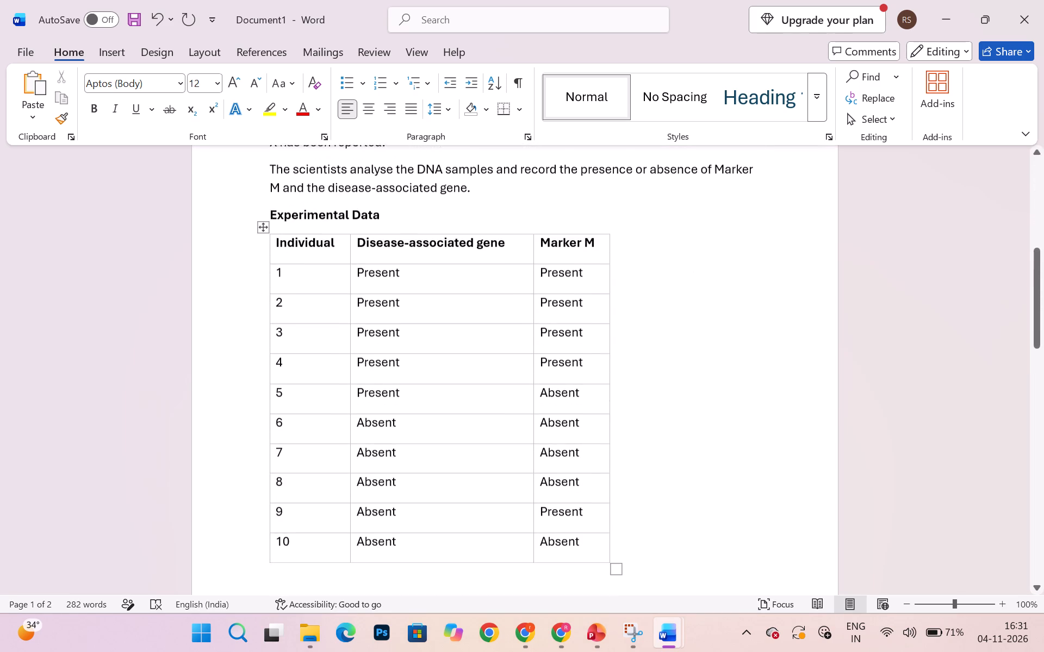
{"action": "scroll", "coordinate": [448, 332], "scroll_direction": "down", "scroll_amount": 2}
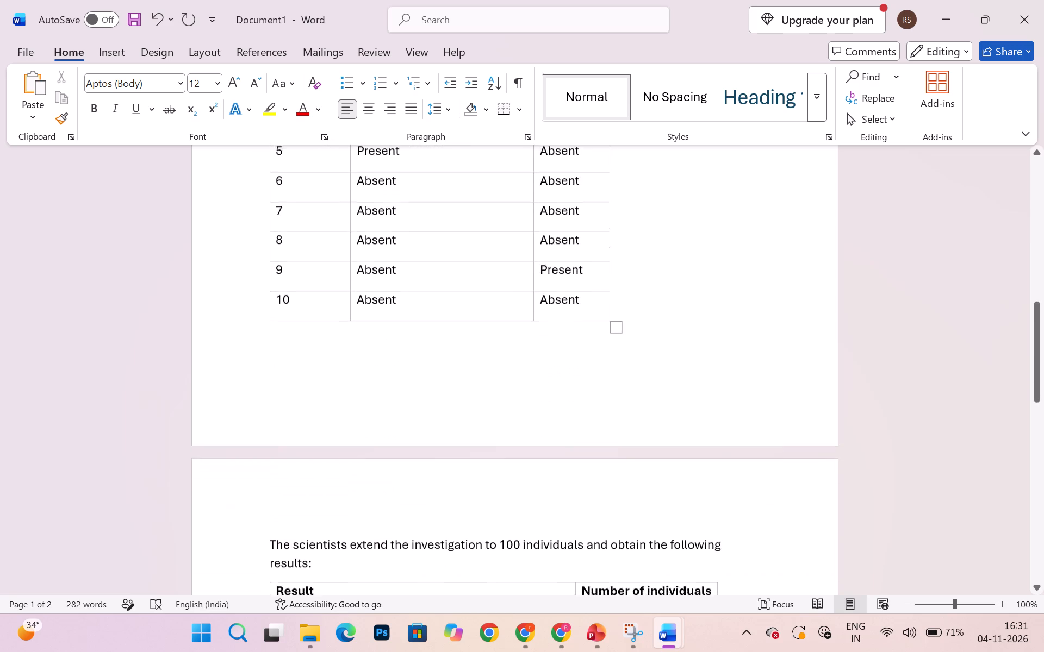
{"action": "scroll", "coordinate": [448, 332], "scroll_direction": "down", "scroll_amount": 2}
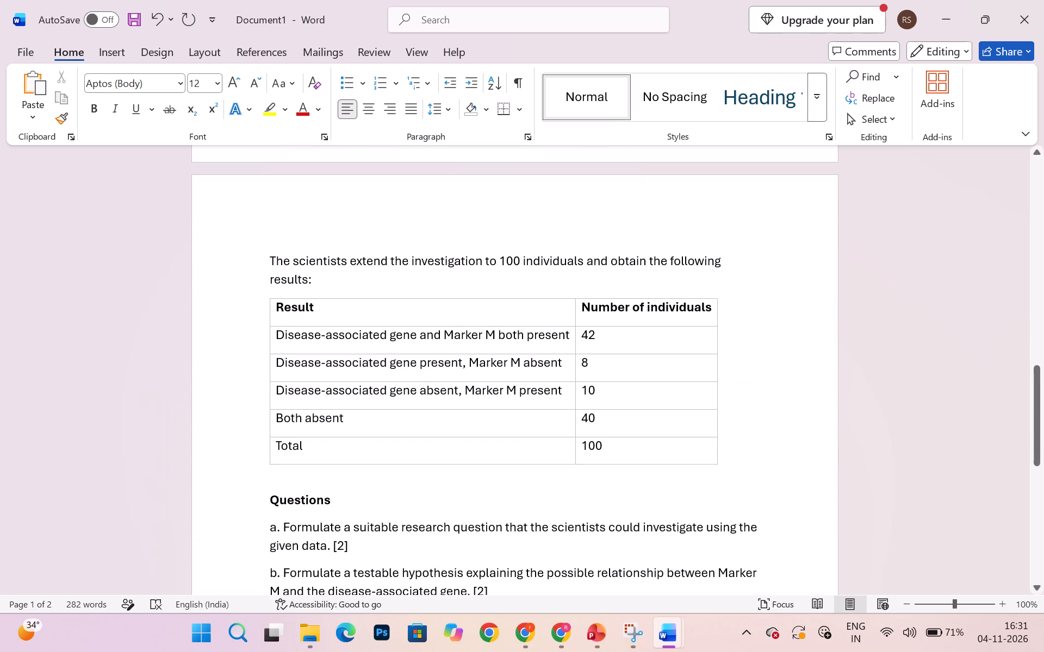
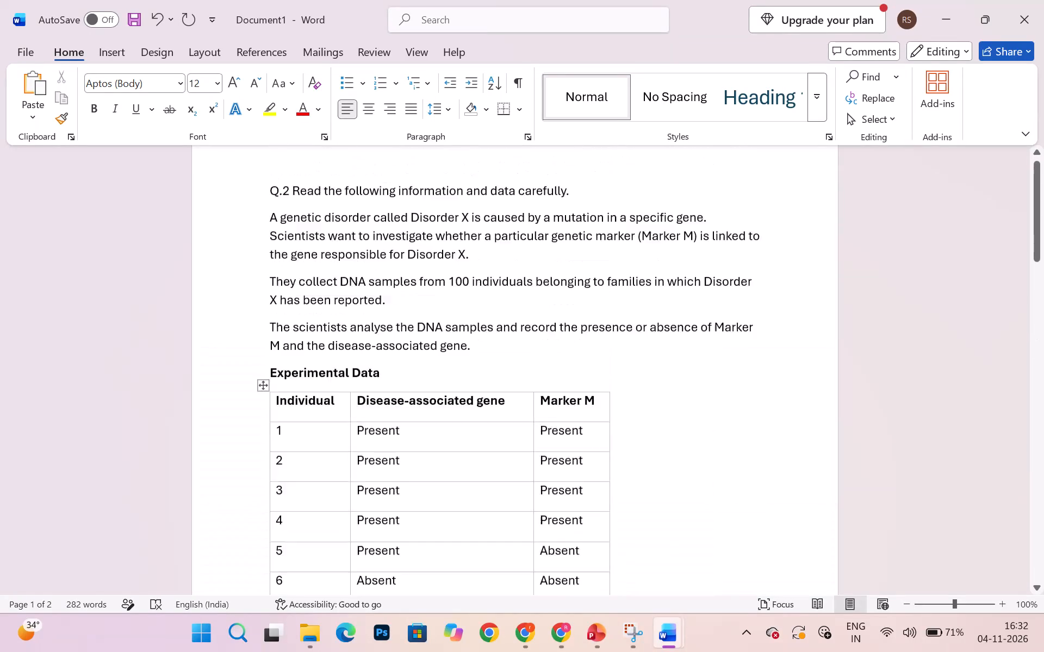
Start saving a copy of the question document and choose the Desktop's "myp 4 bio" folder as the destination.
{"action": "scroll", "coordinate": [450, 442], "scroll_direction": "up", "scroll_amount": 8}
{"action": "left_click", "coordinate": [23, 55]}
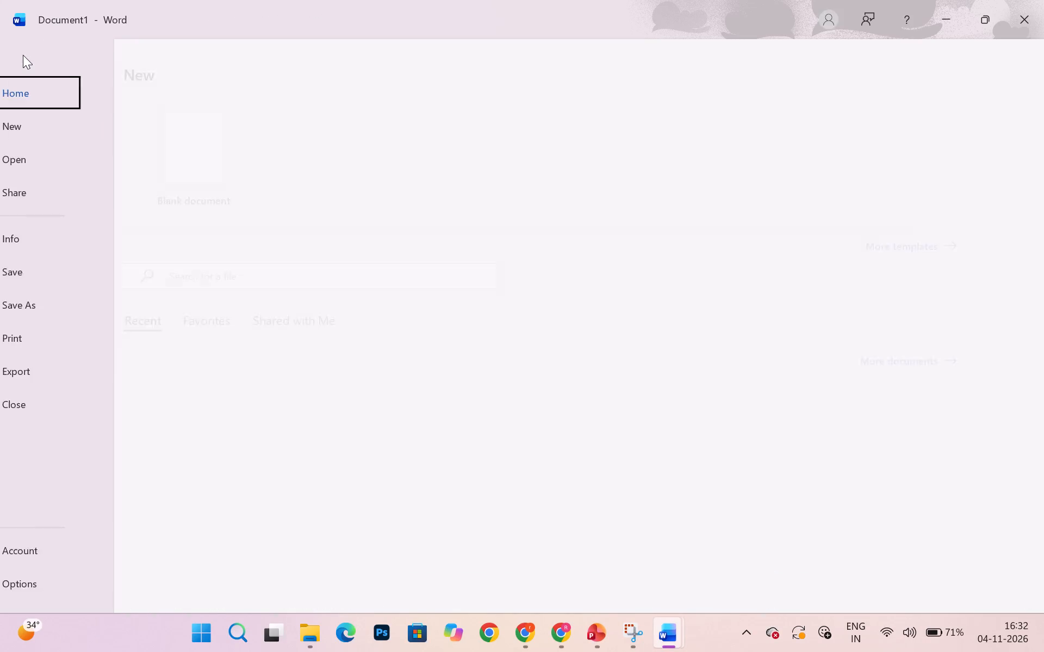
{"action": "left_click", "coordinate": [22, 55]}
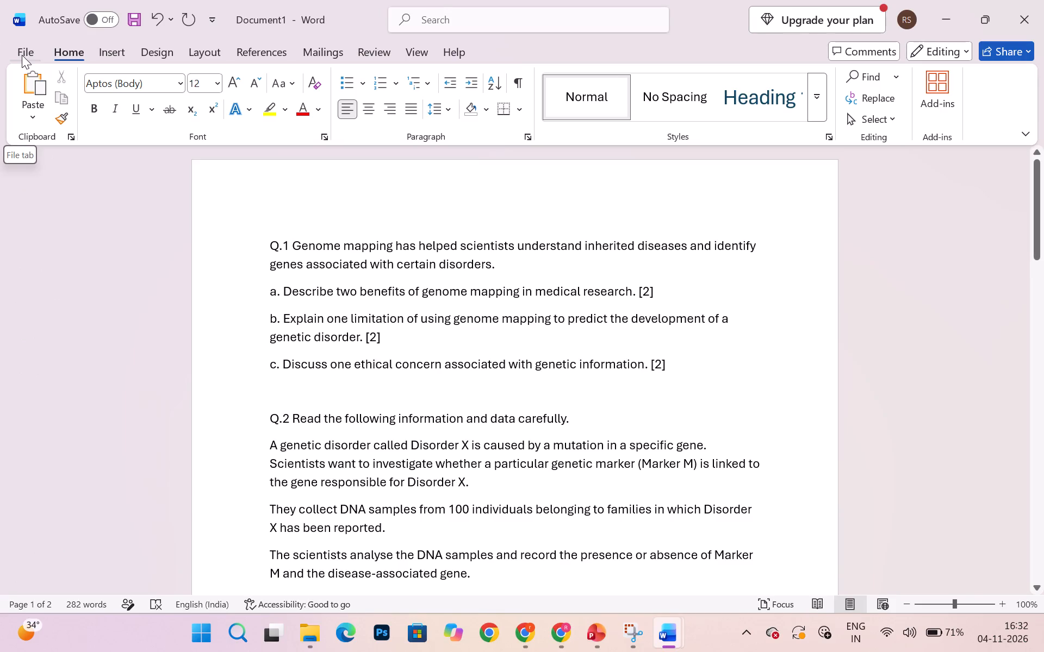
{"action": "left_click", "coordinate": [22, 55]}
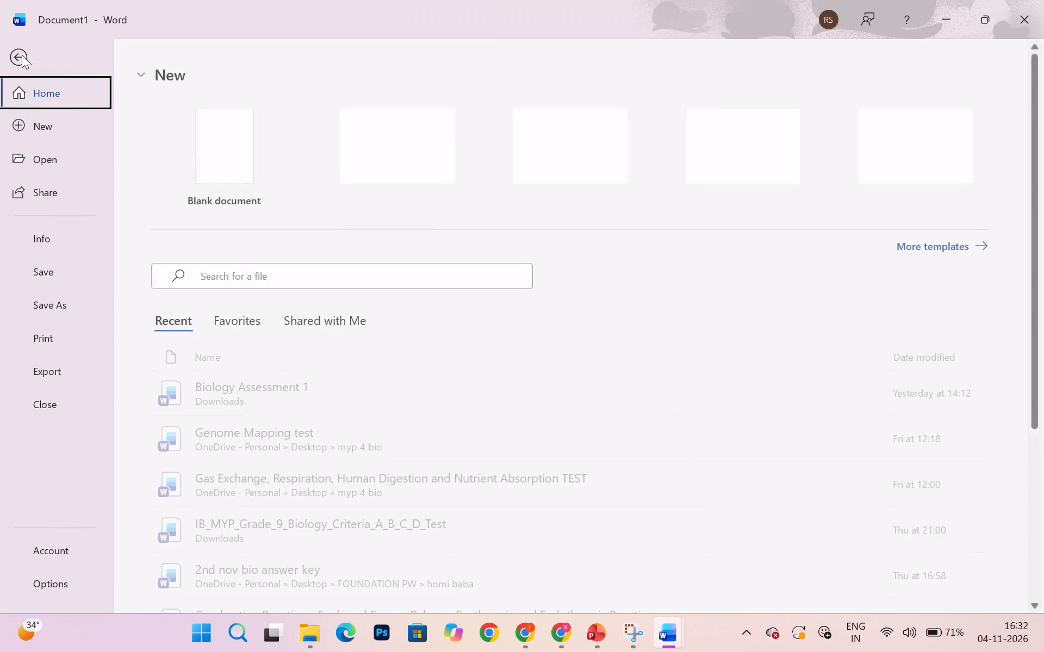
{"action": "left_click", "coordinate": [50, 306]}
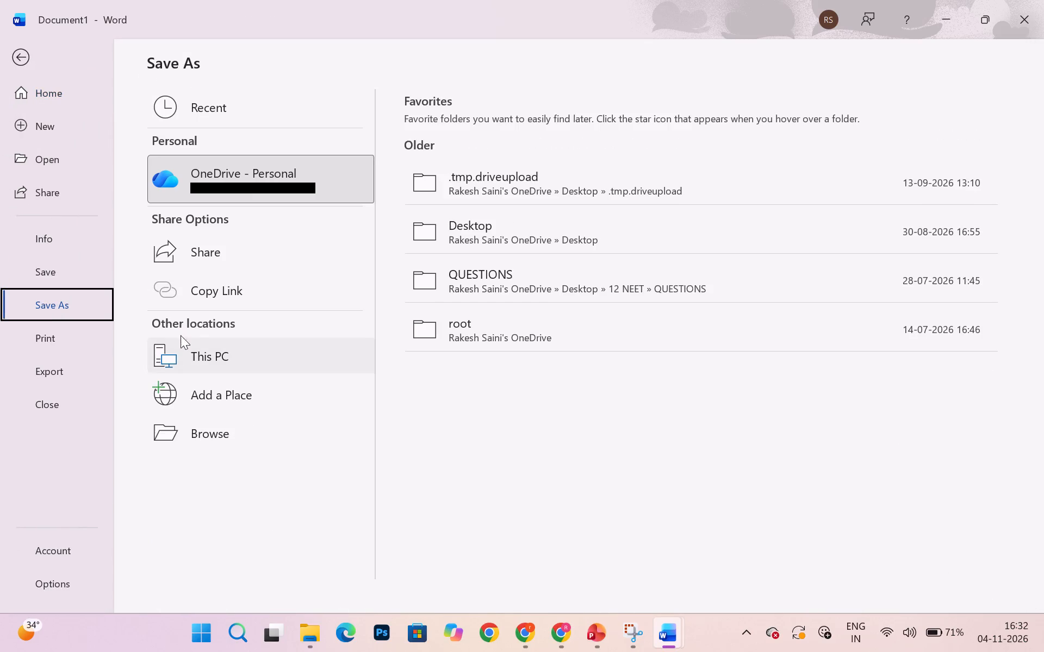
{"action": "left_click", "coordinate": [184, 339]}
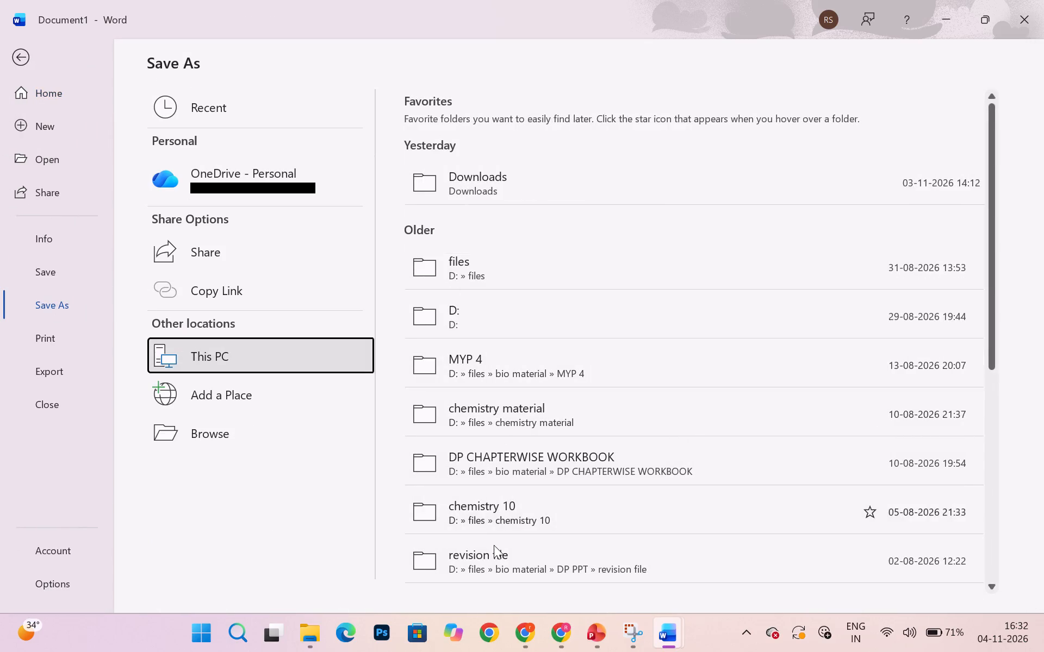
{"action": "scroll", "coordinate": [563, 525], "scroll_direction": "down", "scroll_amount": 10}
{"action": "scroll", "coordinate": [514, 478], "scroll_direction": "down", "scroll_amount": 2}
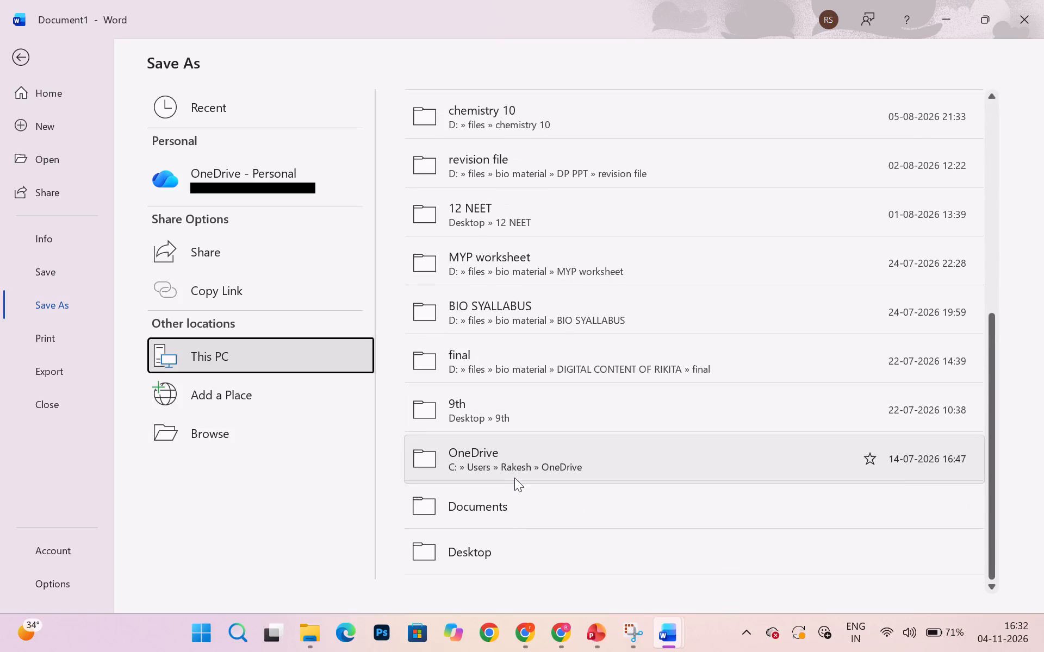
{"action": "scroll", "coordinate": [514, 478], "scroll_direction": "down", "scroll_amount": 2}
{"action": "double_click", "coordinate": [478, 547]}
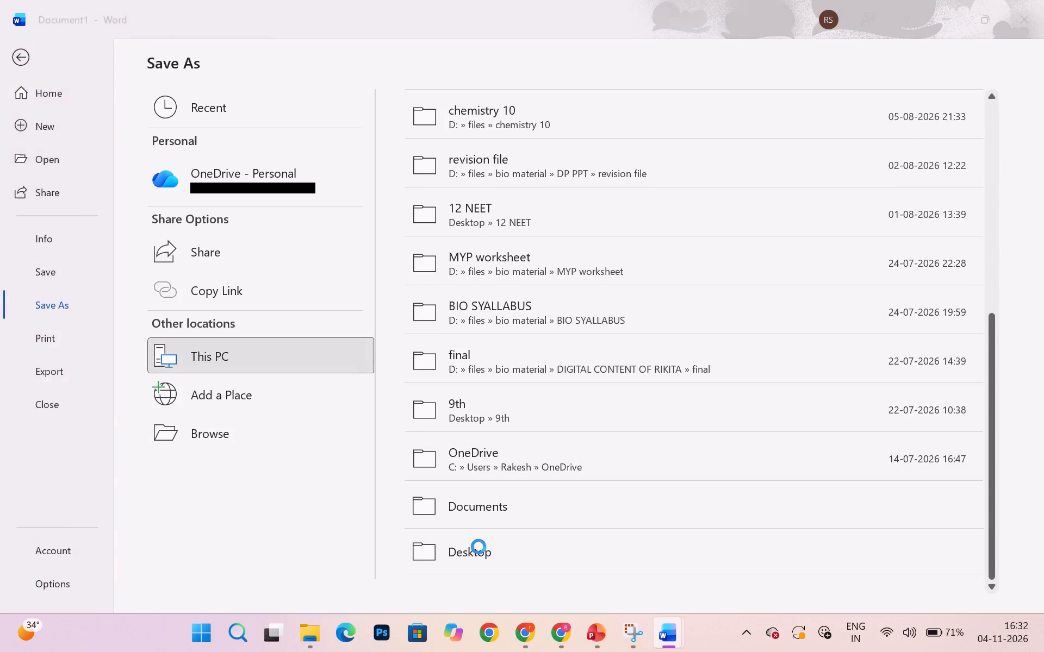
{"action": "scroll", "coordinate": [284, 177], "scroll_direction": "down", "scroll_amount": 1}
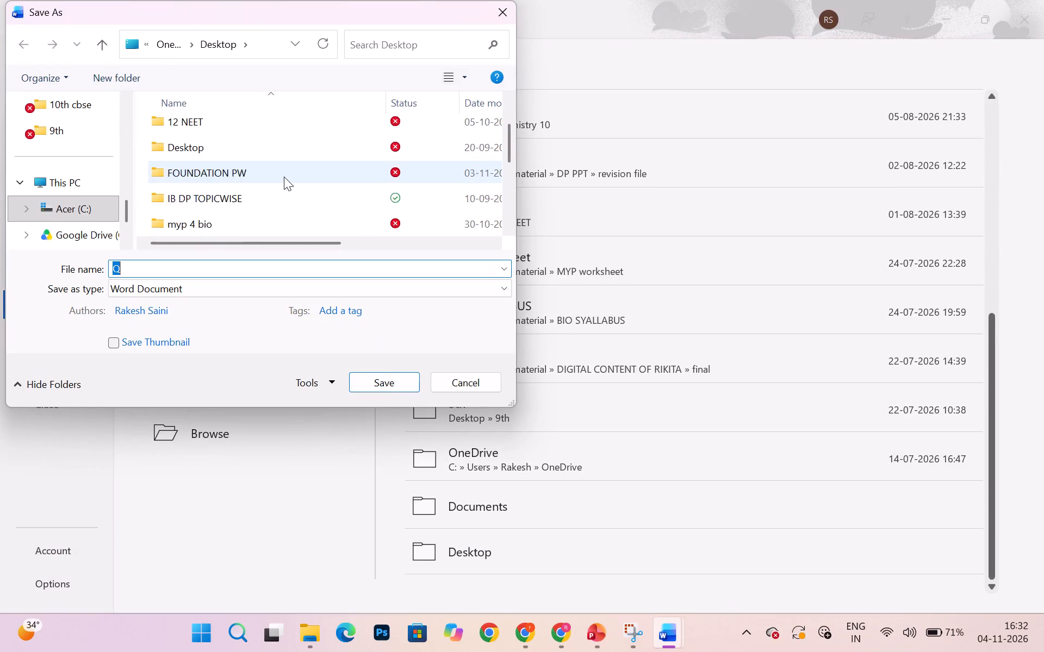
{"action": "scroll", "coordinate": [284, 177], "scroll_direction": "down", "scroll_amount": 1}
{"action": "scroll", "coordinate": [284, 177], "scroll_direction": "up", "scroll_amount": 1}
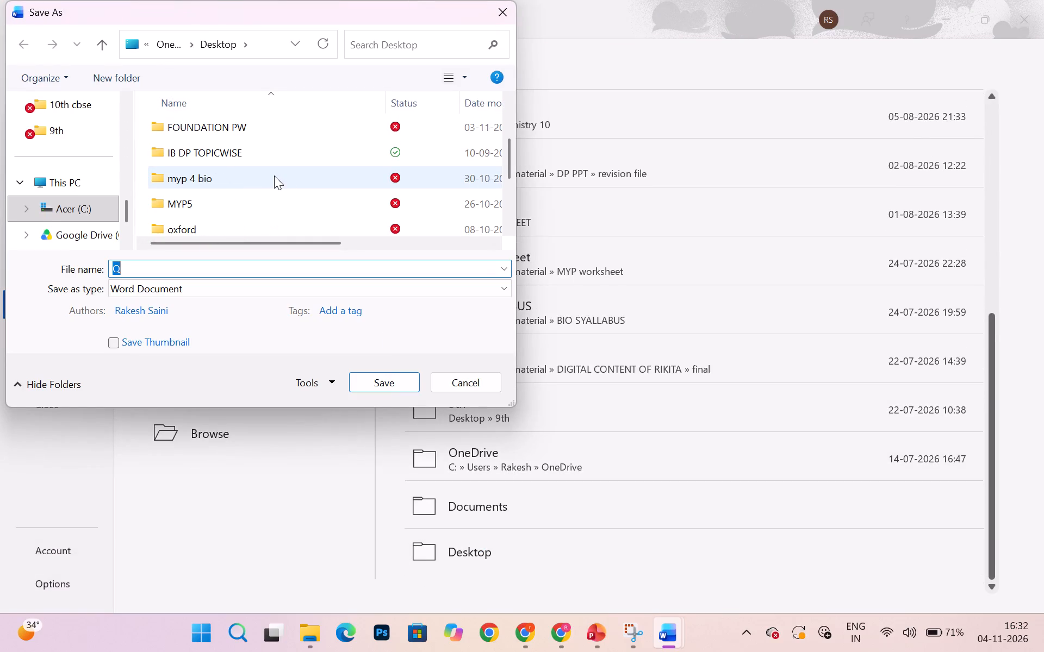
{"action": "double_click", "coordinate": [251, 177]}
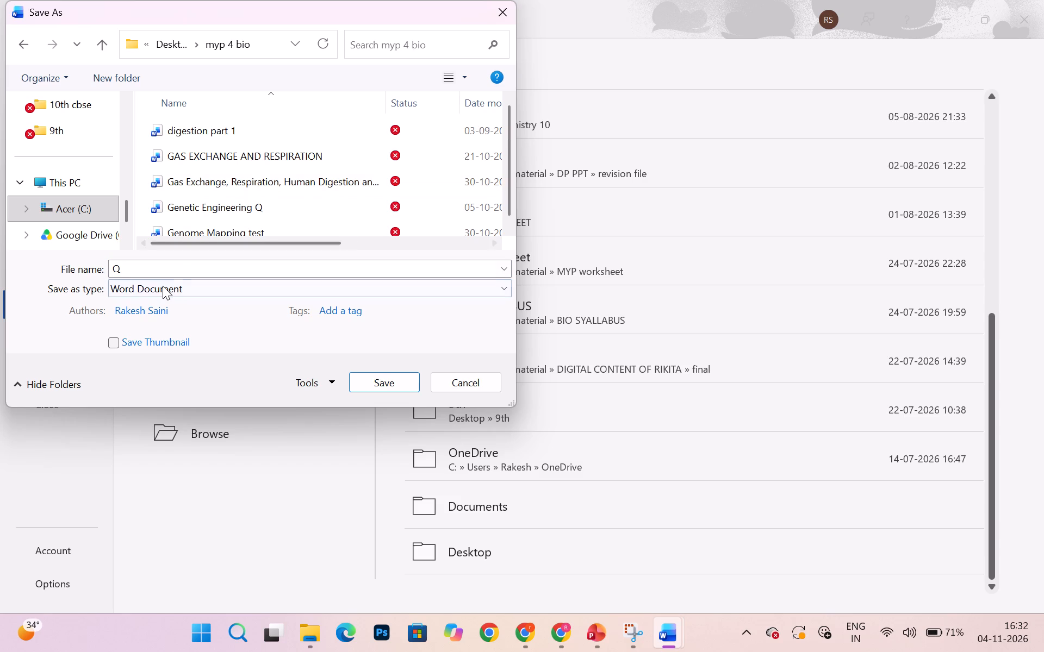
Save the document as a PDF named "Genome mapping Q" in the "myp 4 bio" folder.
{"action": "left_click", "coordinate": [171, 265]}
{"action": "key", "text": "BackSpace"}
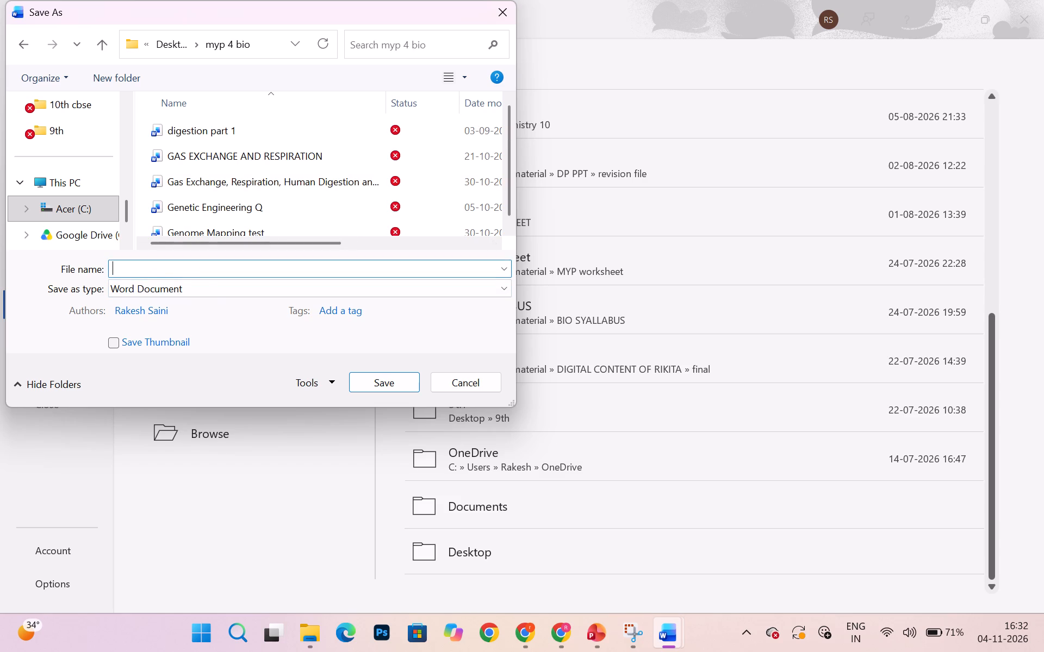
{"action": "key", "text": "ctrl+v"}
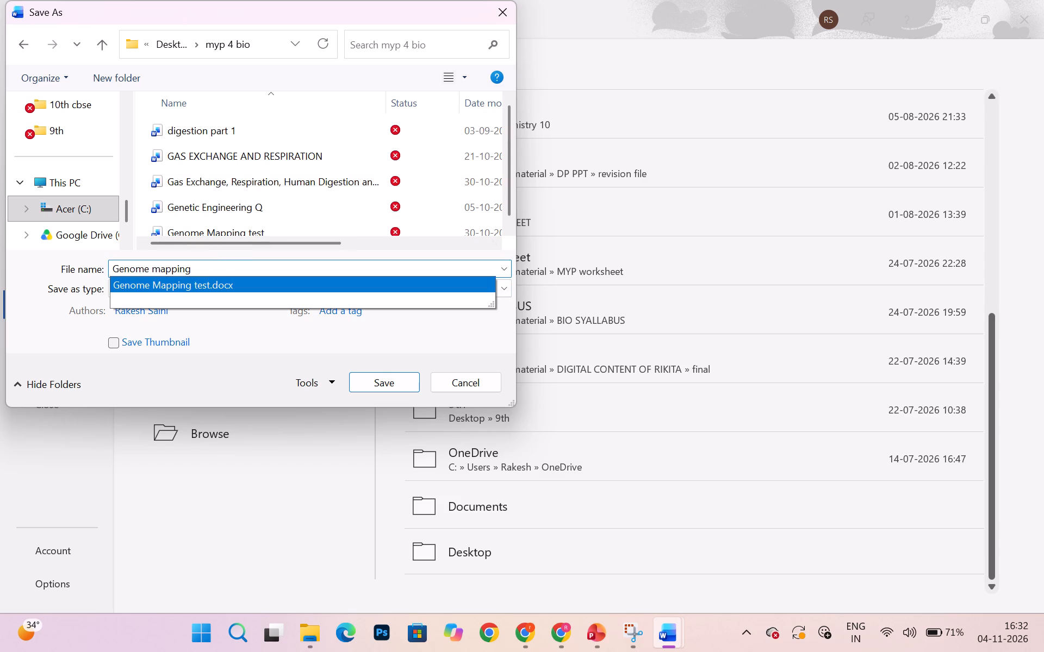
{"action": "left_click", "coordinate": [217, 266]}
{"action": "key", "text": "space"}
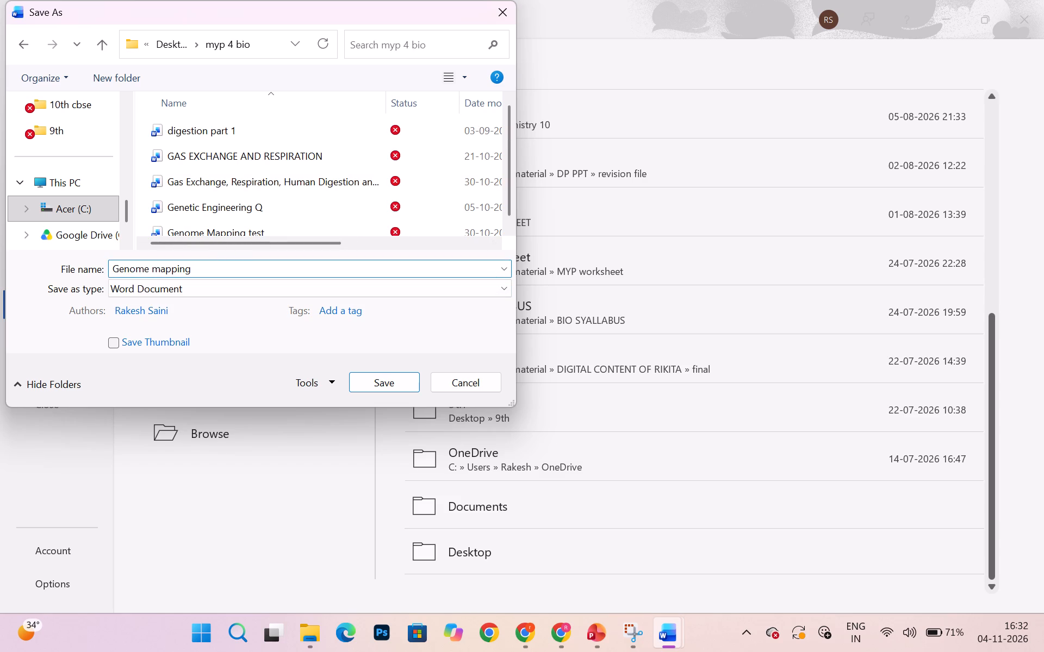
{"action": "key", "text": "q"}
{"action": "left_click", "coordinate": [240, 293]}
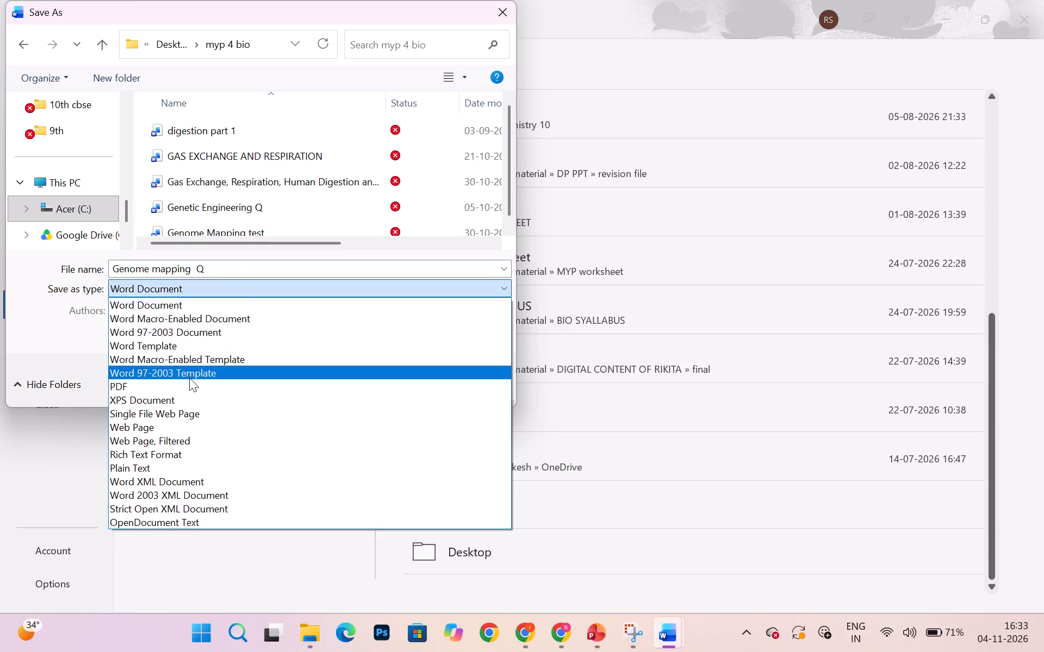
{"action": "left_click", "coordinate": [187, 382]}
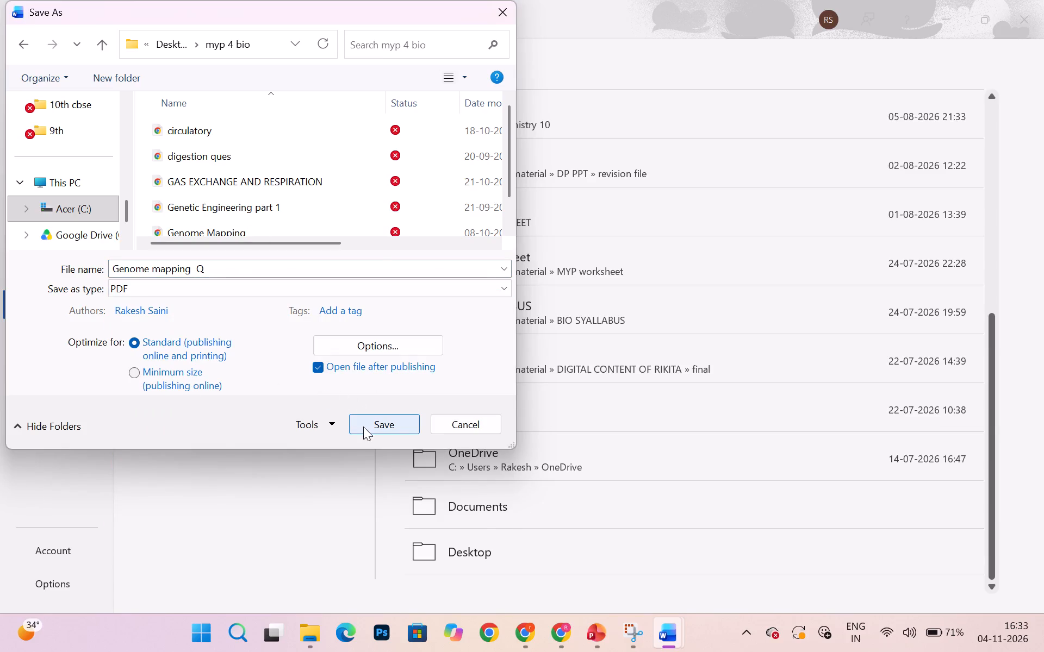
{"action": "left_click", "coordinate": [363, 427]}
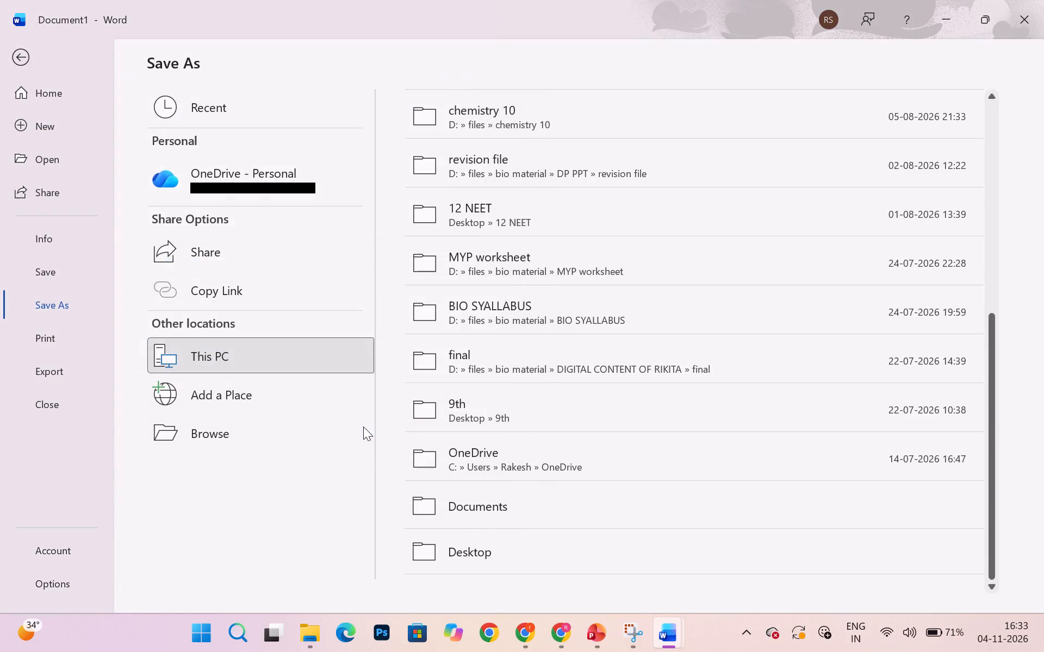
Switch to the life process presentation in PowerPoint and go to blank slide 90 after the Thigmotropism slide.
{"action": "left_click", "coordinate": [520, 636]}
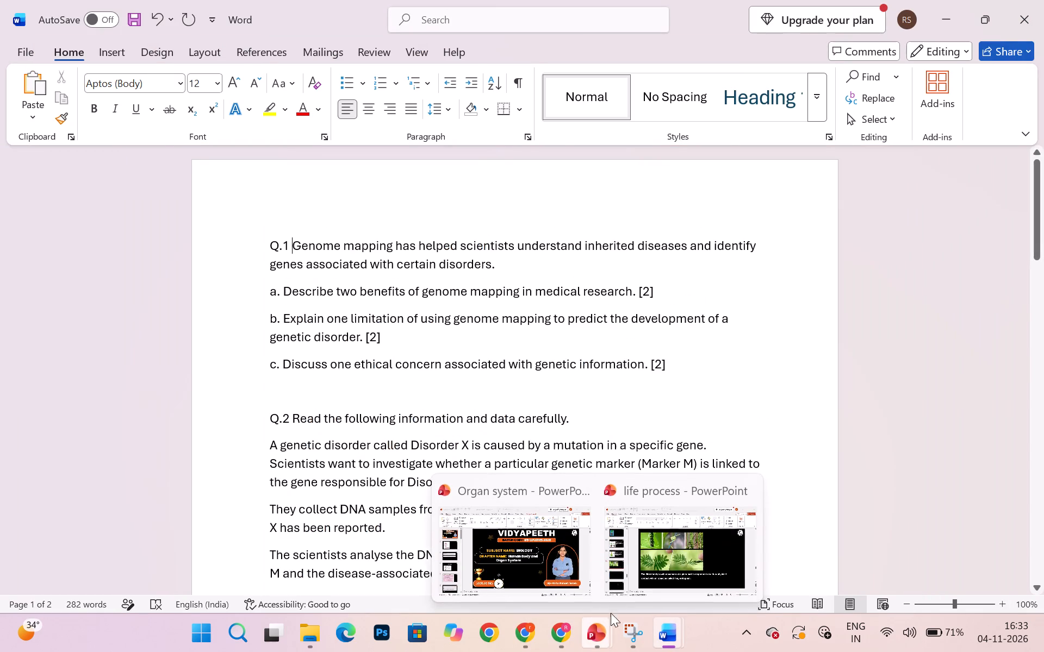
{"action": "left_click", "coordinate": [695, 551]}
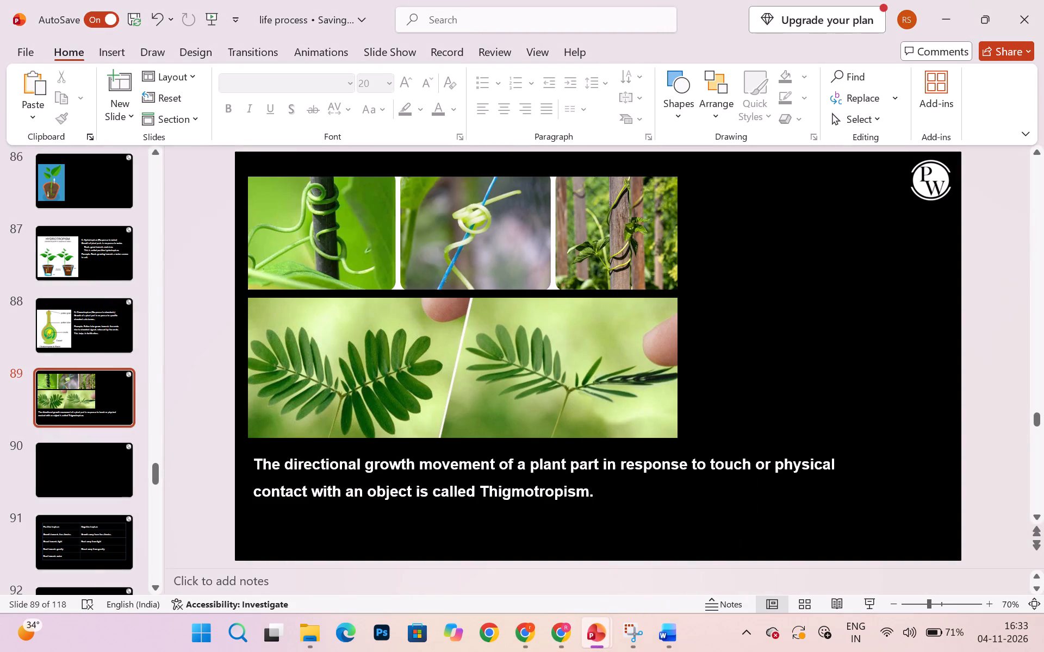
{"action": "key", "text": "Down"}
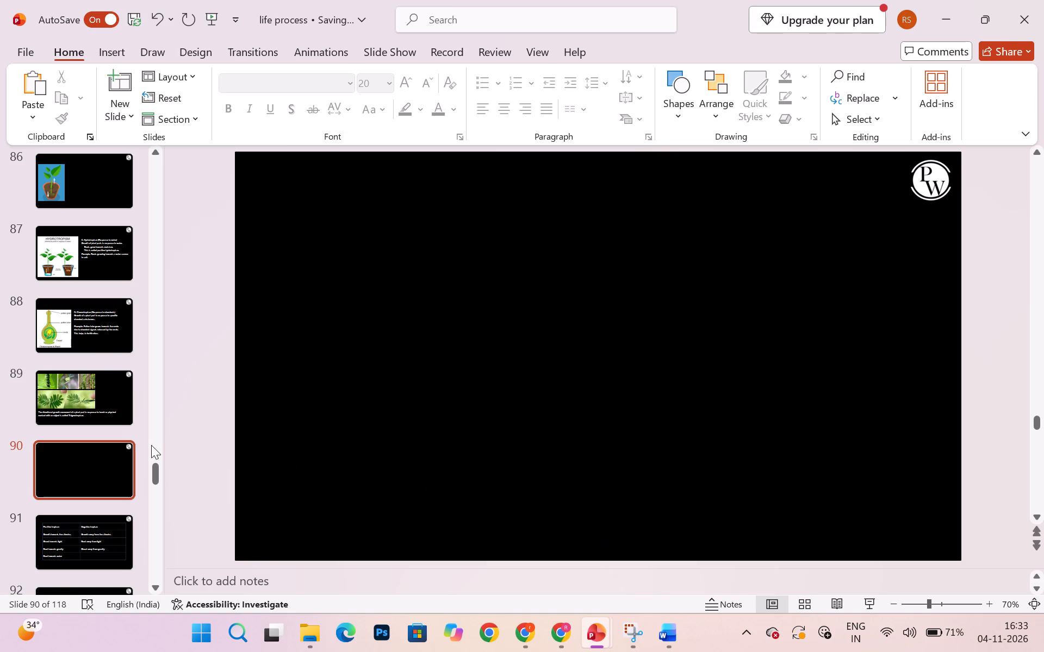
{"action": "left_click", "coordinate": [116, 414]}
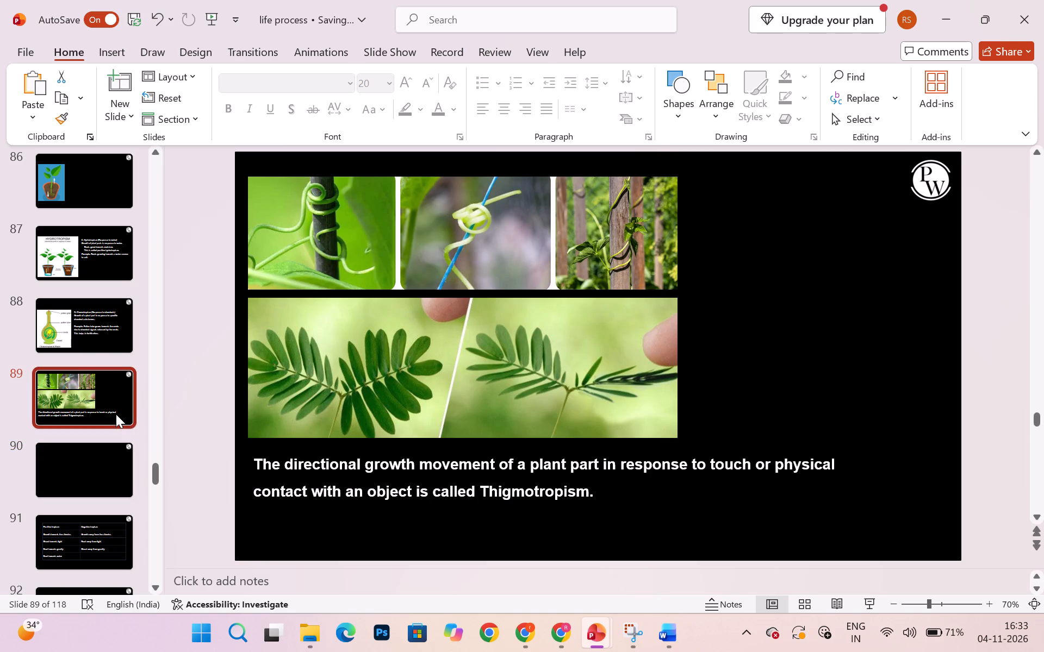
{"action": "left_click", "coordinate": [100, 469]}
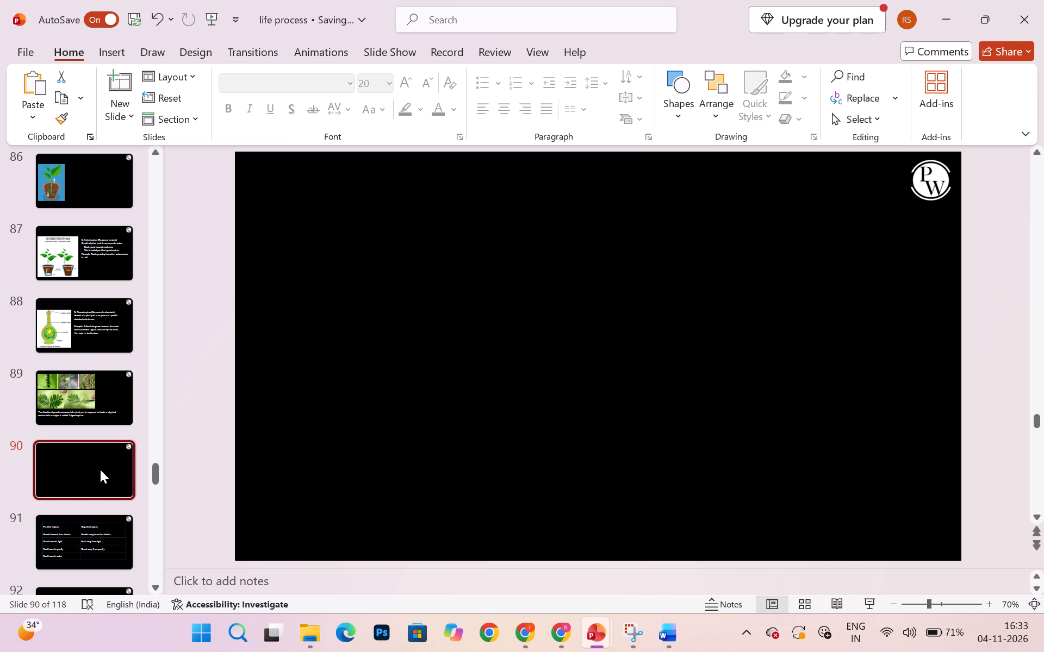
{"action": "left_click", "coordinate": [516, 635]}
{"action": "left_click", "coordinate": [94, 0]}
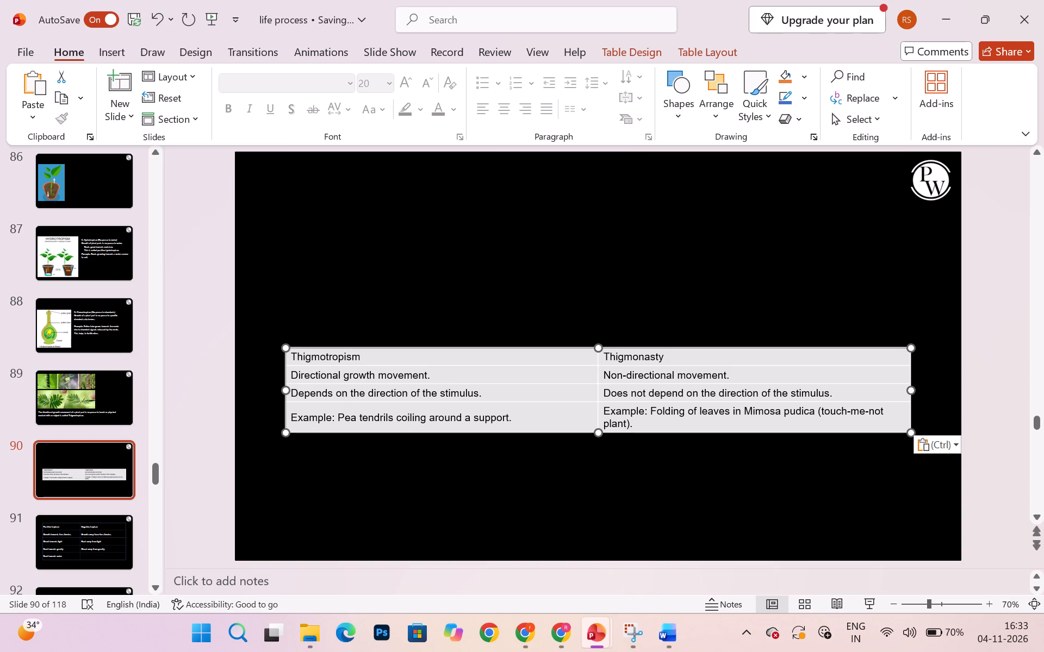
{"action": "left_click_drag", "start_coordinate": [599, 347], "coordinate": [595, 263]}
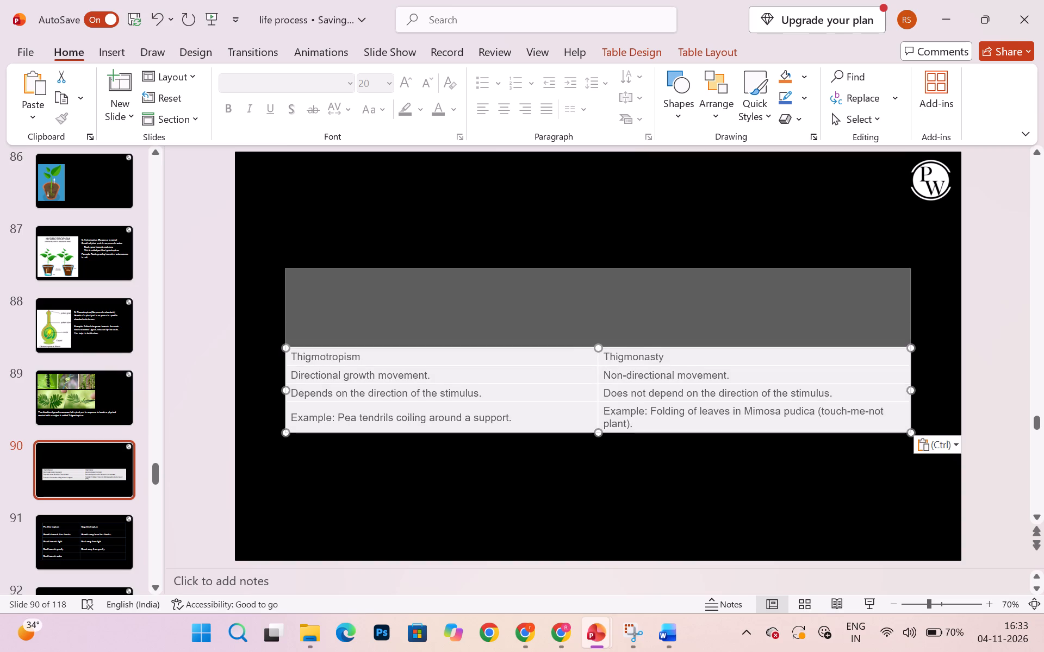
{"action": "left_click_drag", "start_coordinate": [595, 263], "coordinate": [602, 191]}
Format all text in slide 90's Thigmotropism versus Thigmonasty table as white, bold and 24 pt.
{"action": "key", "text": "ctrl+a"}
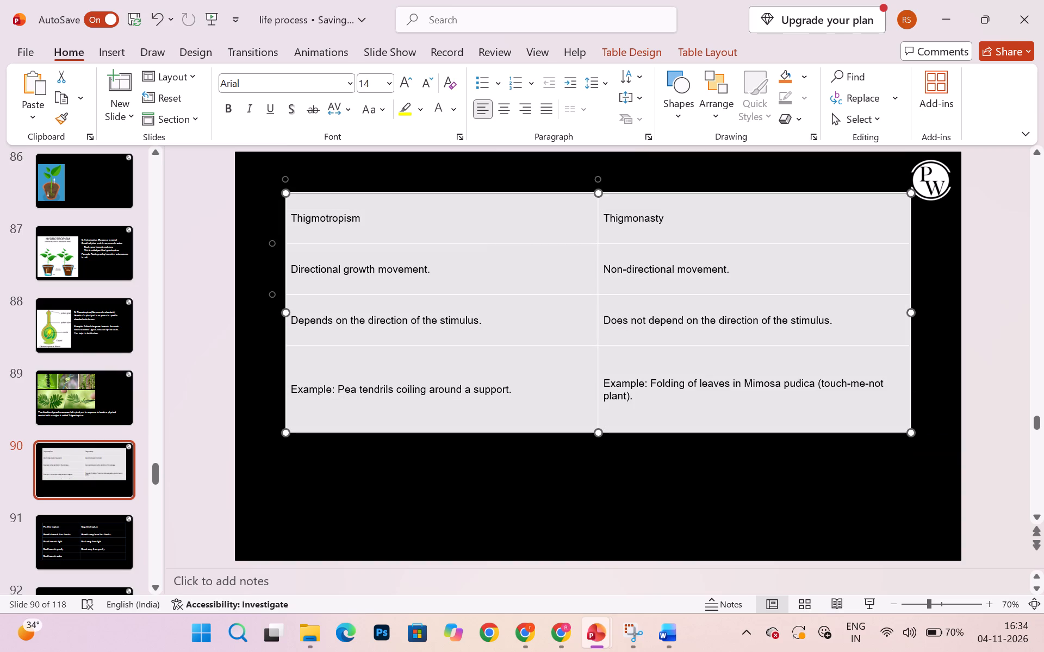
{"action": "left_click", "coordinate": [515, 244]}
{"action": "key", "text": "ctrl+a"}
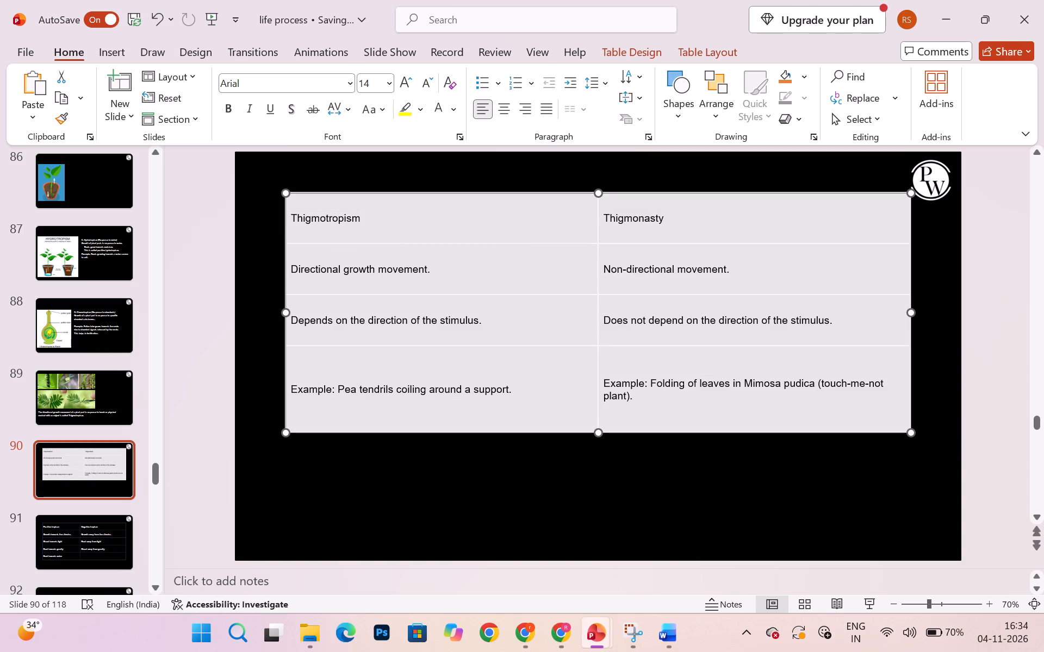
{"action": "left_click", "coordinate": [430, 204]}
{"action": "key", "text": "ctrl+a"}
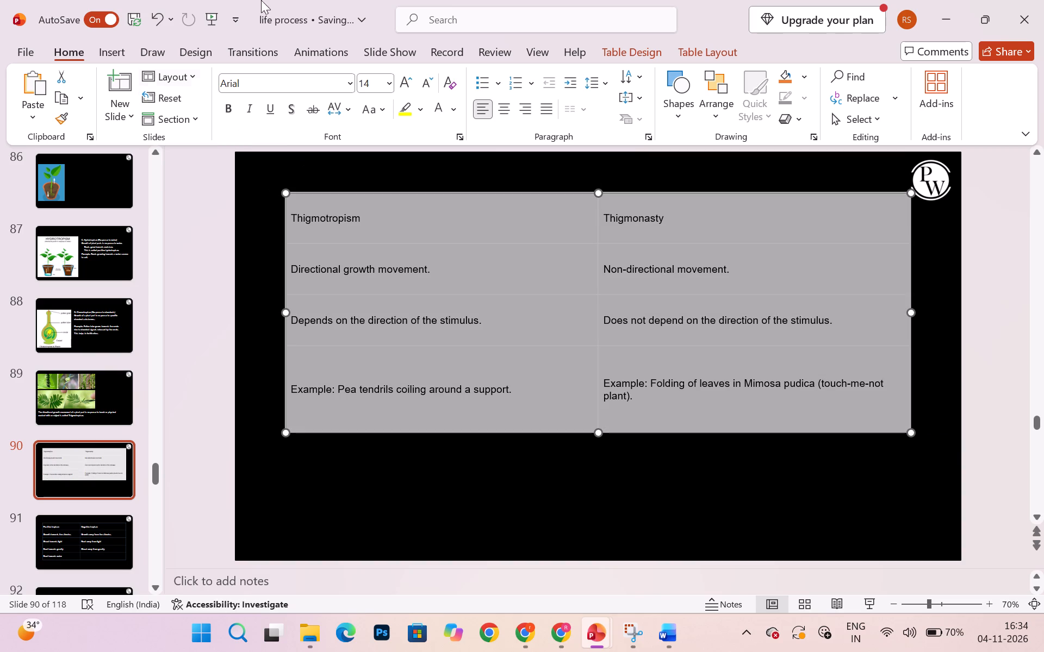
{"action": "left_click", "coordinate": [450, 109]}
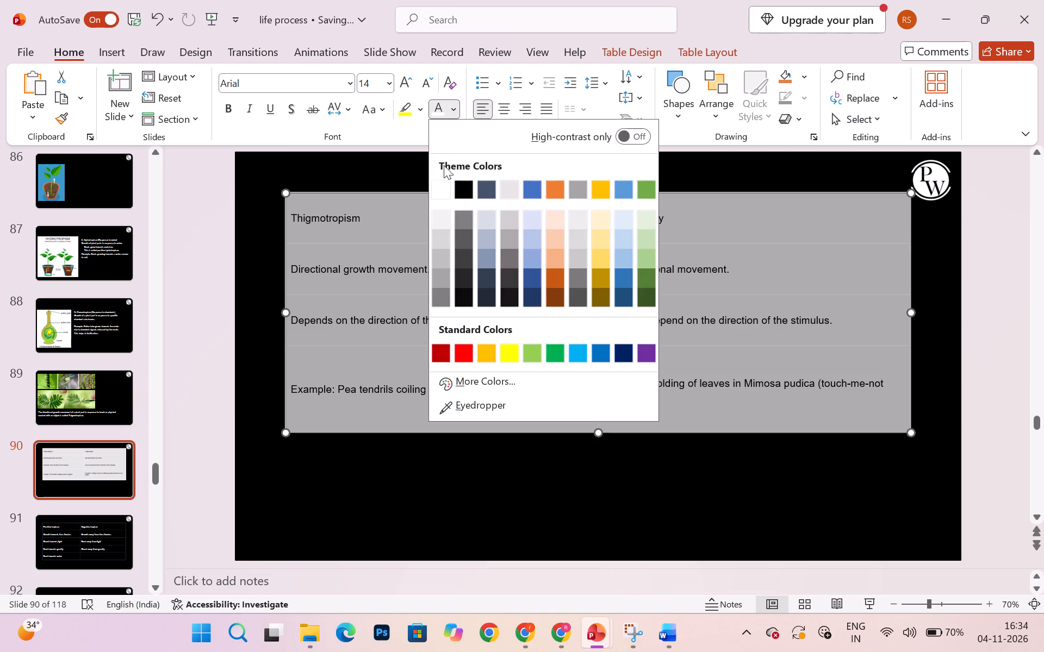
{"action": "left_click", "coordinate": [439, 185]}
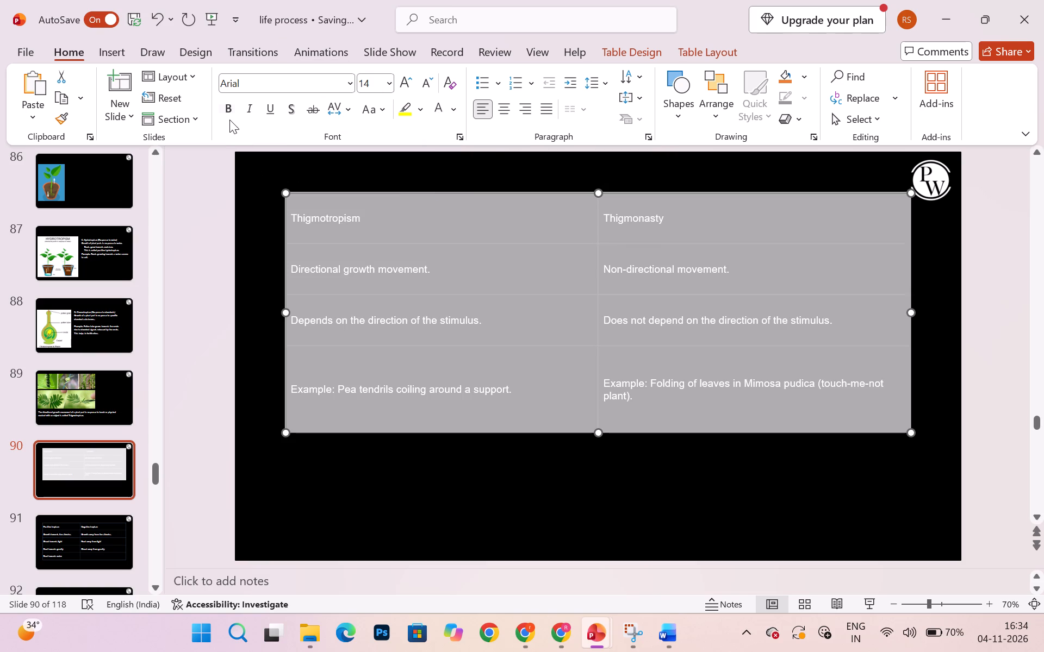
{"action": "left_click", "coordinate": [225, 114]}
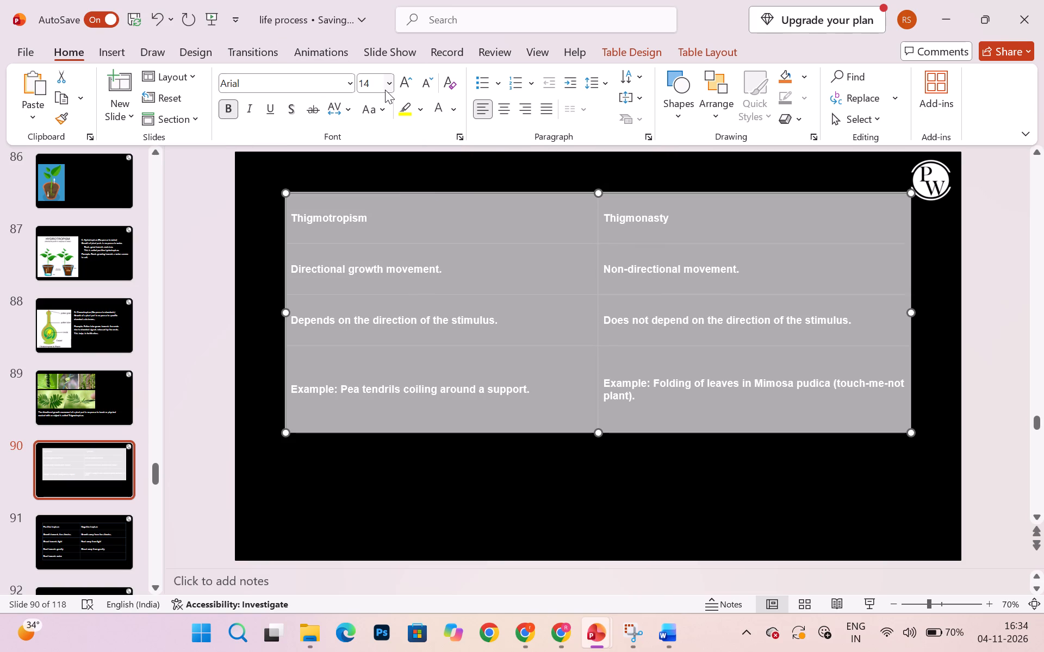
{"action": "left_click", "coordinate": [385, 90]}
{"action": "left_click", "coordinate": [378, 302]}
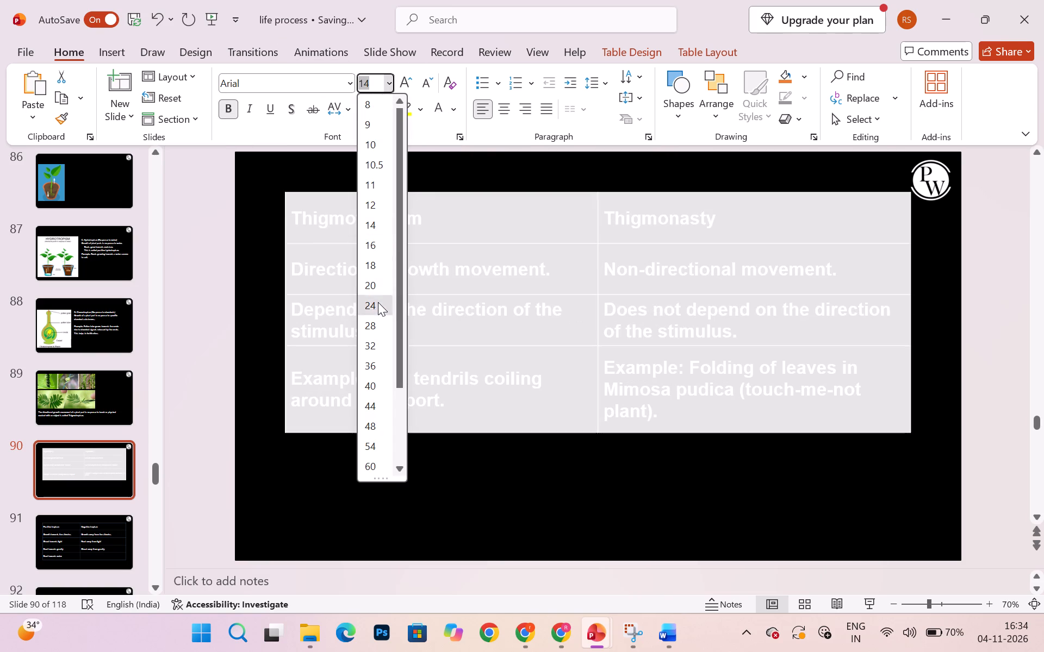
Apply a light table style with no fill and thin grey gridlines to the comparison table.
{"action": "left_click", "coordinate": [618, 52]}
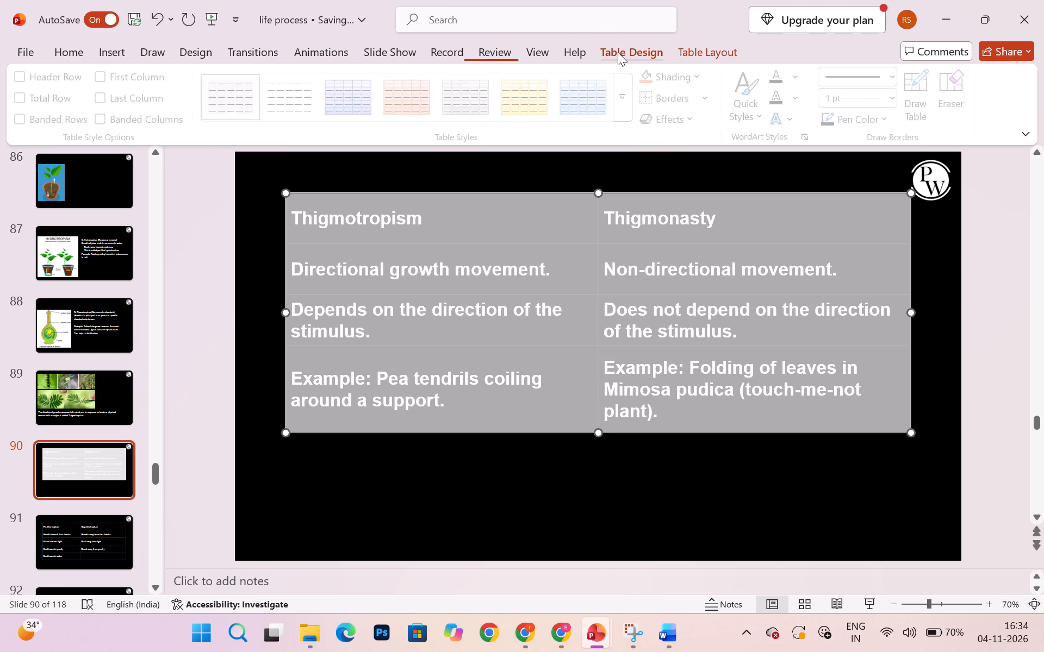
{"action": "left_click", "coordinate": [619, 107]}
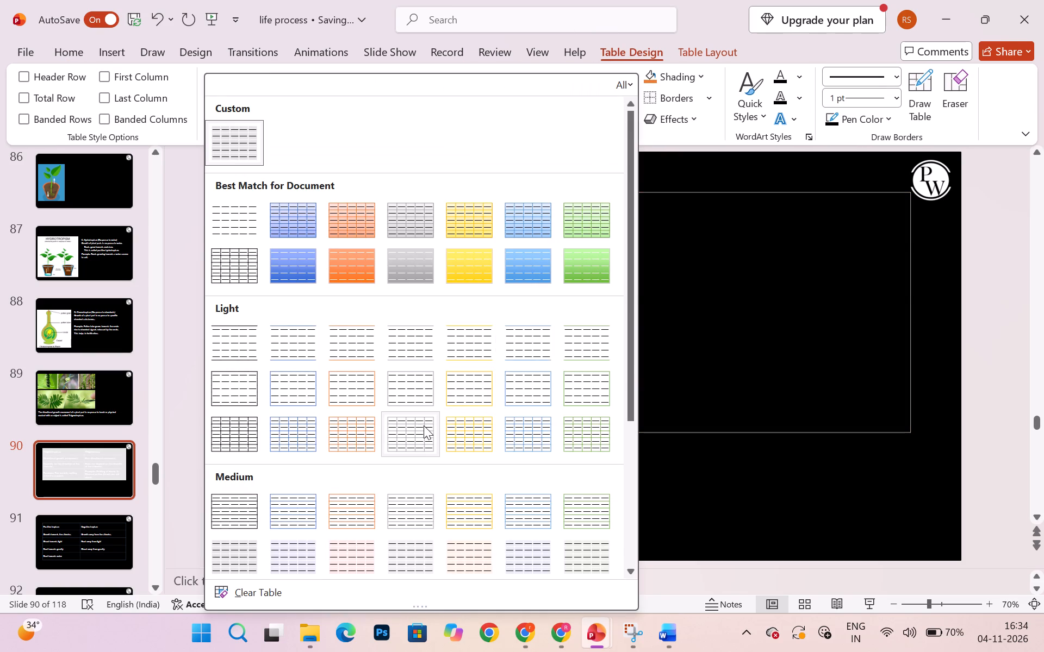
{"action": "left_click", "coordinate": [424, 425]}
{"action": "left_click_drag", "start_coordinate": [536, 488], "coordinate": [596, 192]}
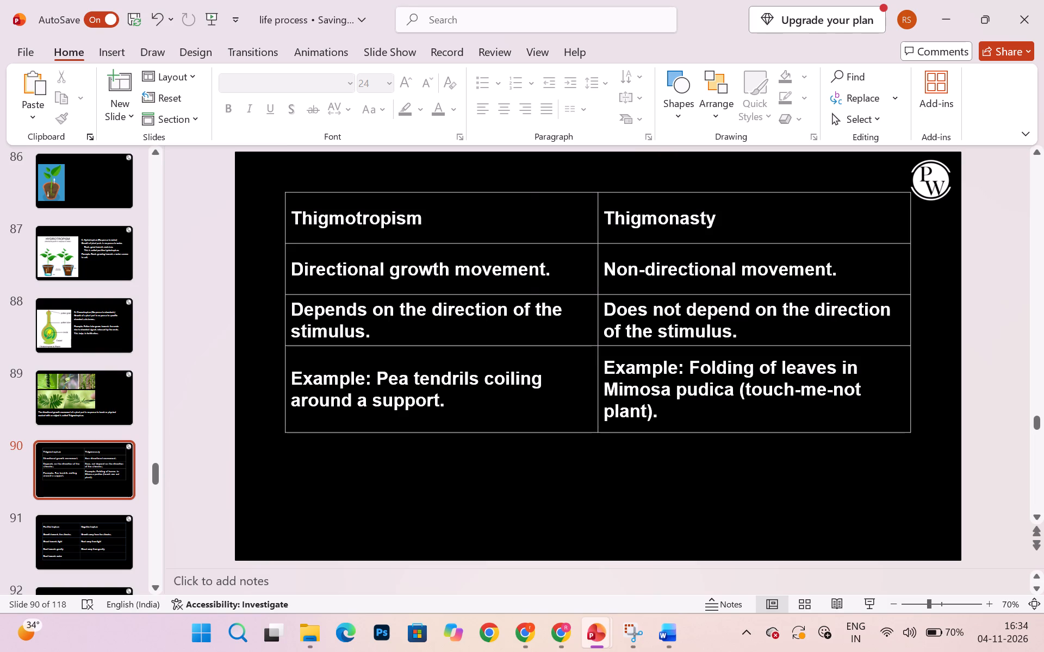
{"action": "left_click", "coordinate": [344, 463]}
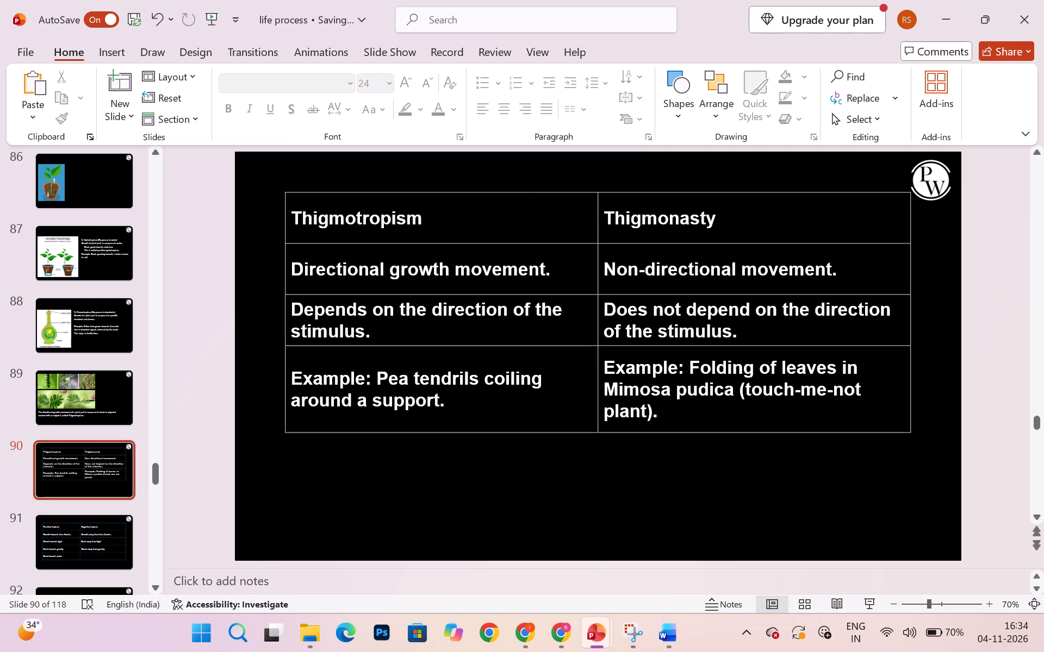
Move the comparison table slightly toward the slide's left edge and stretch it taller by its bottom corner.
{"action": "left_click", "coordinate": [306, 196]}
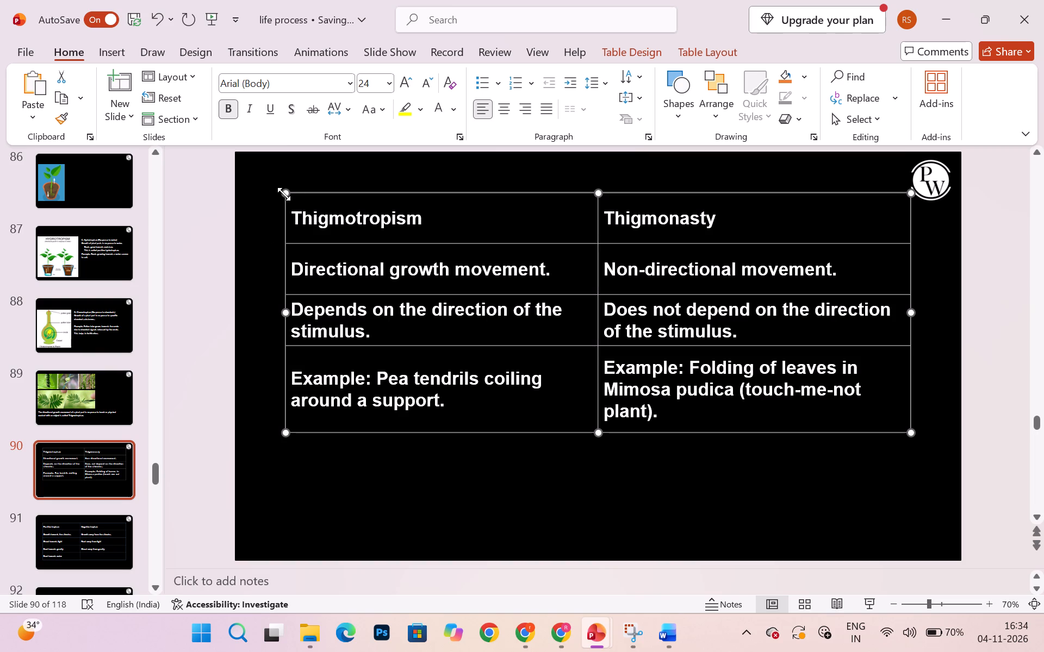
{"action": "left_click_drag", "start_coordinate": [299, 193], "coordinate": [270, 194]}
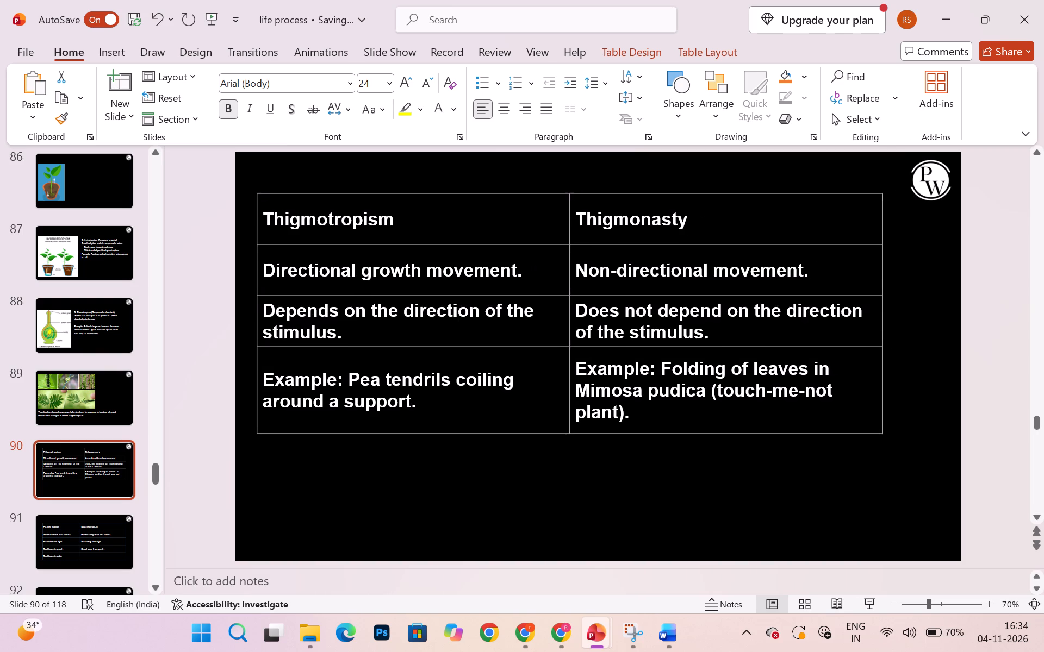
{"action": "left_click_drag", "start_coordinate": [270, 194], "coordinate": [277, 199]}
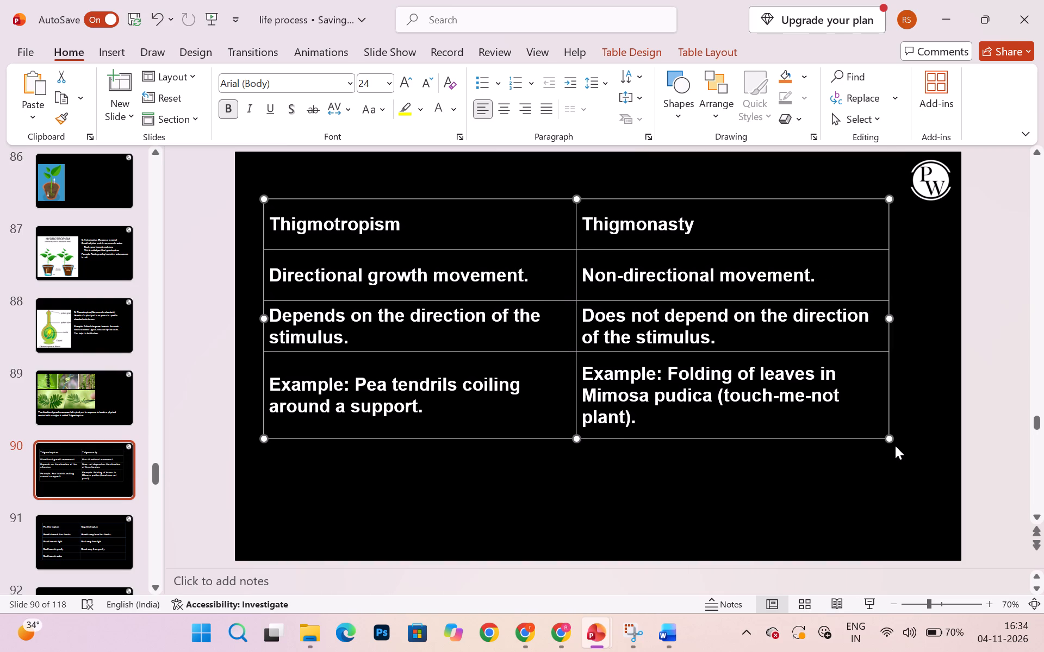
{"action": "left_click_drag", "start_coordinate": [891, 440], "coordinate": [891, 471]}
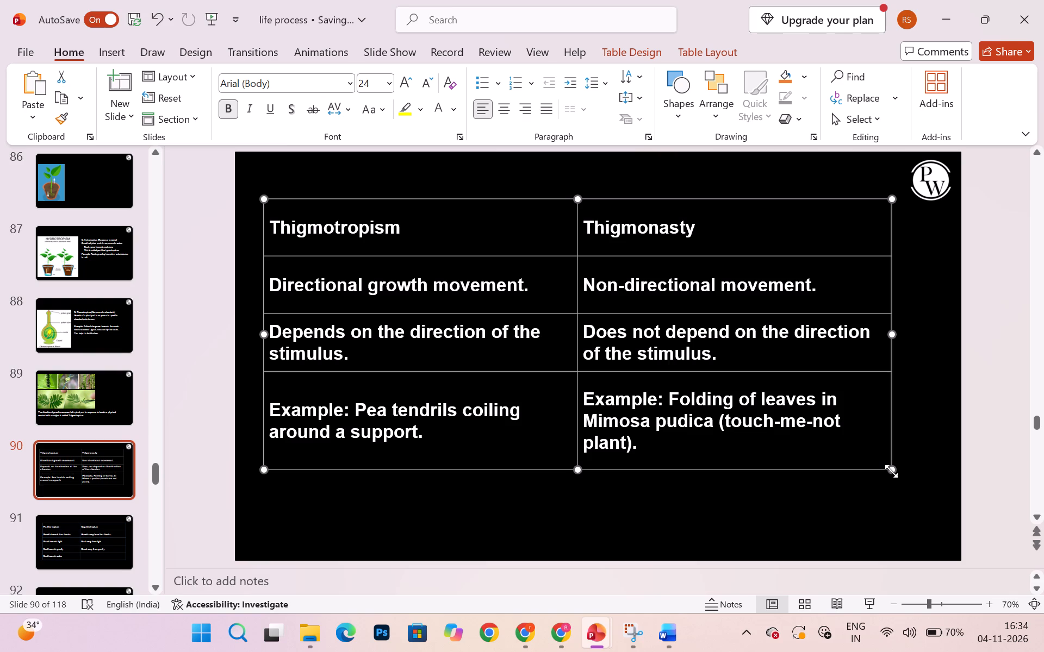
Set all the comparison table's text to 20 pt.
{"action": "left_click", "coordinate": [774, 409]}
{"action": "key", "text": "ctrl+a"}
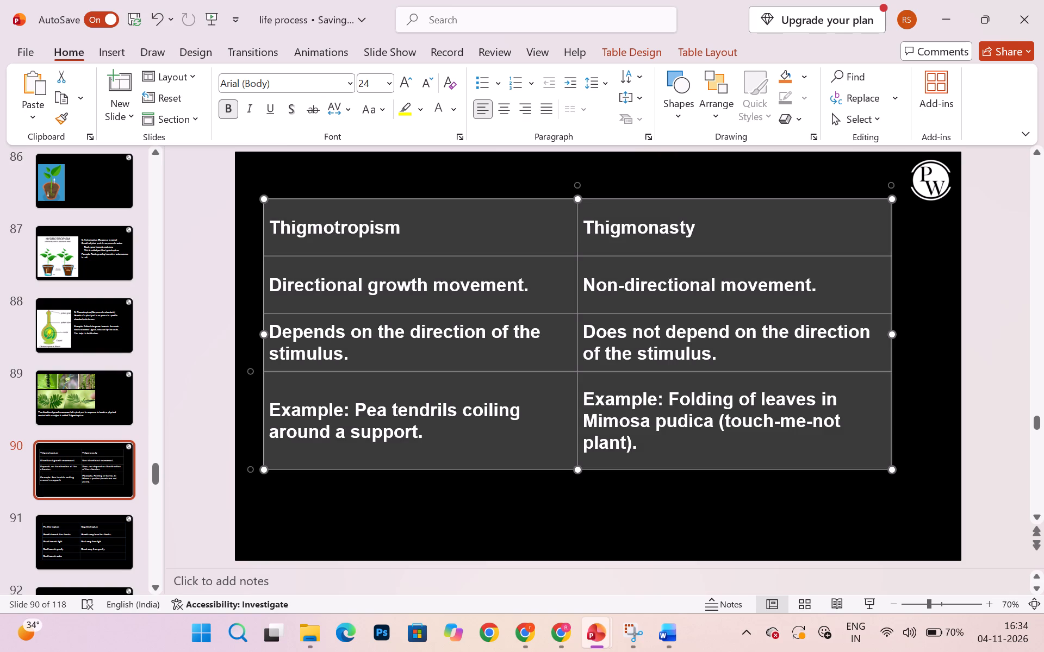
{"action": "left_click", "coordinate": [389, 84]}
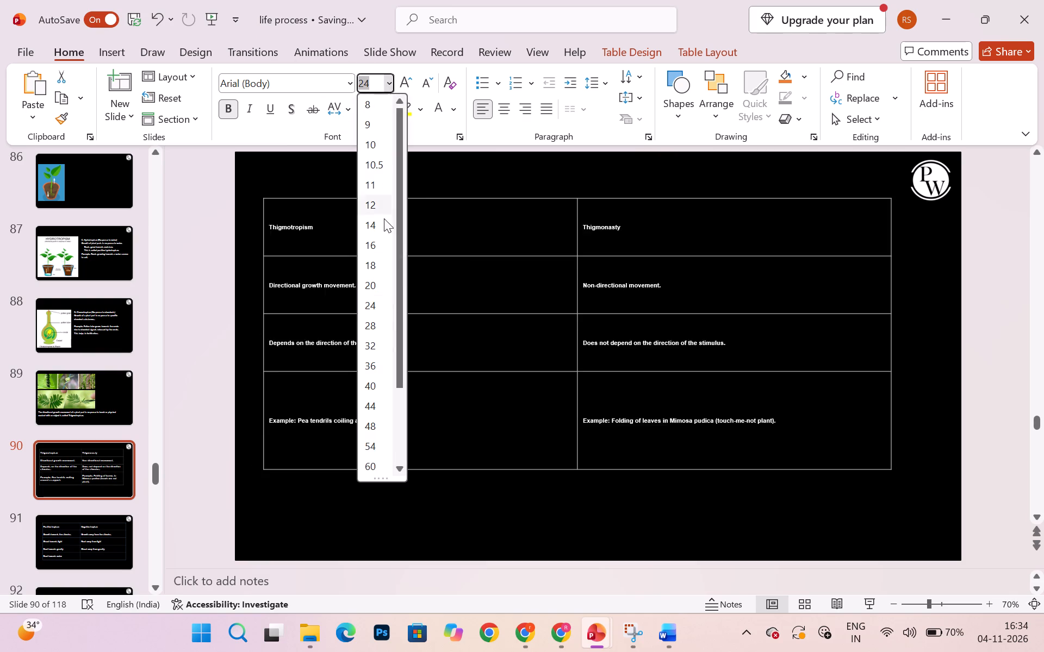
{"action": "left_click", "coordinate": [378, 281]}
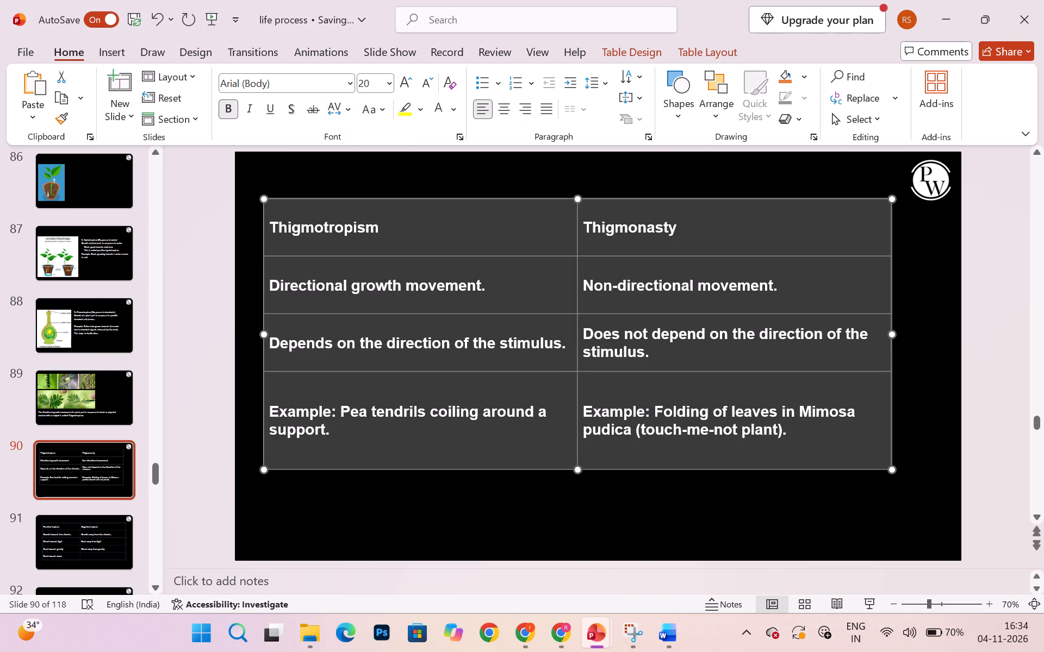
Widen the comparison table and move it down so it clears the PW logo and sits centred on the slide.
{"action": "left_click_drag", "start_coordinate": [893, 336], "coordinate": [920, 341]}
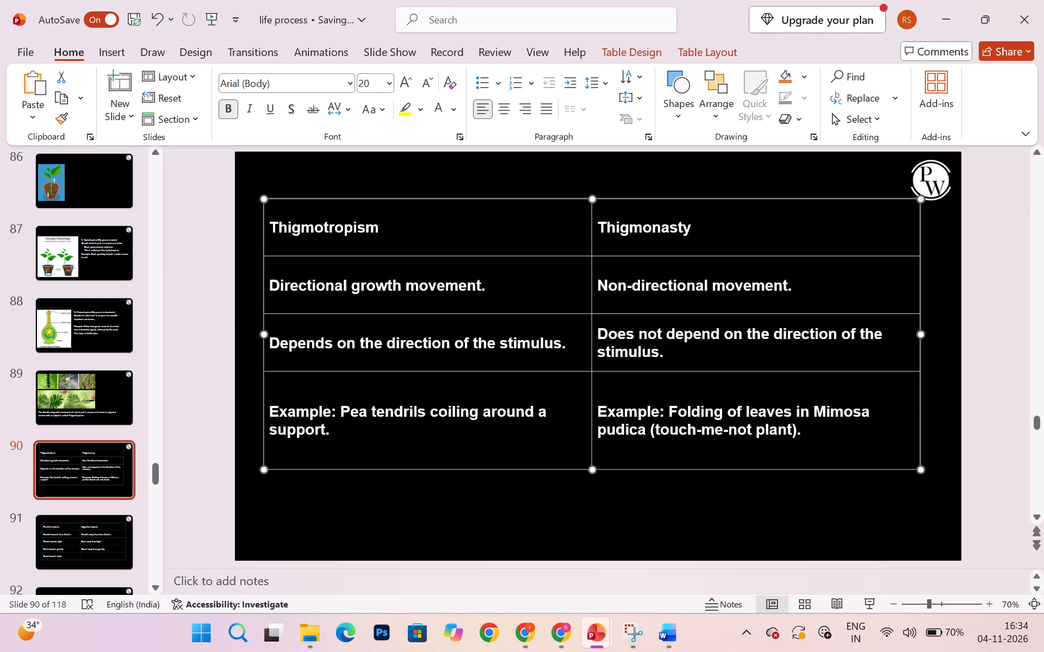
{"action": "left_click_drag", "start_coordinate": [773, 198], "coordinate": [768, 225]}
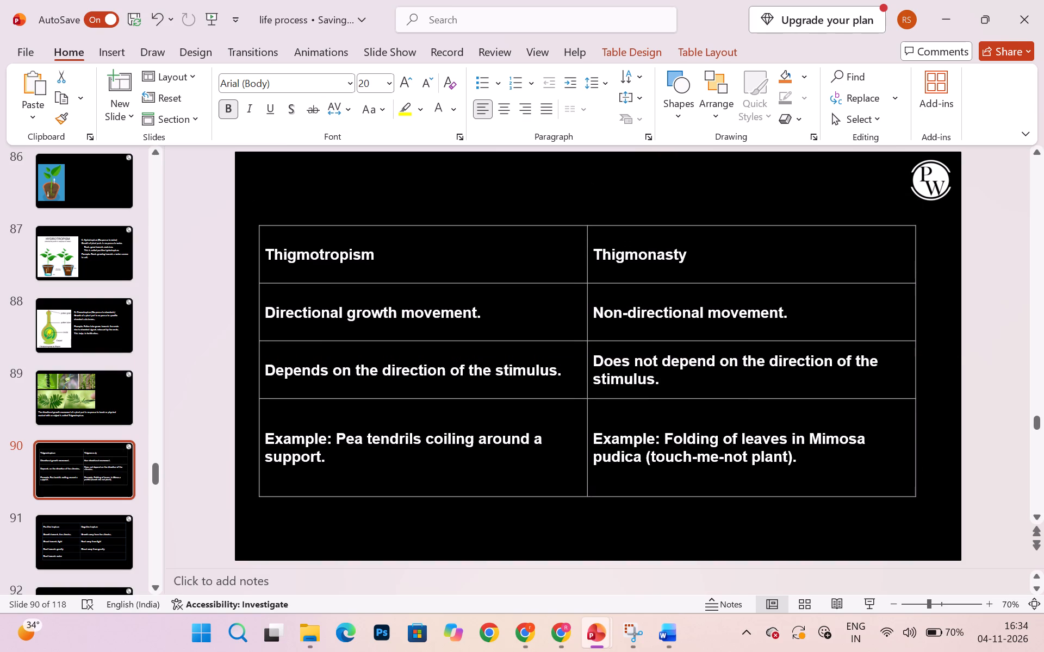
{"action": "left_click_drag", "start_coordinate": [768, 225], "coordinate": [775, 223]}
{"action": "left_click", "coordinate": [671, 186]}
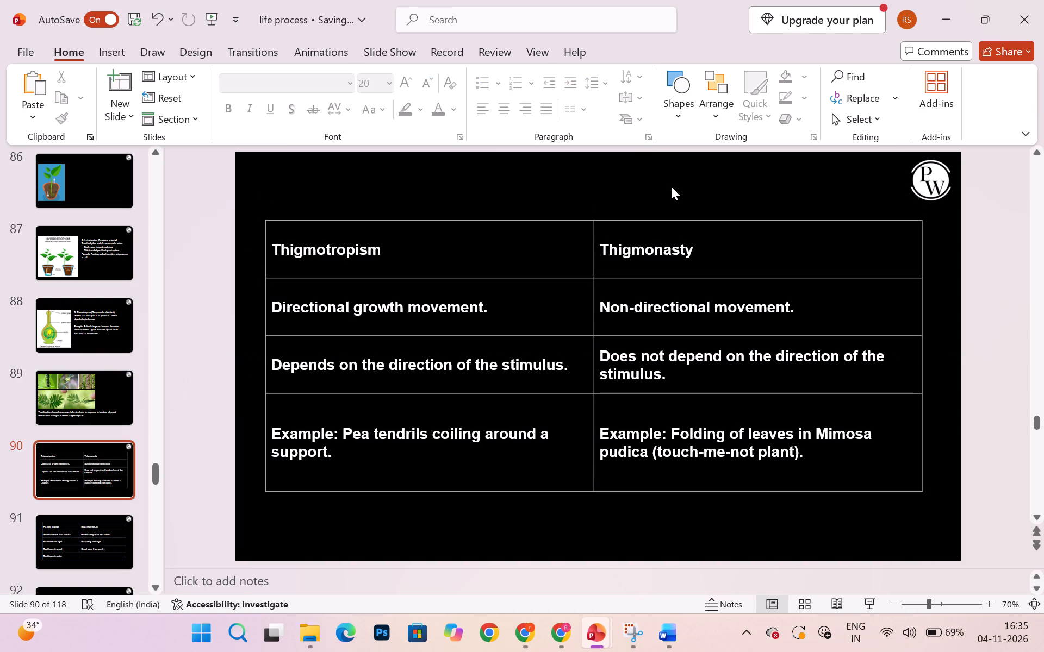
{"action": "left_click", "coordinate": [927, 487]}
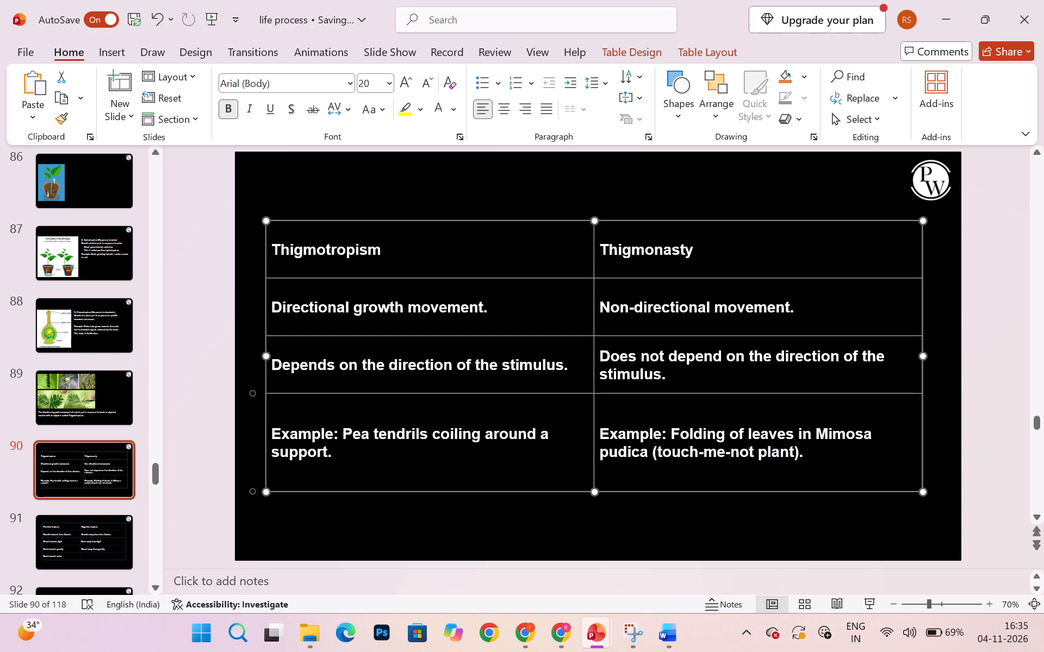
Review slides 91 to 98, from the tropism comparison to nervous control, and skim the remaining slide thumbnails to the end.
{"action": "left_click", "coordinate": [52, 545]}
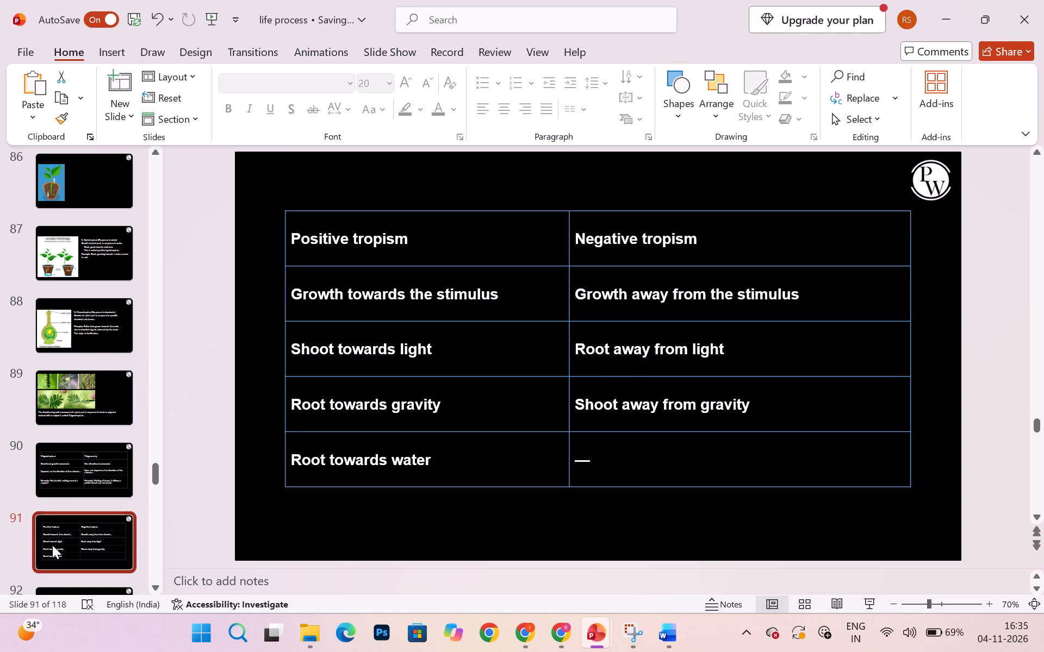
{"action": "key", "text": "Down"}
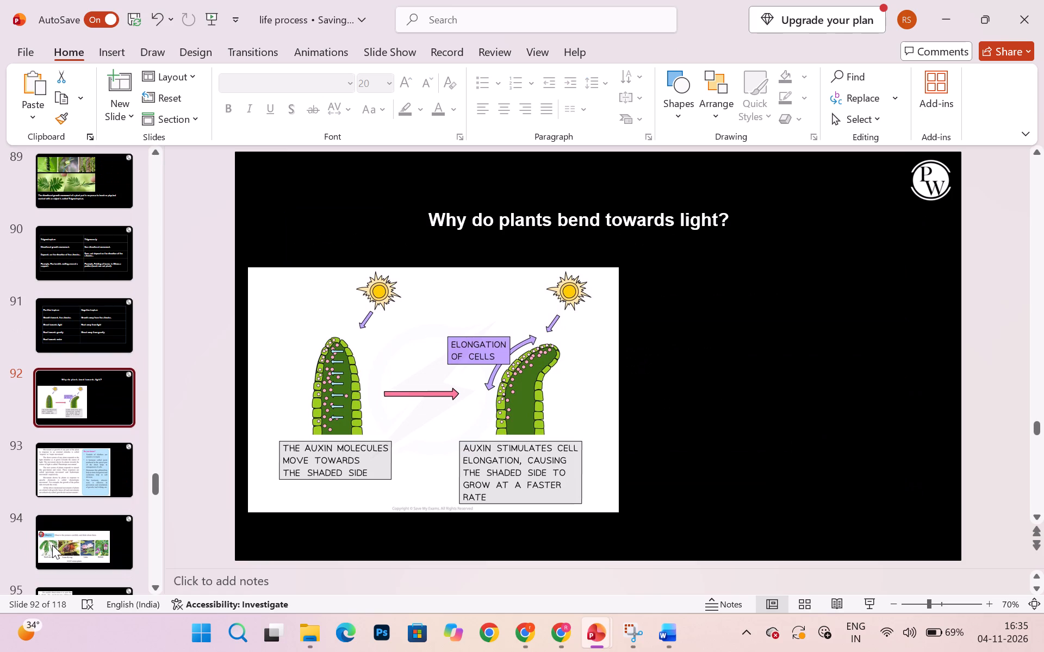
{"action": "key", "text": "Down"}
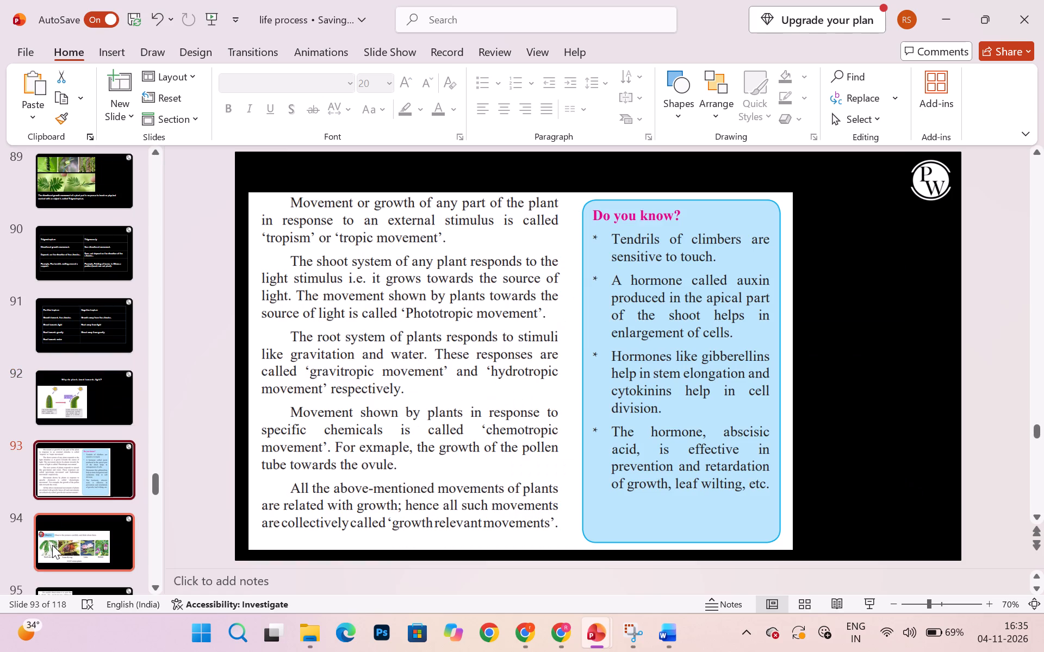
{"action": "key", "text": "Down"}
{"action": "key", "text": "Down"}
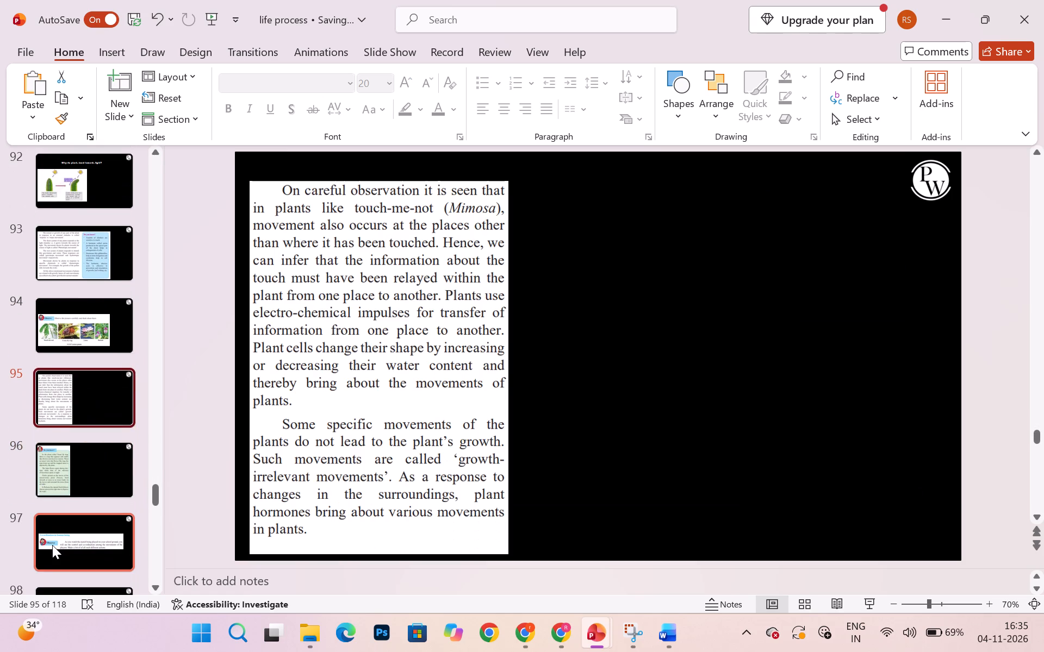
{"action": "key", "text": "Down"}
{"action": "key", "text": "Down"}
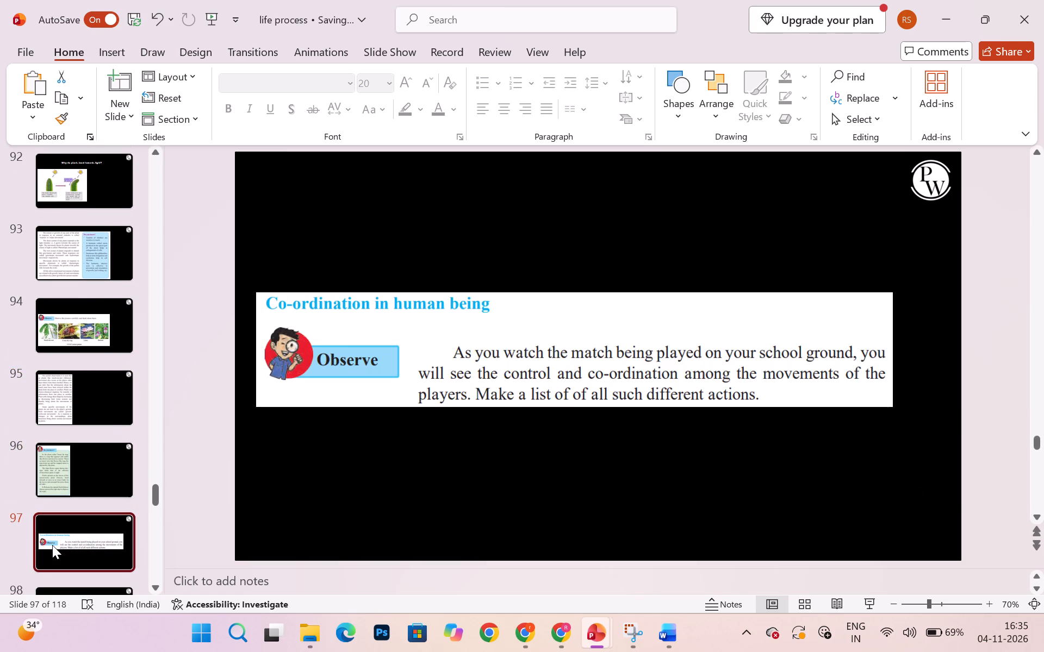
{"action": "key", "text": "Up"}
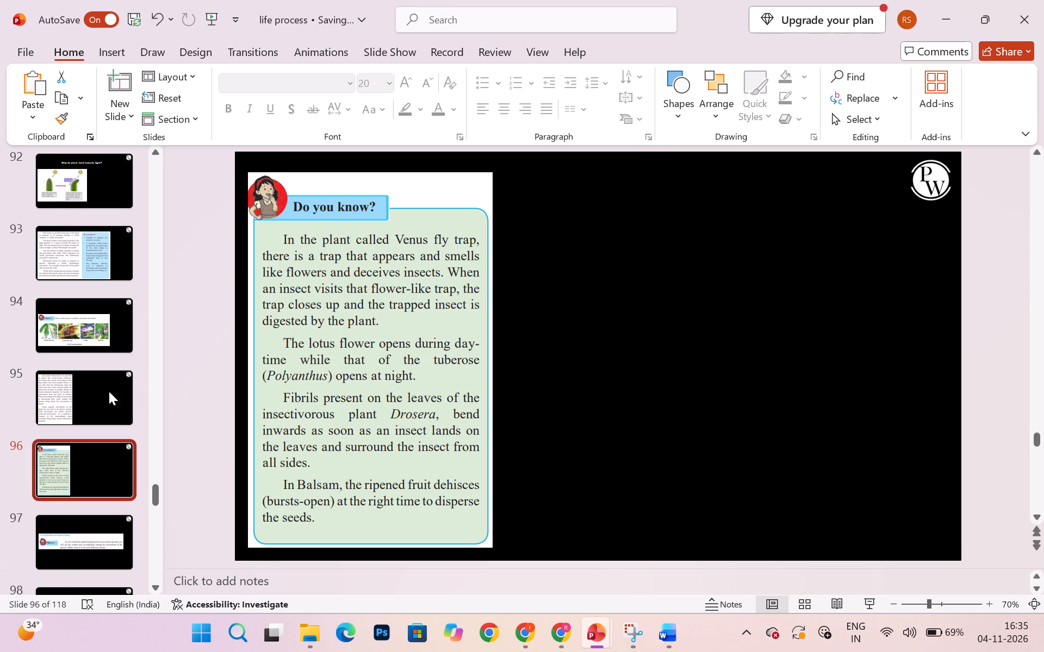
{"action": "left_click", "coordinate": [219, 385]}
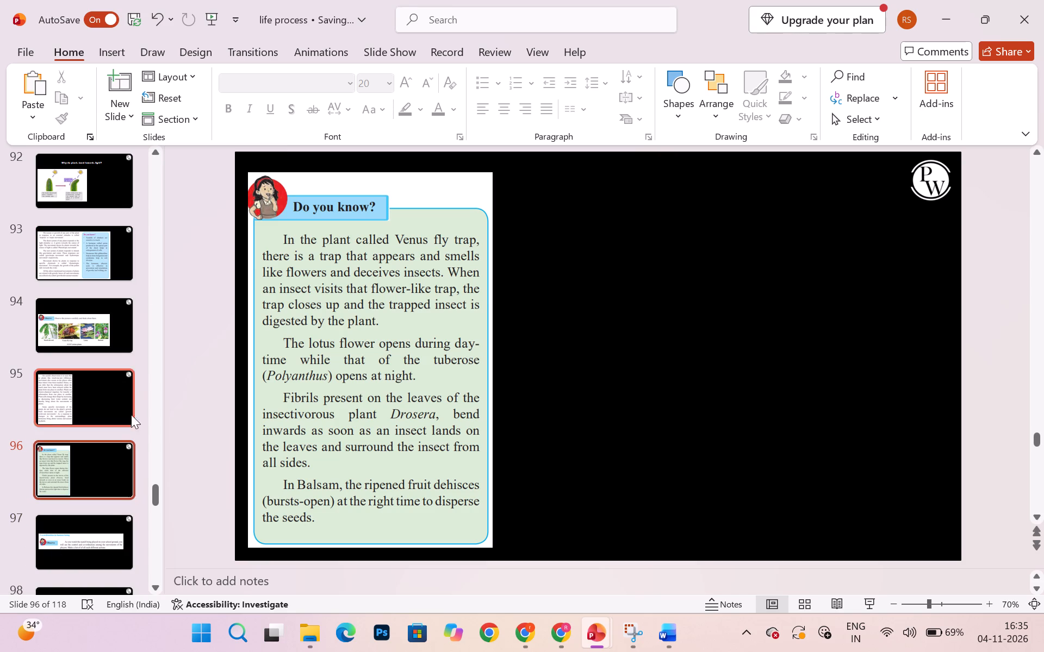
{"action": "left_click", "coordinate": [103, 536]}
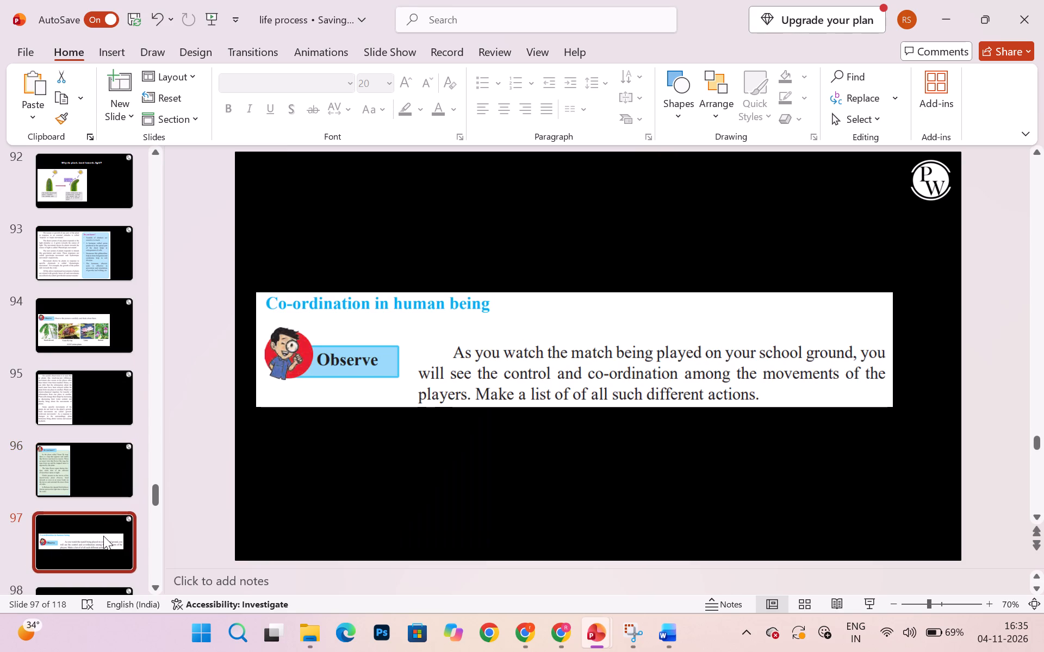
{"action": "scroll", "coordinate": [103, 536], "scroll_direction": "down", "scroll_amount": 1}
{"action": "left_click", "coordinate": [100, 522]}
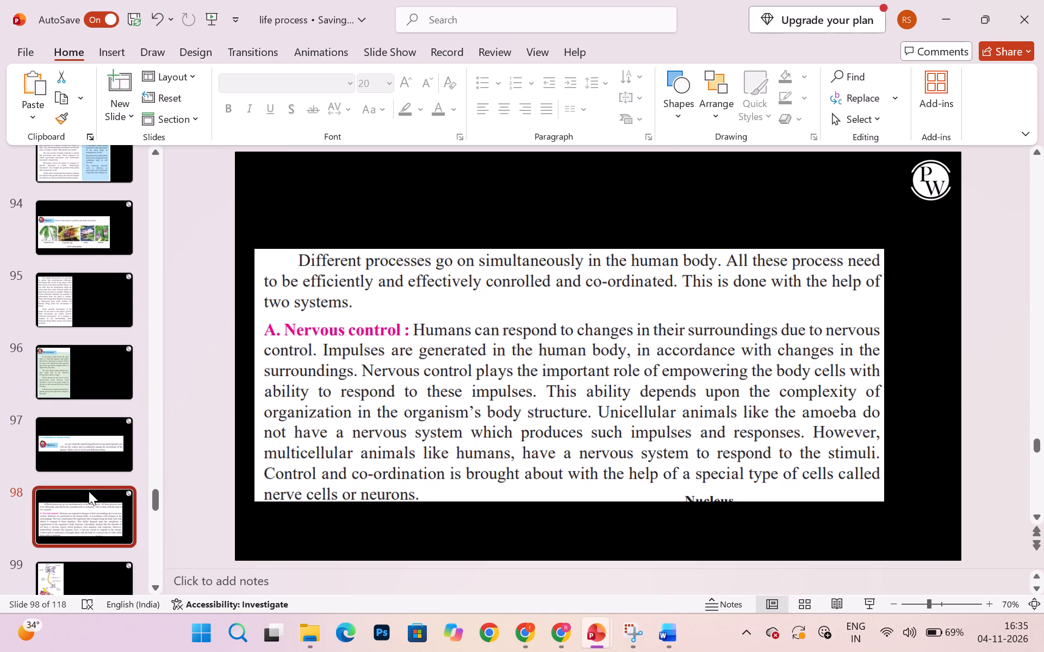
{"action": "scroll", "coordinate": [88, 489], "scroll_direction": "down", "scroll_amount": 7}
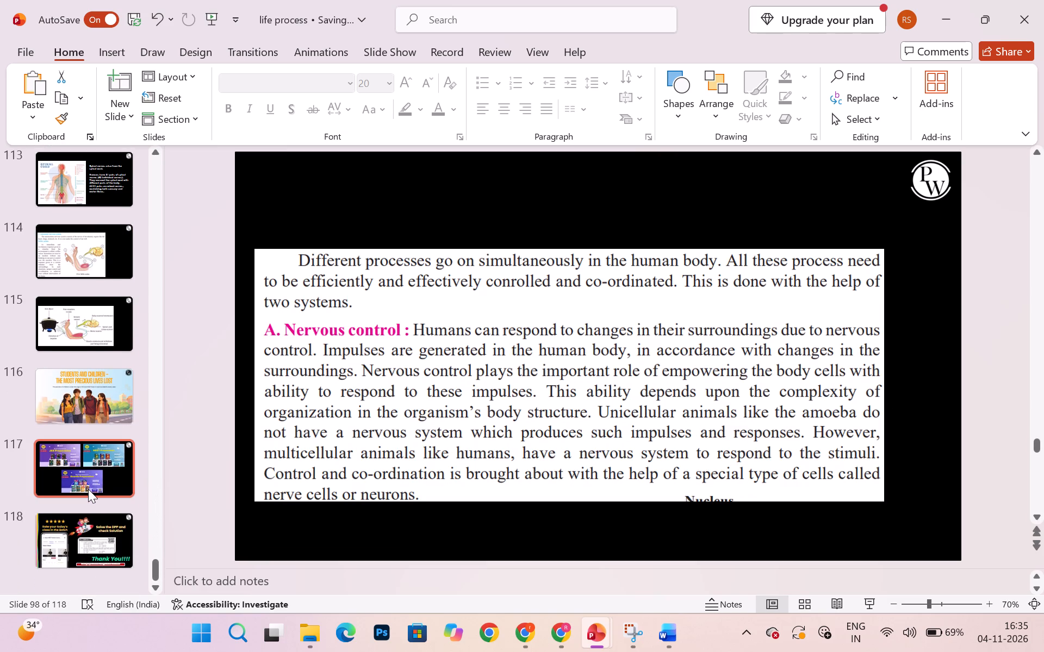
Return to the Life Processes in Living Organisms title slide and view slide 2.
{"action": "scroll", "coordinate": [88, 489], "scroll_direction": "up", "scroll_amount": 11}
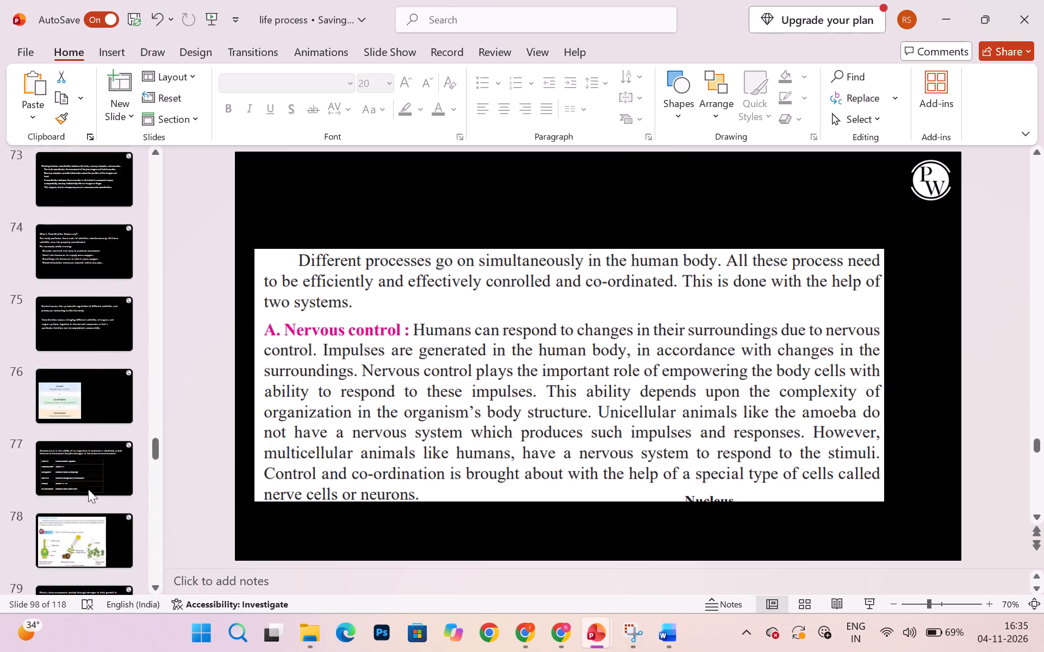
{"action": "scroll", "coordinate": [88, 489], "scroll_direction": "up", "scroll_amount": 15}
{"action": "left_click", "coordinate": [89, 205]}
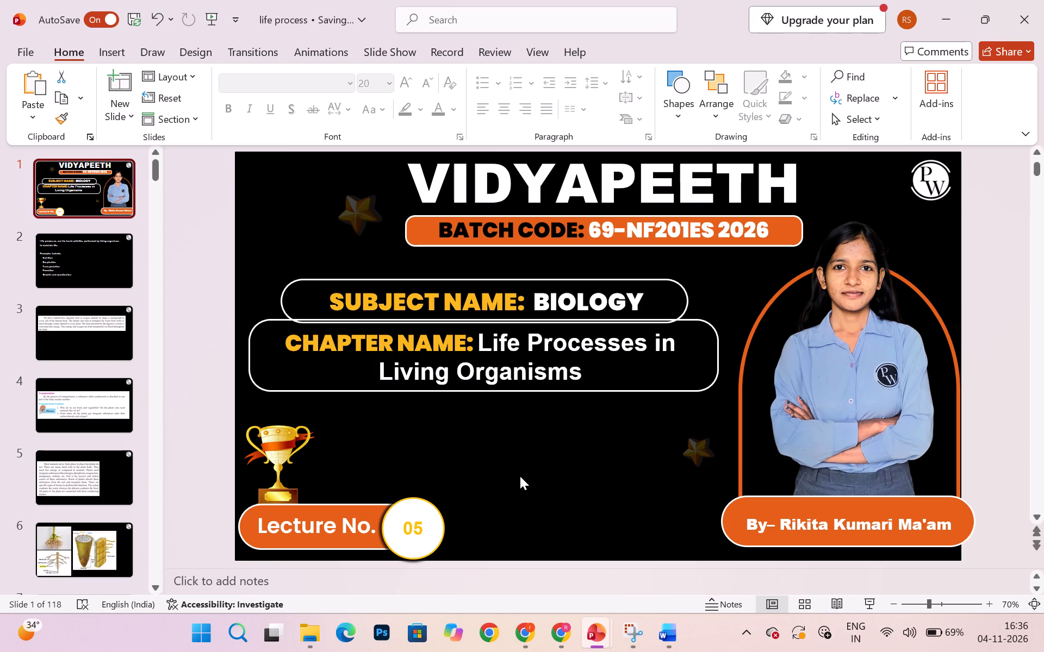
{"action": "key", "text": "Down"}
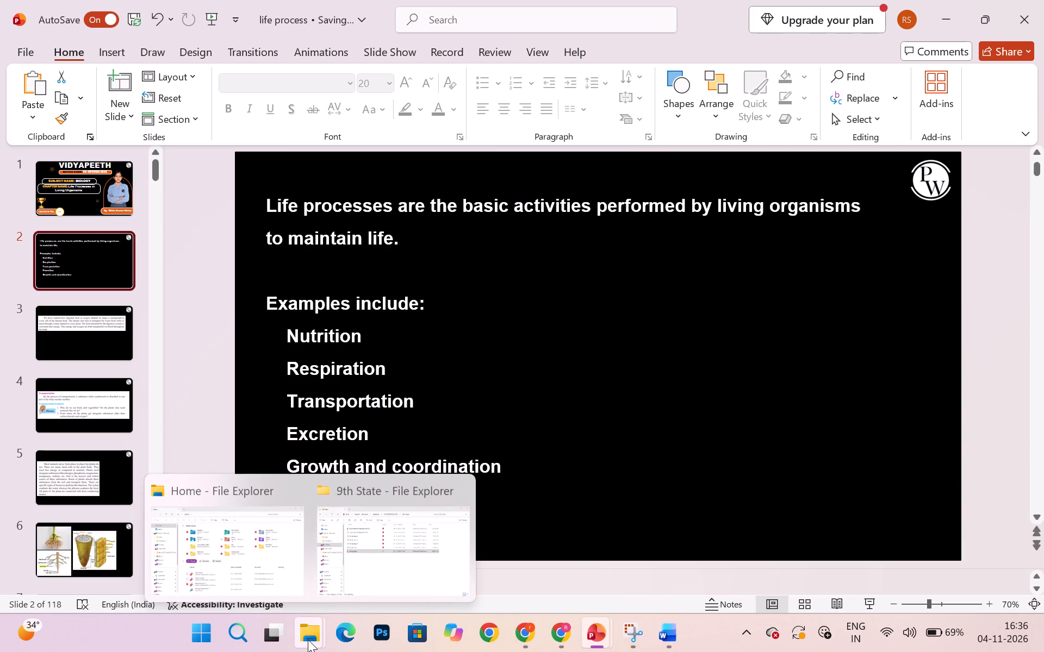
Switch to the Organ system presentation, look through its first four slides, and close it.
{"action": "left_click", "coordinate": [411, 563]}
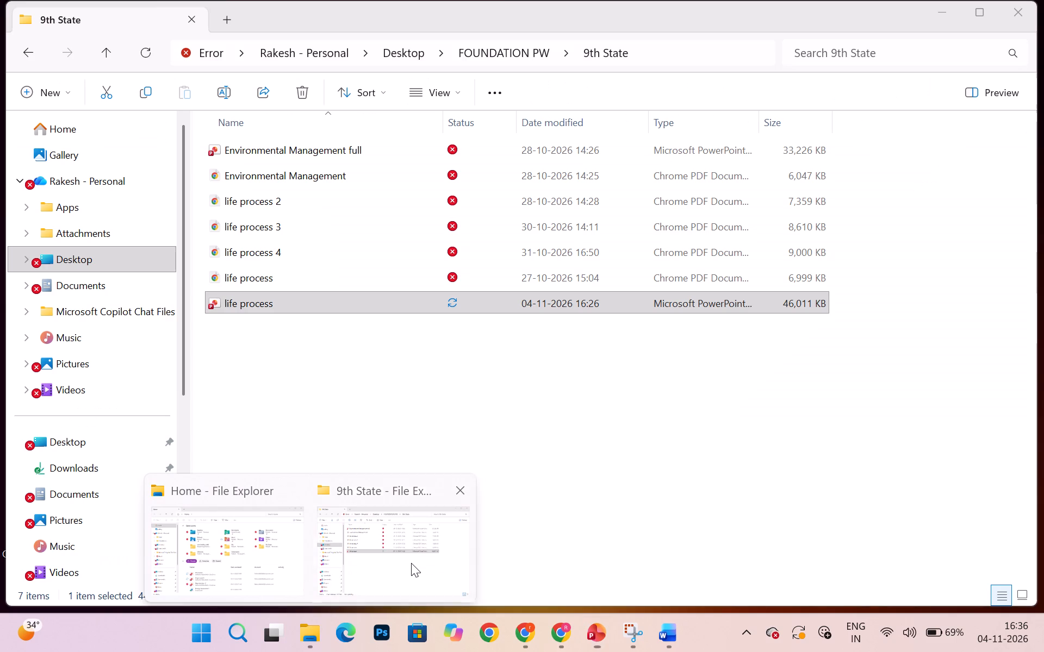
{"action": "left_click", "coordinate": [411, 563]}
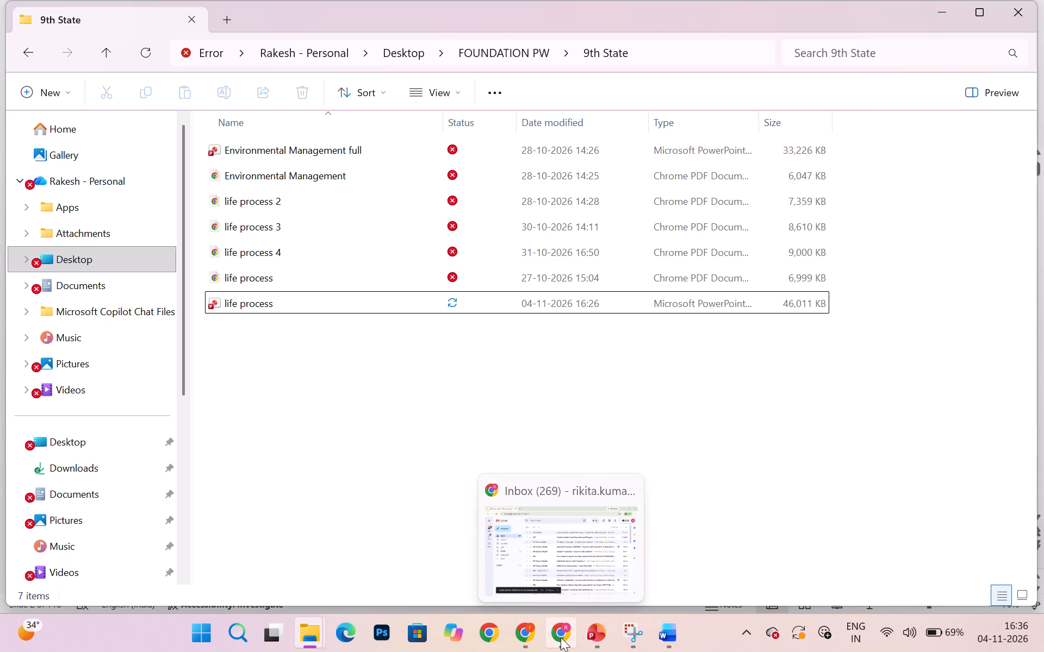
{"action": "left_click", "coordinate": [590, 630]}
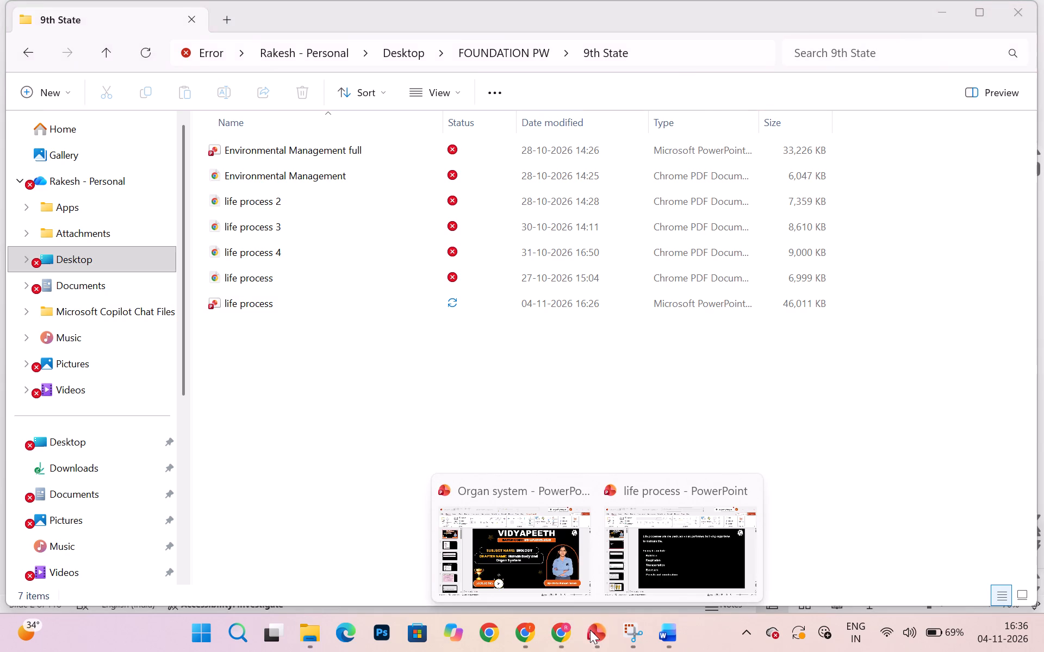
{"action": "left_click", "coordinate": [515, 552]}
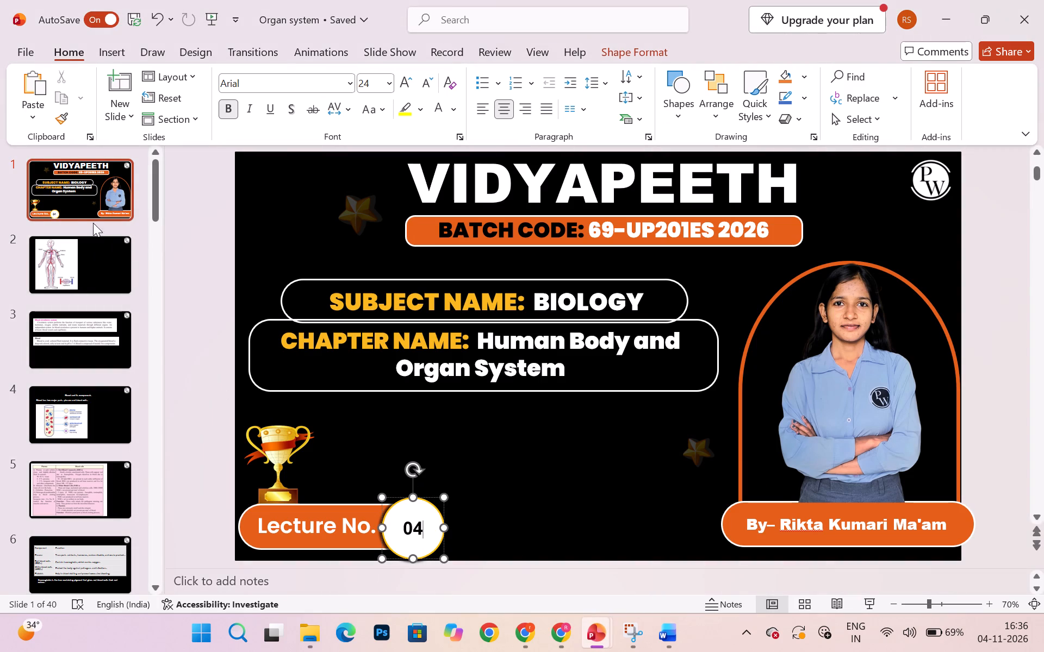
{"action": "left_click", "coordinate": [84, 198]}
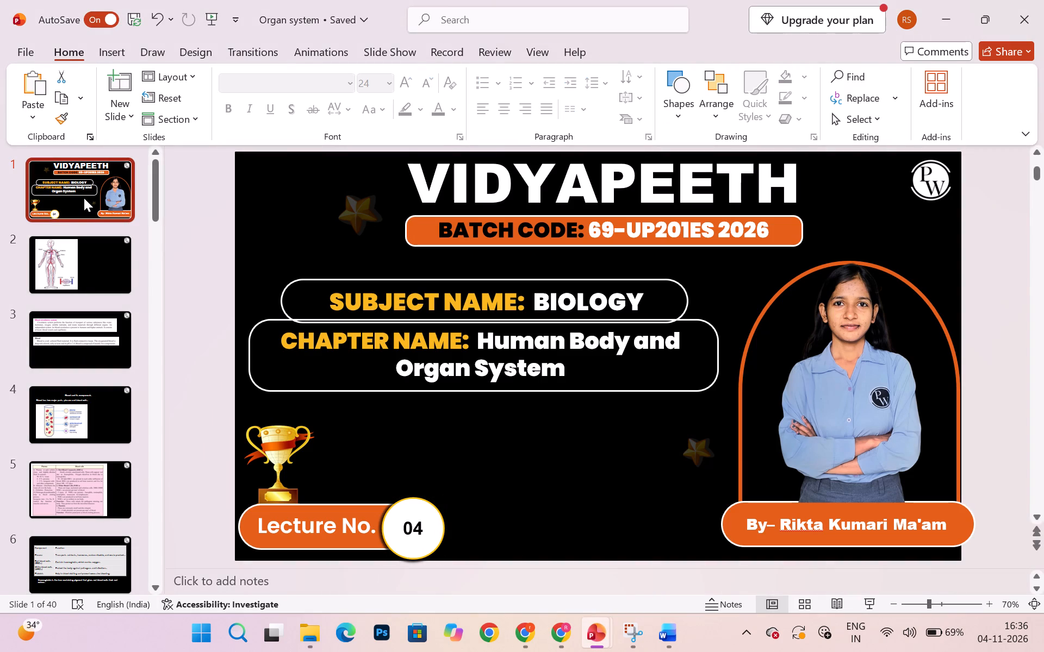
{"action": "key", "text": "Down"}
{"action": "key", "text": "Up"}
{"action": "key", "text": "Down"}
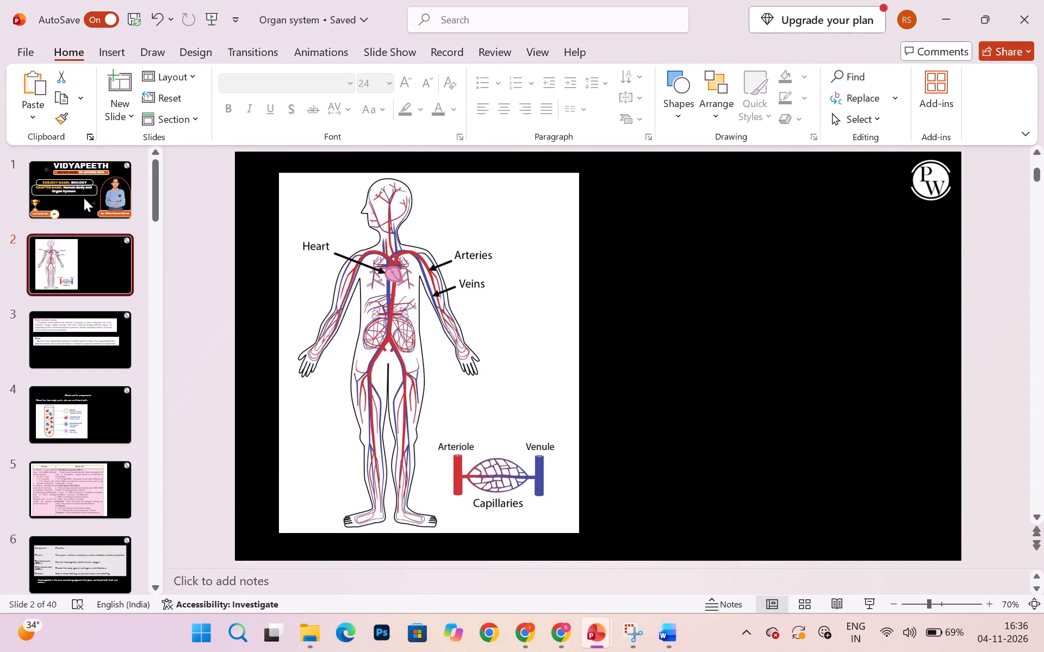
{"action": "key", "text": "Down"}
{"action": "key", "text": "Down"}
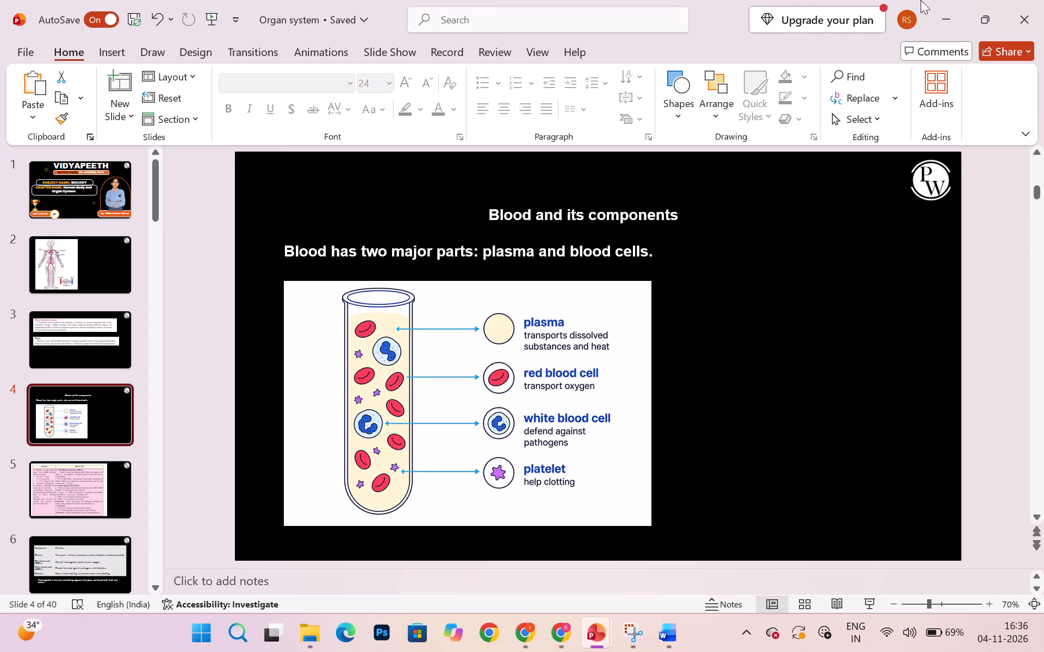
{"action": "left_click", "coordinate": [1016, 0]}
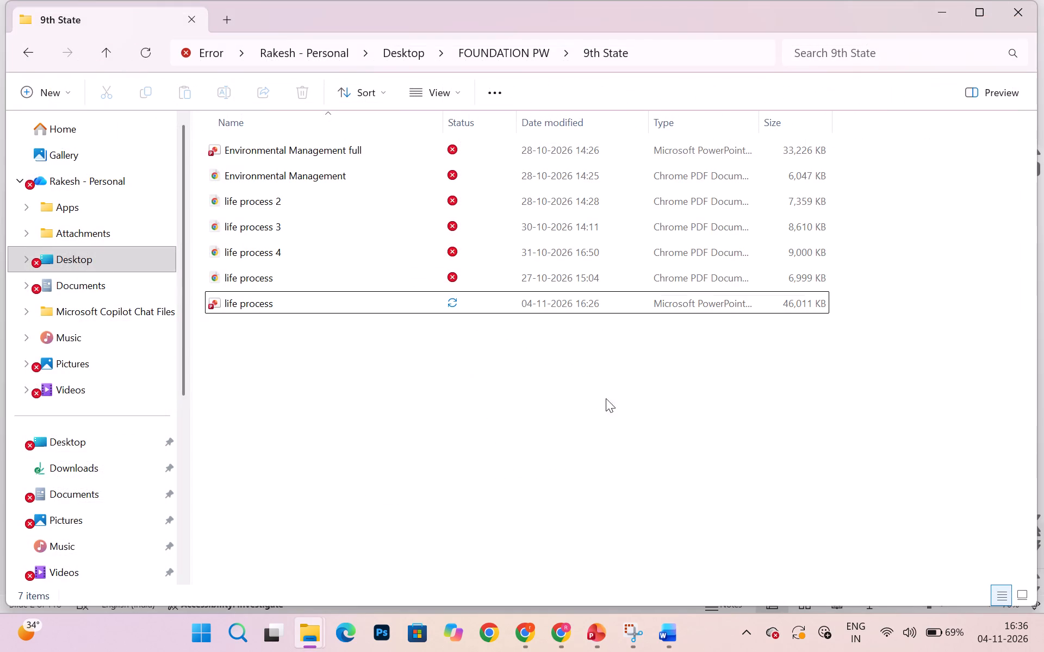
Return to the life process presentation and review slides 1 to 19, from the title to how transportation takes place.
{"action": "left_click", "coordinate": [602, 631]}
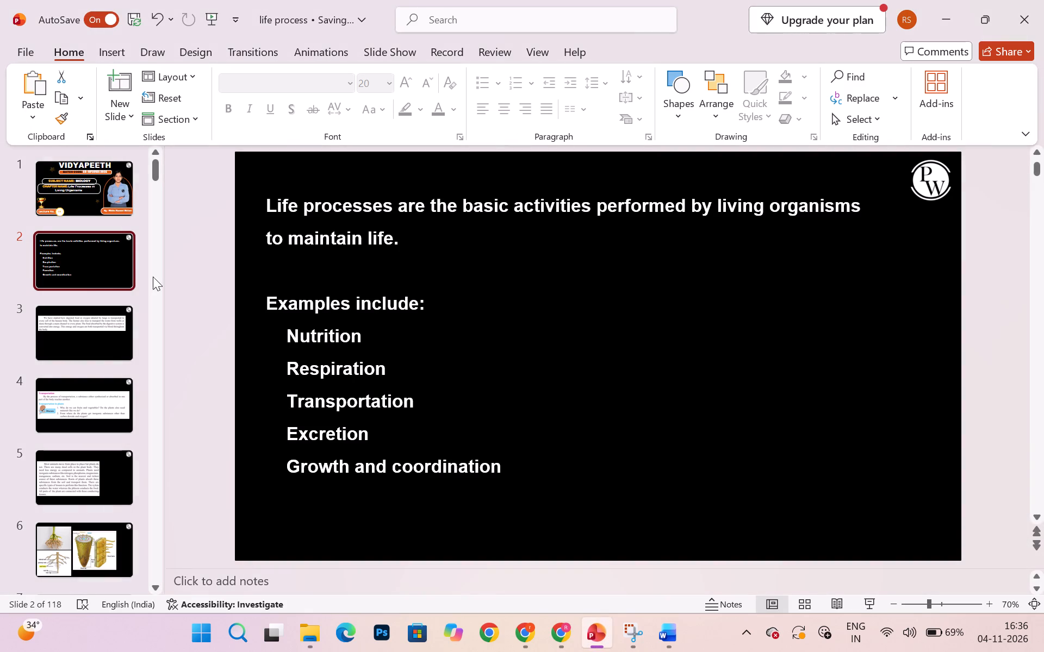
{"action": "scroll", "coordinate": [73, 286], "scroll_direction": "up", "scroll_amount": 7}
{"action": "scroll", "coordinate": [67, 225], "scroll_direction": "up", "scroll_amount": 1}
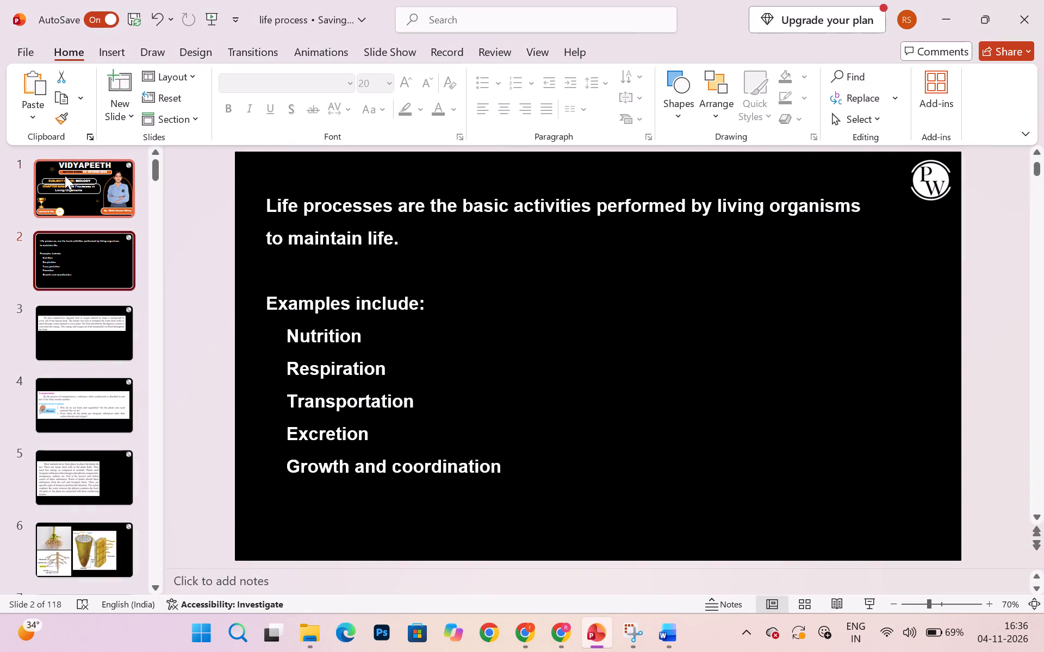
{"action": "left_click", "coordinate": [65, 175]}
{"action": "key", "text": "Down"}
{"action": "key", "text": "Down"}
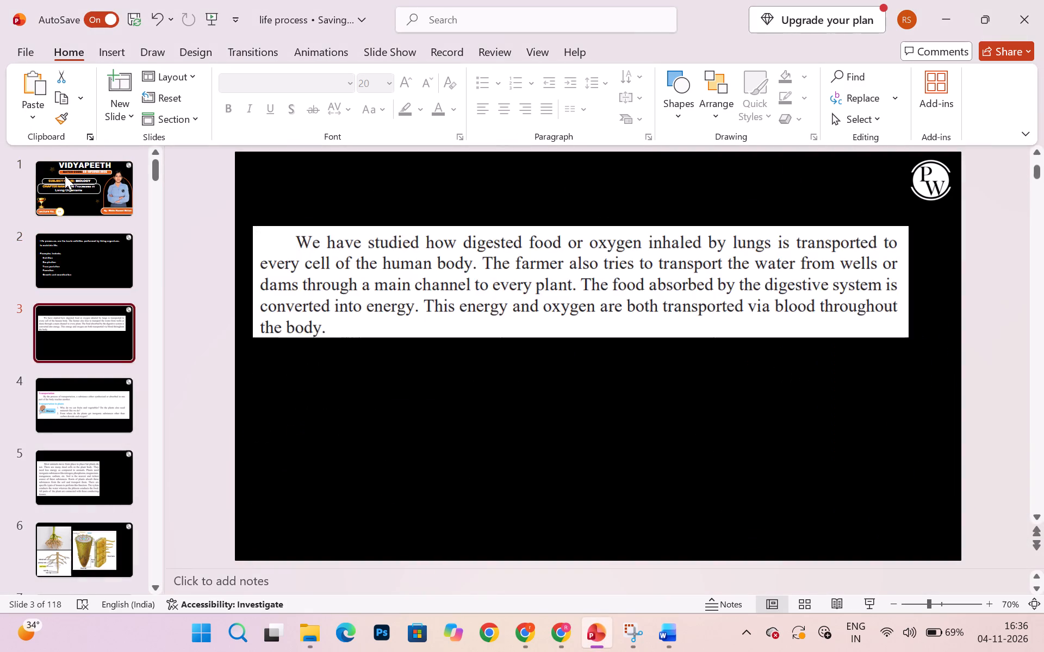
{"action": "key", "text": "Down"}
{"action": "key", "text": "Down"}
{"action": "key", "text": "Down"}
{"action": "key", "text": "Down"}
{"action": "key", "text": "Down"}
{"action": "key", "text": "Down"}
{"action": "key", "text": "Down"}
{"action": "key", "text": "Down"}
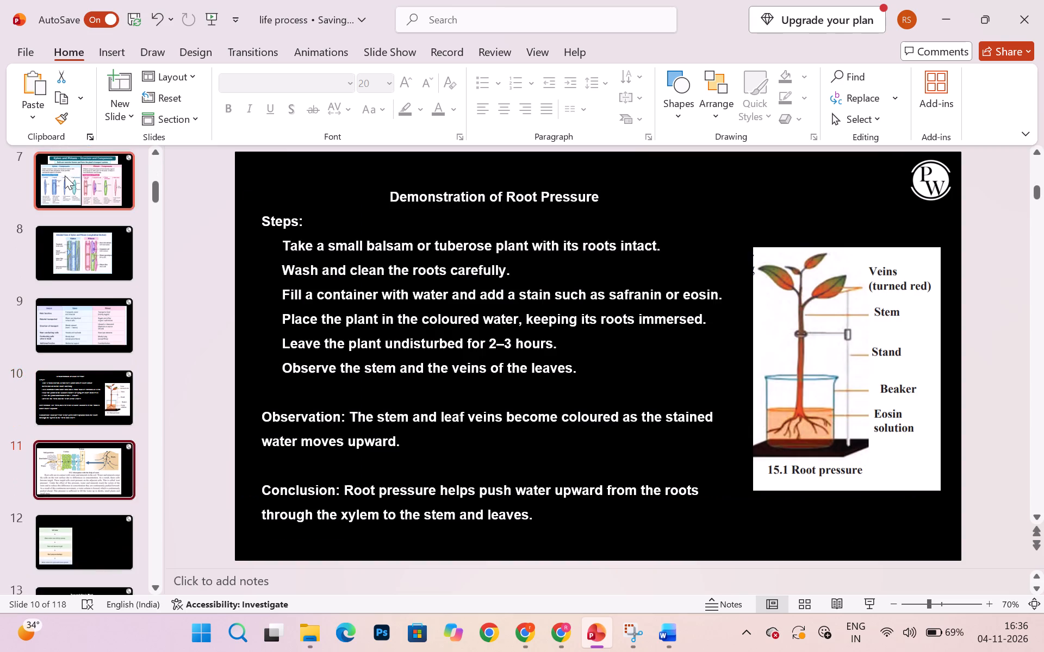
{"action": "key", "text": "Down"}
{"action": "key", "text": "Down"}
{"action": "key", "text": "Down"}
{"action": "key", "text": "Down"}
{"action": "key", "text": "Down"}
{"action": "key", "text": "Down"}
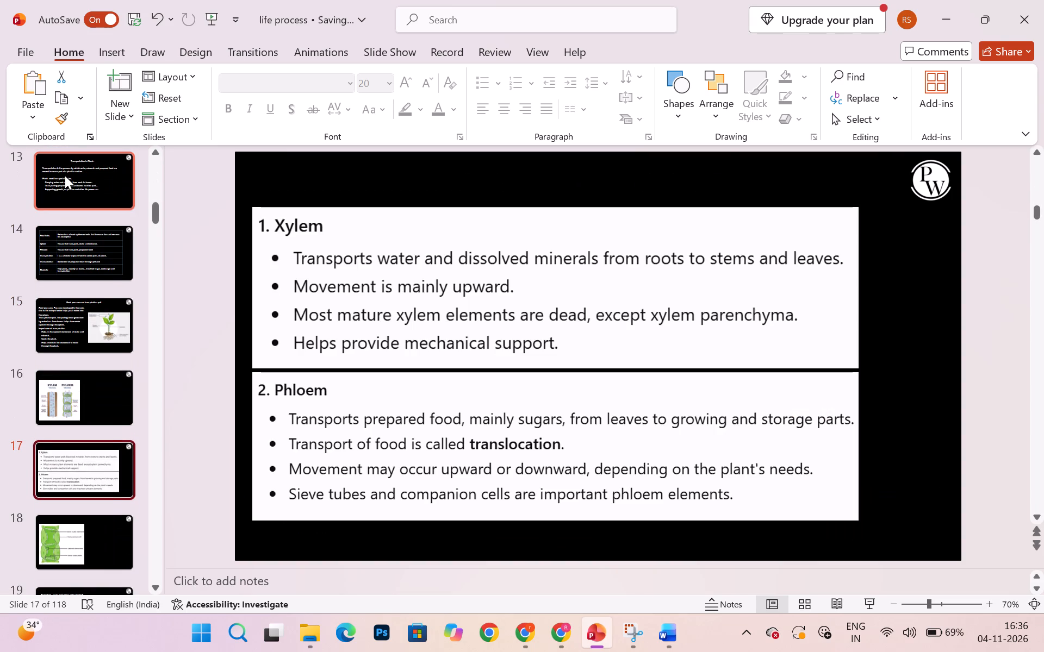
{"action": "key", "text": "Down"}
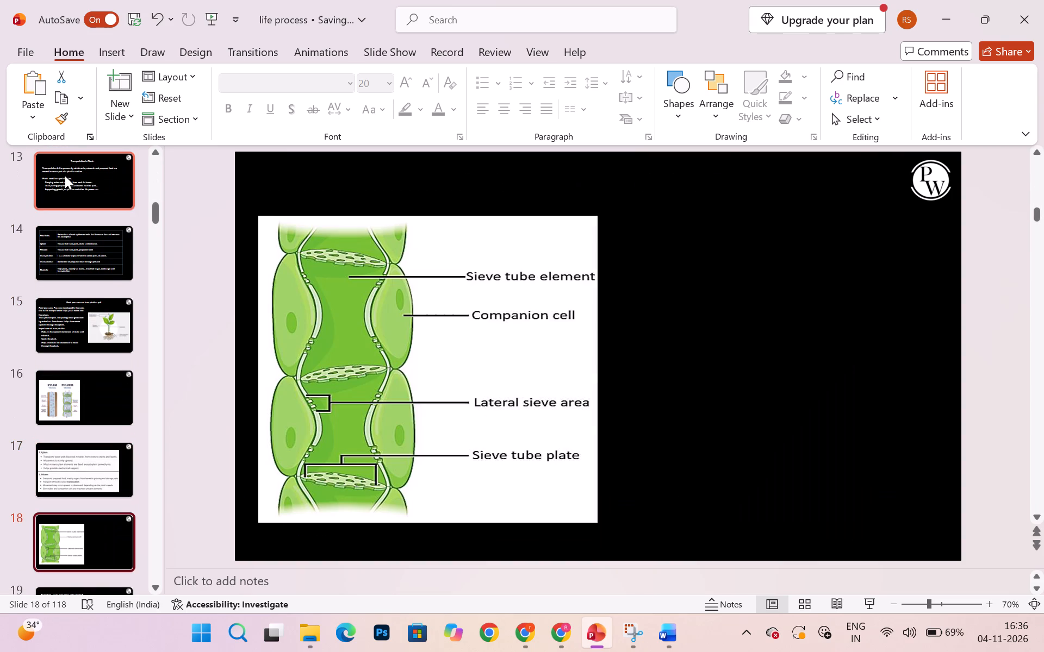
{"action": "key", "text": "Down"}
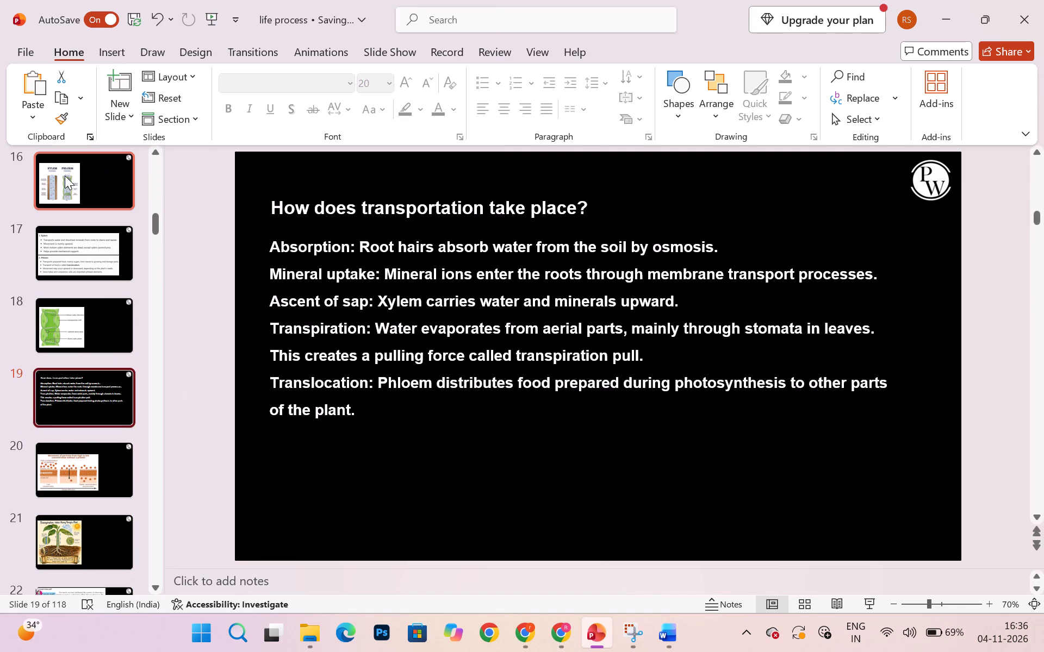
On slide 12, move the soil water and root pressure flowchart picture up and enlarge it to nearly fill the slide's height.
{"action": "key", "text": "Up"}
{"action": "key", "text": "Up"}
{"action": "key", "text": "Up"}
{"action": "key", "text": "Up"}
{"action": "key", "text": "Up"}
{"action": "key", "text": "Up"}
{"action": "key", "text": "Up"}
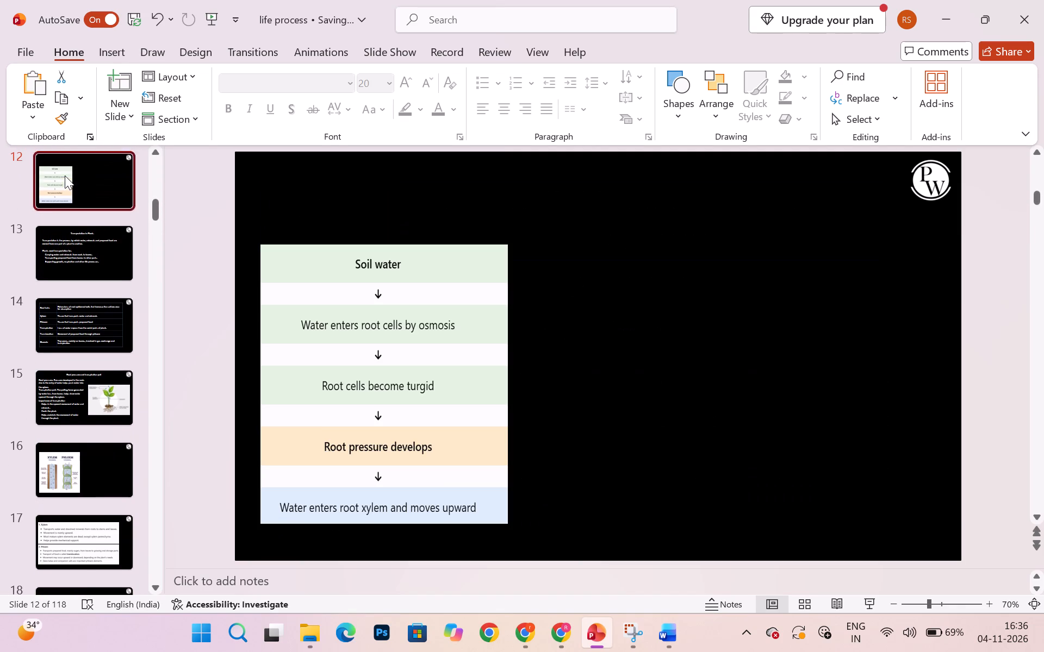
{"action": "key", "text": "Up"}
{"action": "key", "text": "Down"}
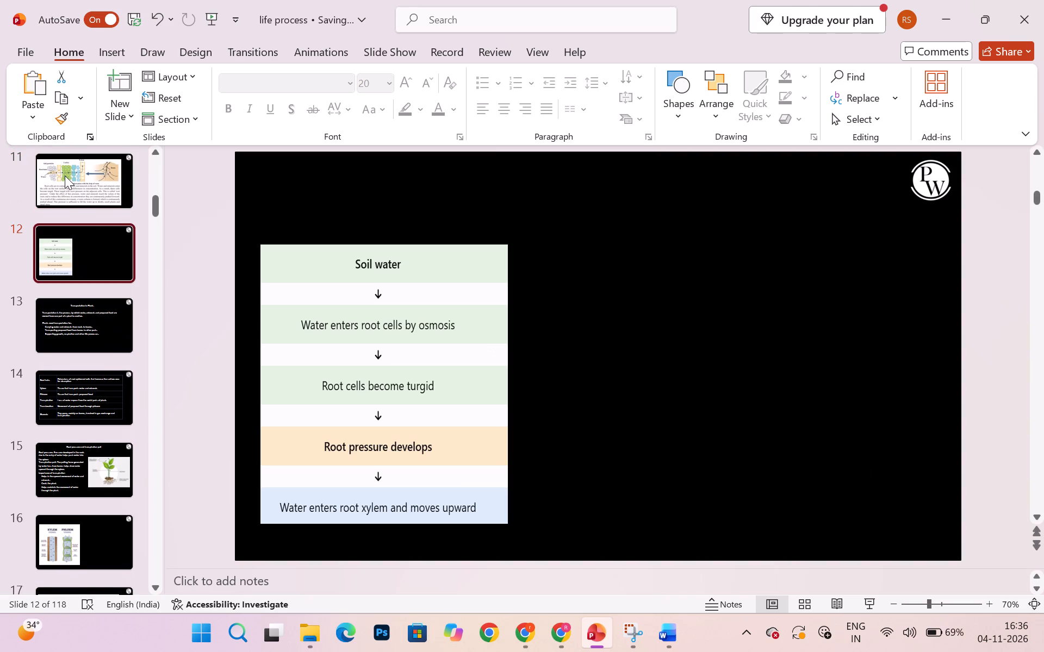
{"action": "left_click_drag", "start_coordinate": [368, 304], "coordinate": [368, 284]}
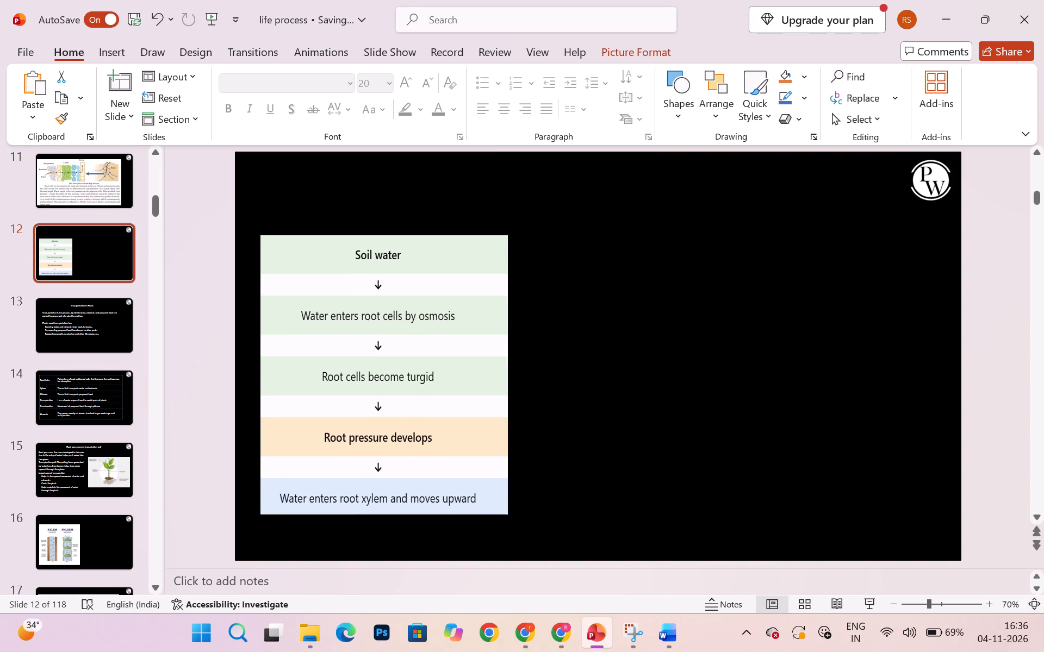
{"action": "left_click_drag", "start_coordinate": [368, 284], "coordinate": [363, 260]}
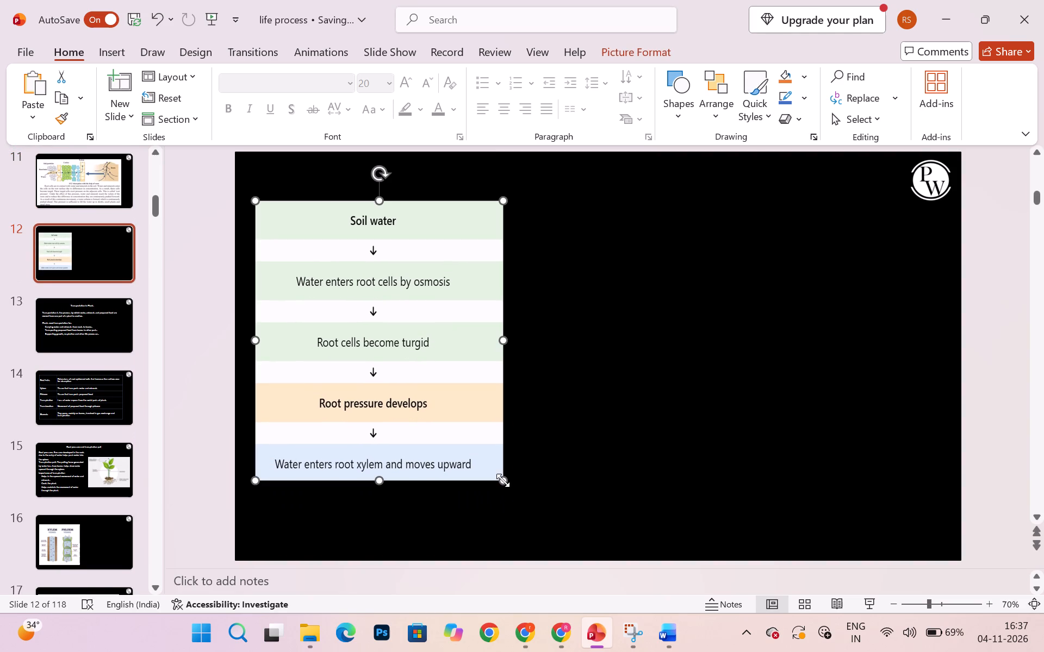
{"action": "left_click_drag", "start_coordinate": [503, 480], "coordinate": [558, 513]}
{"action": "left_click", "coordinate": [636, 484]}
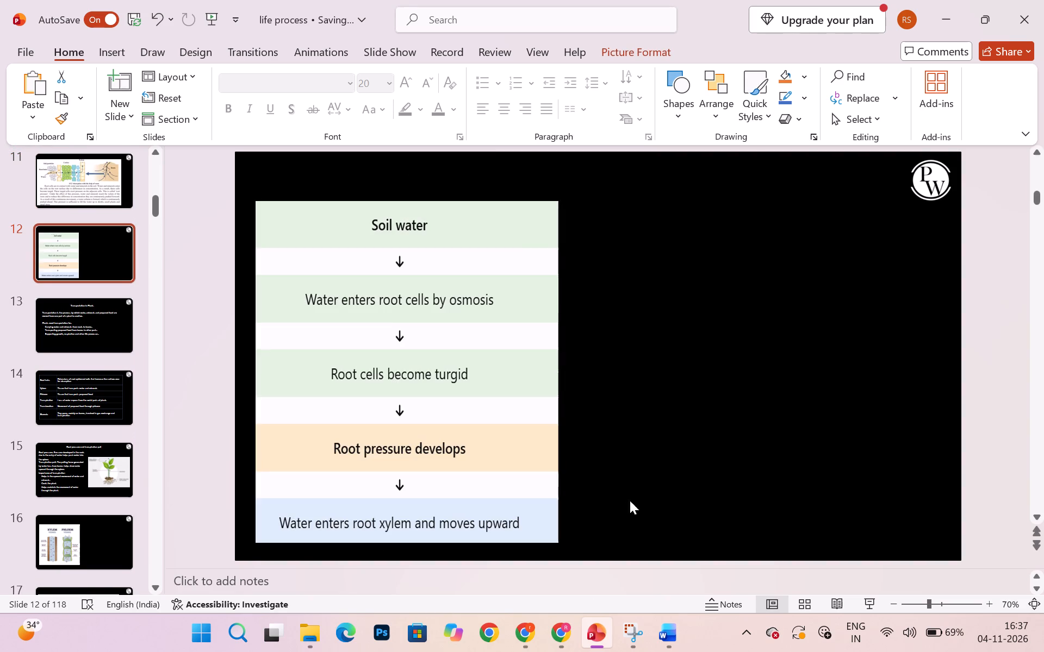
Switch to Chrome and search Google Images for "calcium oxalate".
{"action": "left_click", "coordinate": [526, 624]}
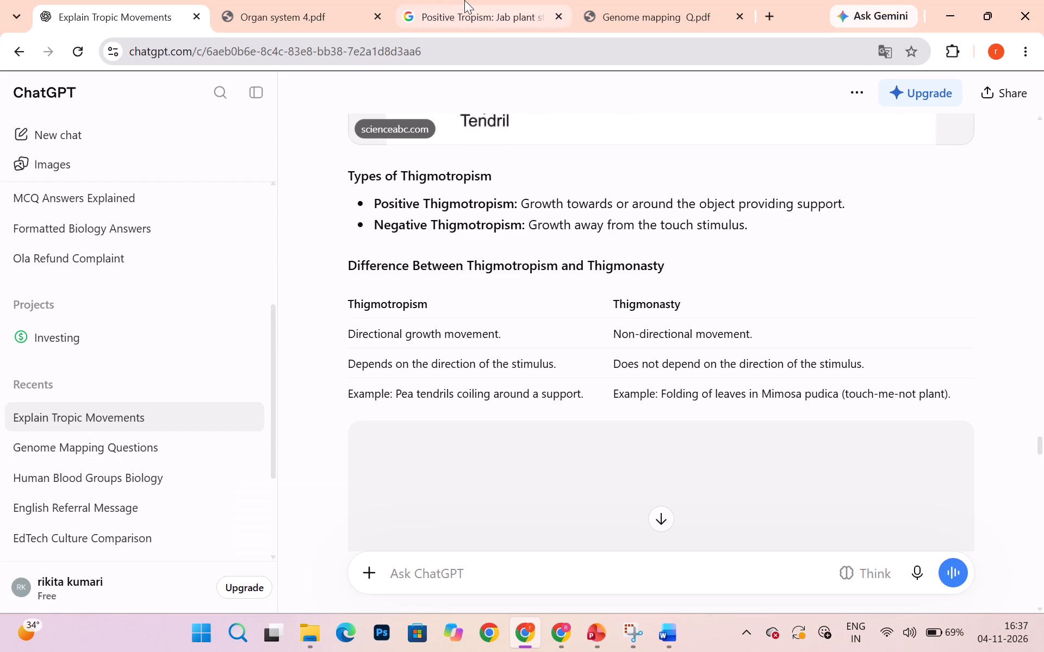
{"action": "left_click", "coordinate": [462, 0]}
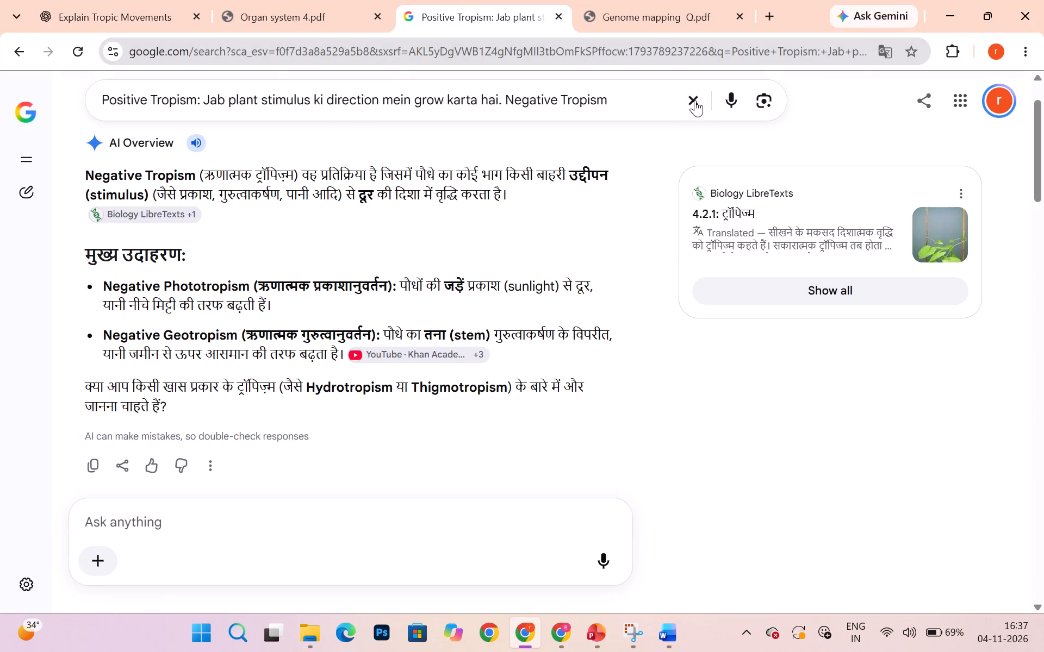
{"action": "left_click", "coordinate": [695, 100]}
{"action": "type", "text": "calcium oxalate"}
{"action": "key", "text": "Return"}
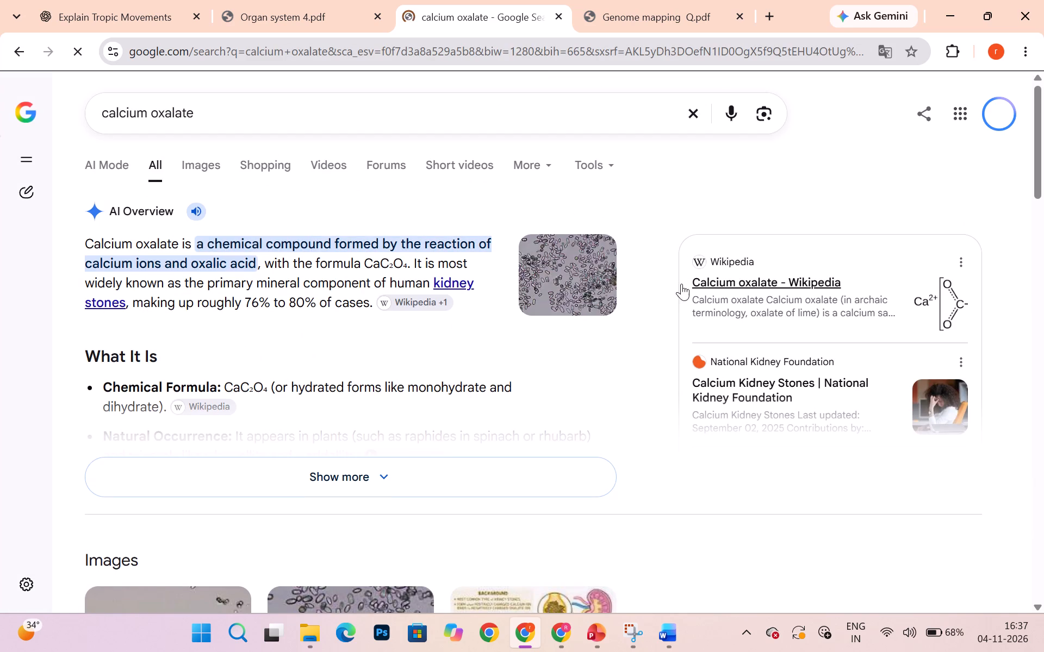
{"action": "left_click", "coordinate": [198, 159]}
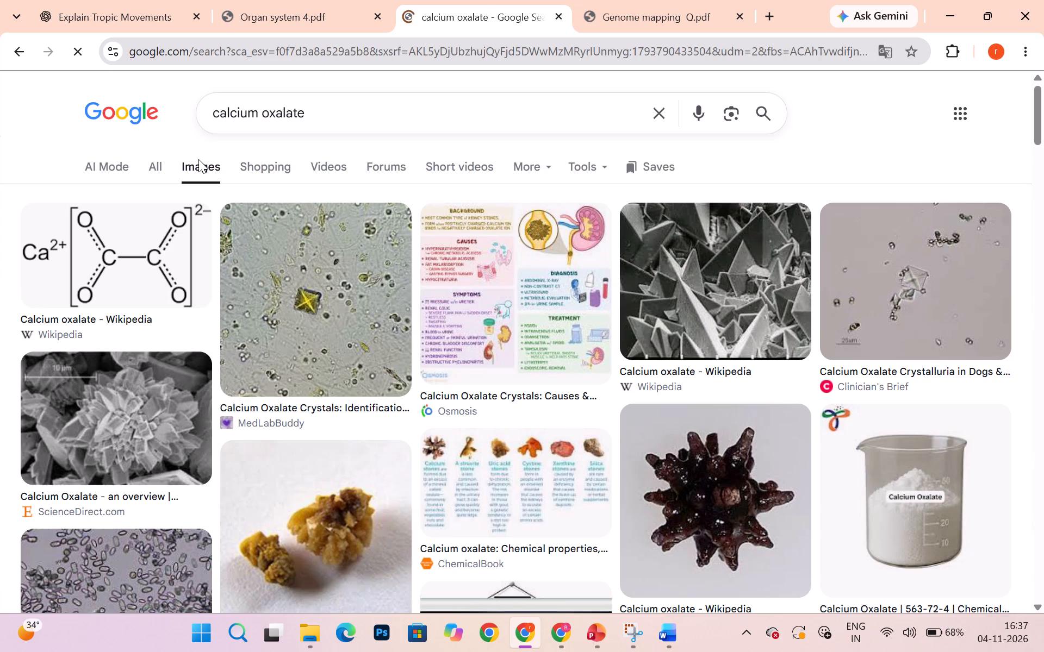
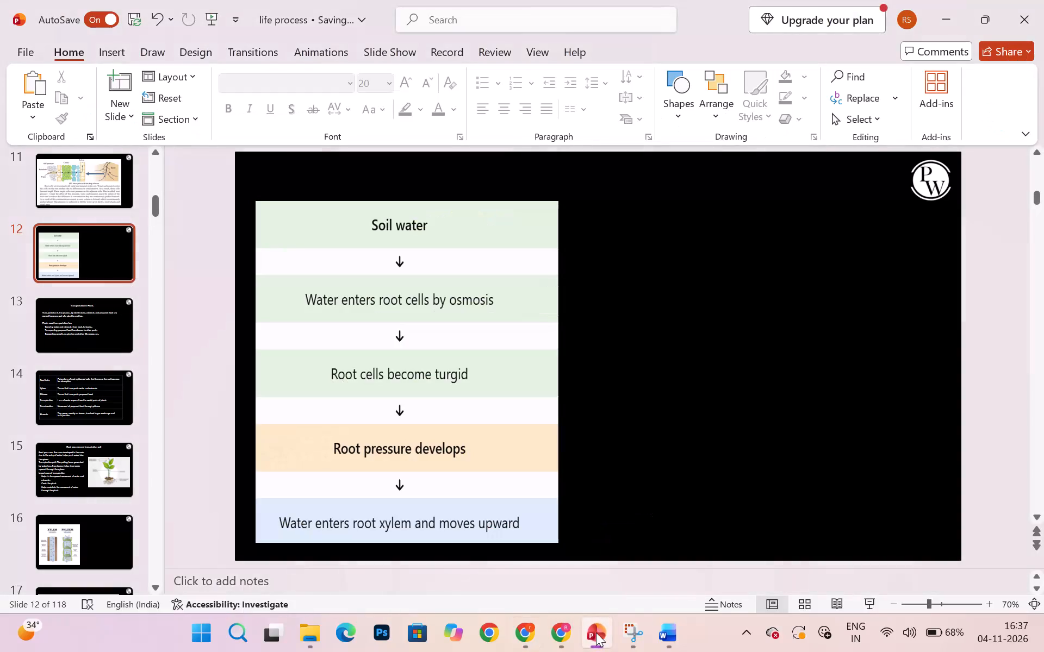
Review the life process slides from the soil water flowchart on slide 12 to the xylem and phloem diagram on slide 27.
{"action": "left_click", "coordinate": [672, 308]}
{"action": "key", "text": "Down"}
{"action": "key", "text": "Up"}
{"action": "key", "text": "Down"}
{"action": "key", "text": "Down"}
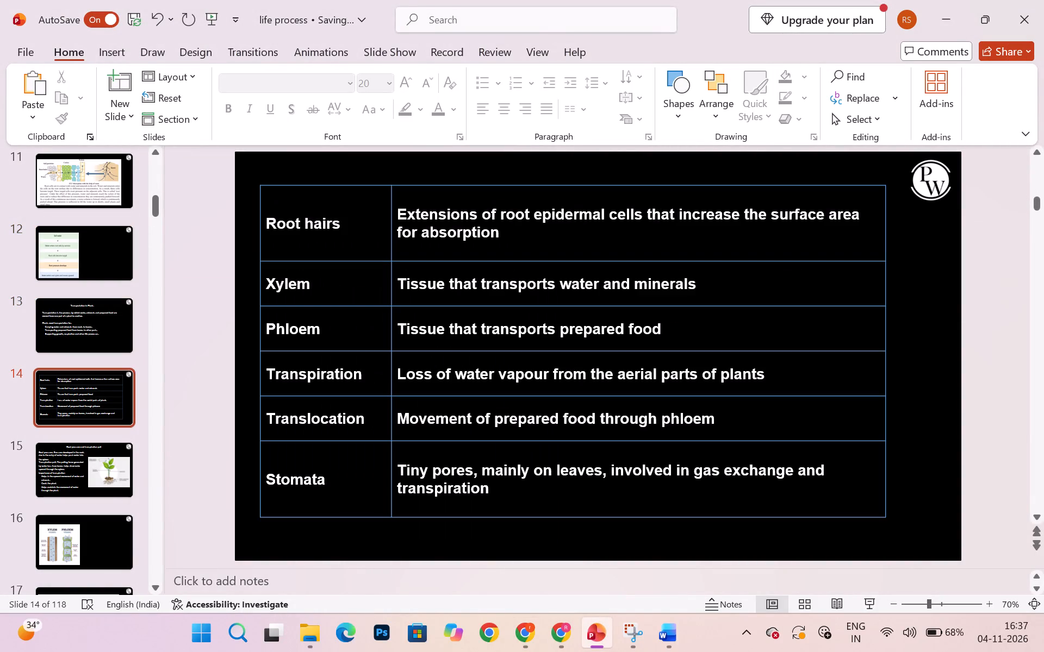
{"action": "key", "text": "Up"}
{"action": "key", "text": "Down"}
{"action": "key", "text": "Down"}
{"action": "key", "text": "Down"}
{"action": "key", "text": "Down"}
{"action": "key", "text": "Down"}
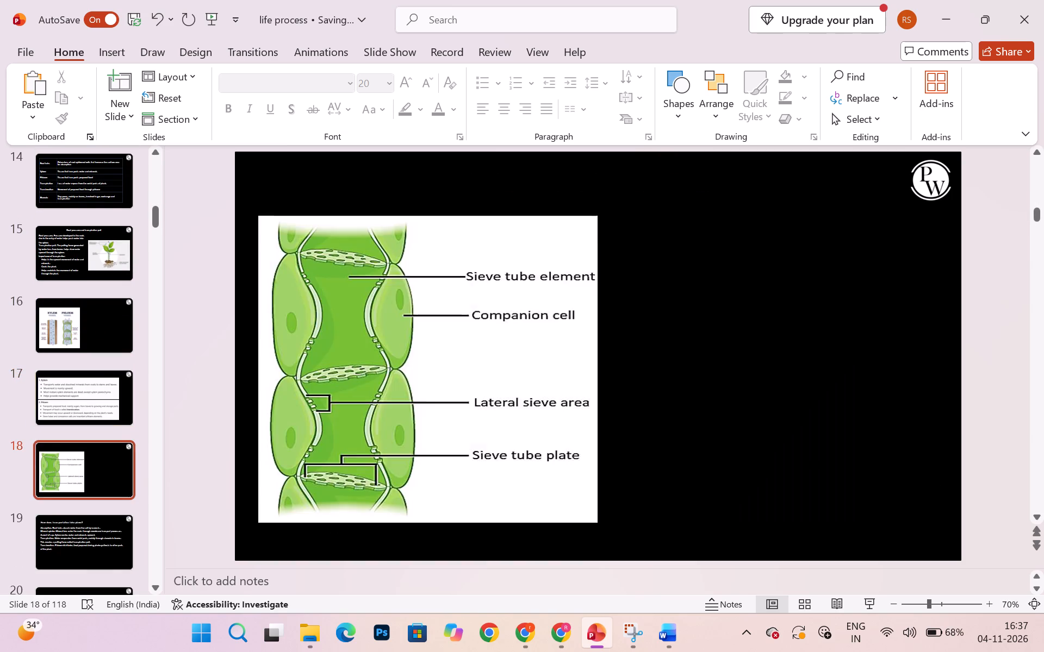
{"action": "key", "text": "Down"}
{"action": "key", "text": "Down"}
{"action": "key", "text": "Down"}
{"action": "key", "text": "Down"}
{"action": "key", "text": "Down"}
{"action": "key", "text": "Down"}
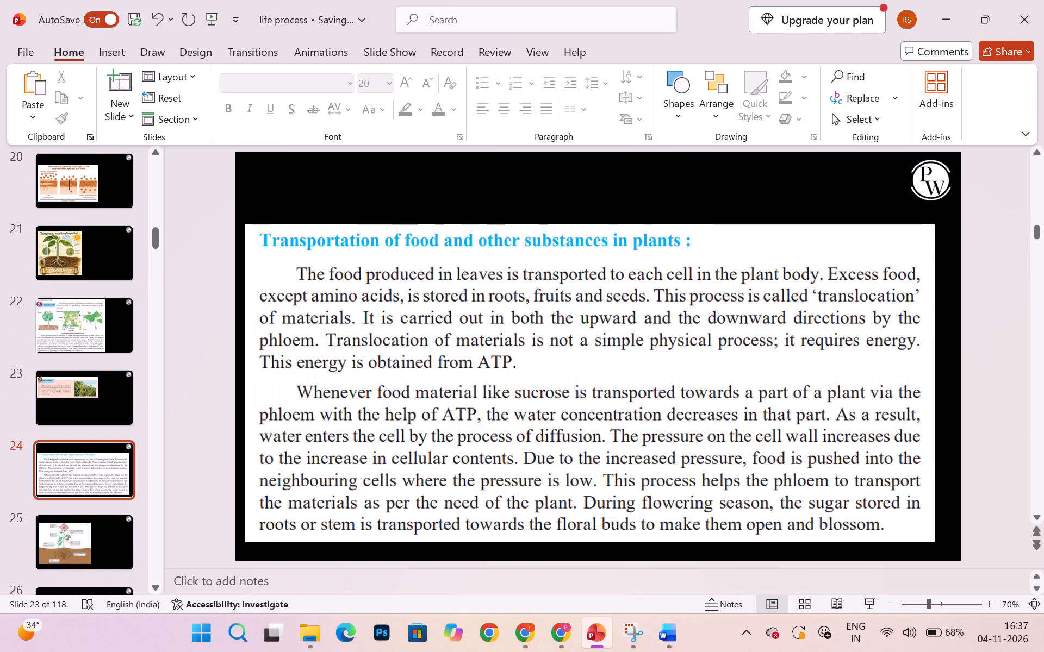
{"action": "key", "text": "Down"}
{"action": "key", "text": "Down"}
{"action": "key", "text": "Down"}
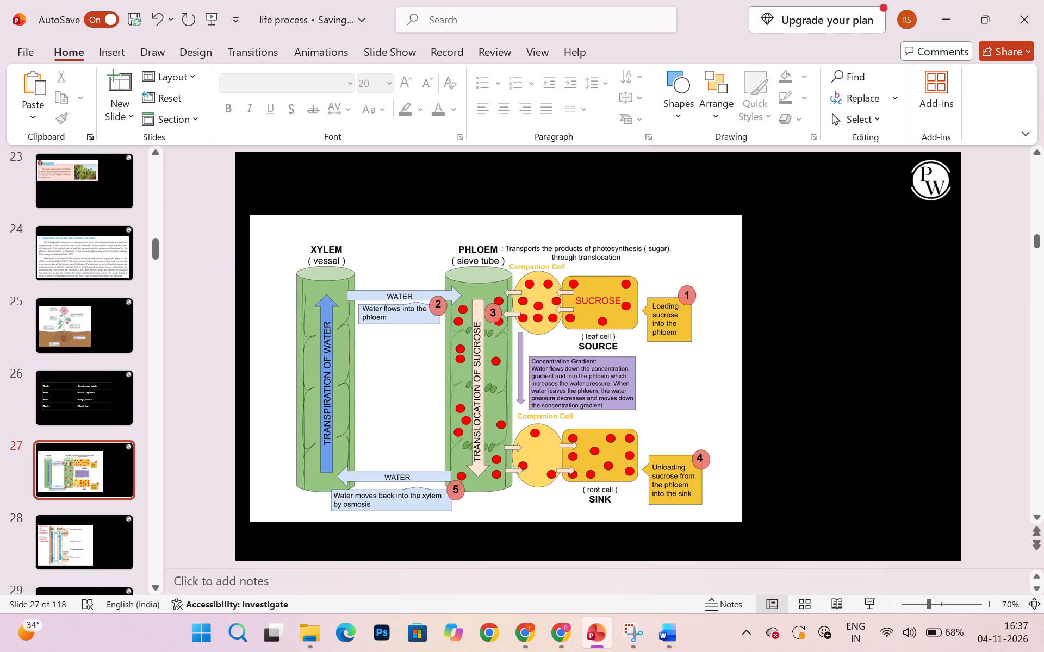
On slide 27, move the xylem and phloem translocation picture slightly up and enlarge it proportionally to nearly reach the slide's lower edge.
{"action": "left_click_drag", "start_coordinate": [596, 316], "coordinate": [590, 302]}
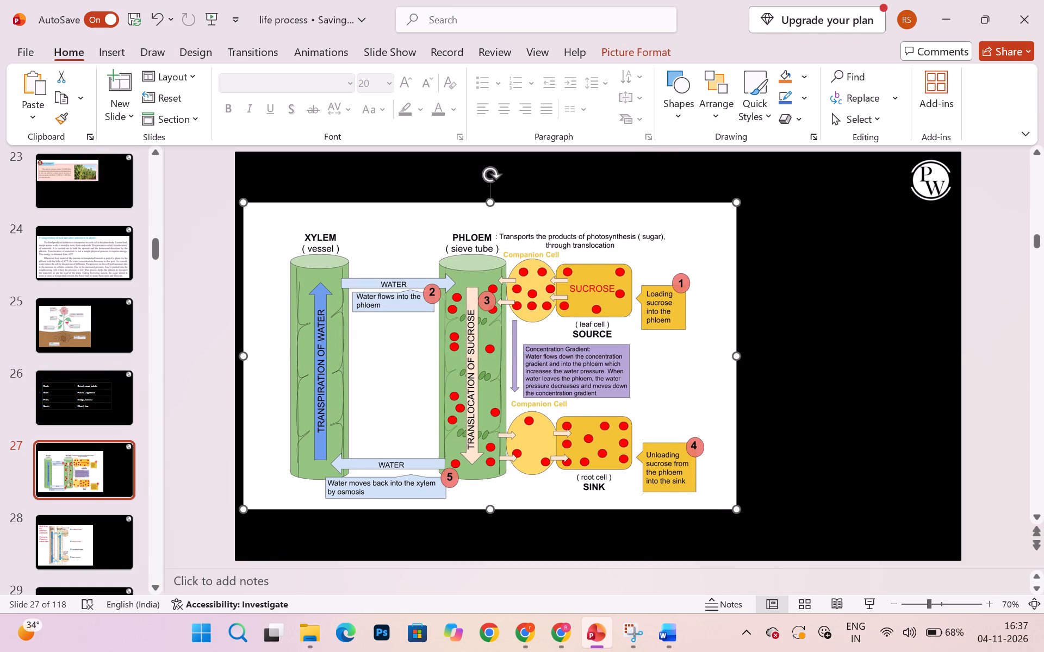
{"action": "left_click_drag", "start_coordinate": [736, 509], "coordinate": [774, 532]}
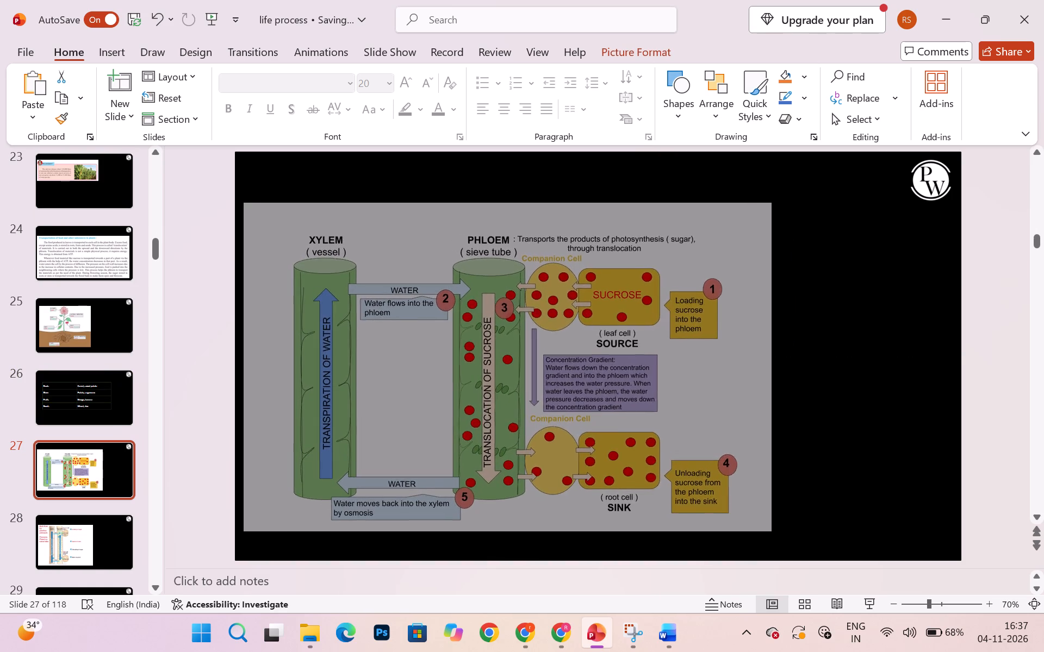
{"action": "left_click_drag", "start_coordinate": [774, 532], "coordinate": [774, 532]}
{"action": "left_click", "coordinate": [829, 450]}
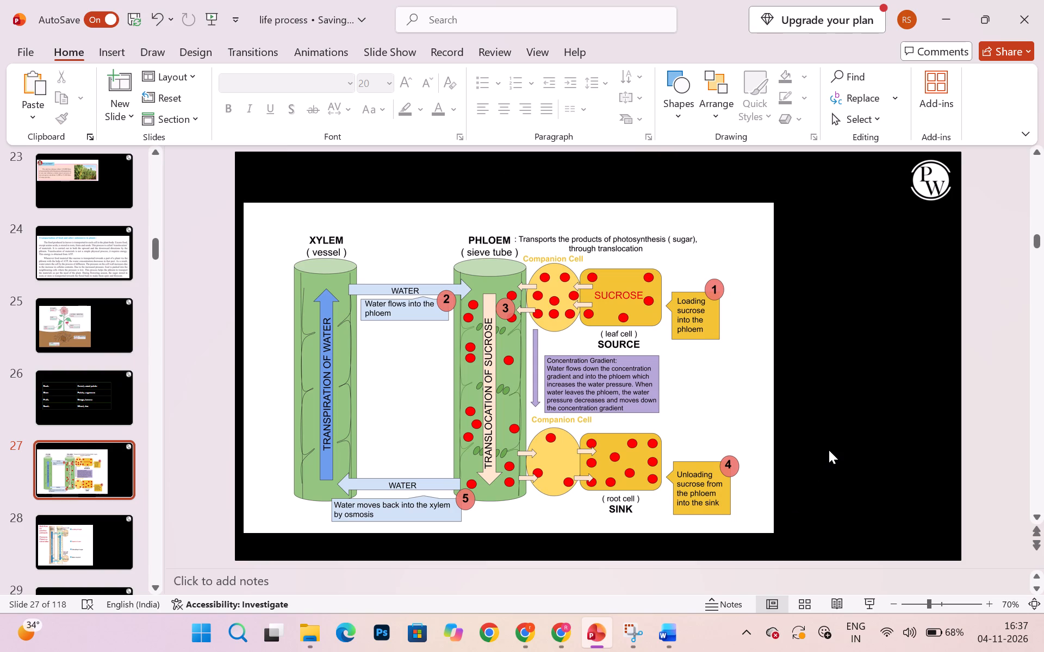
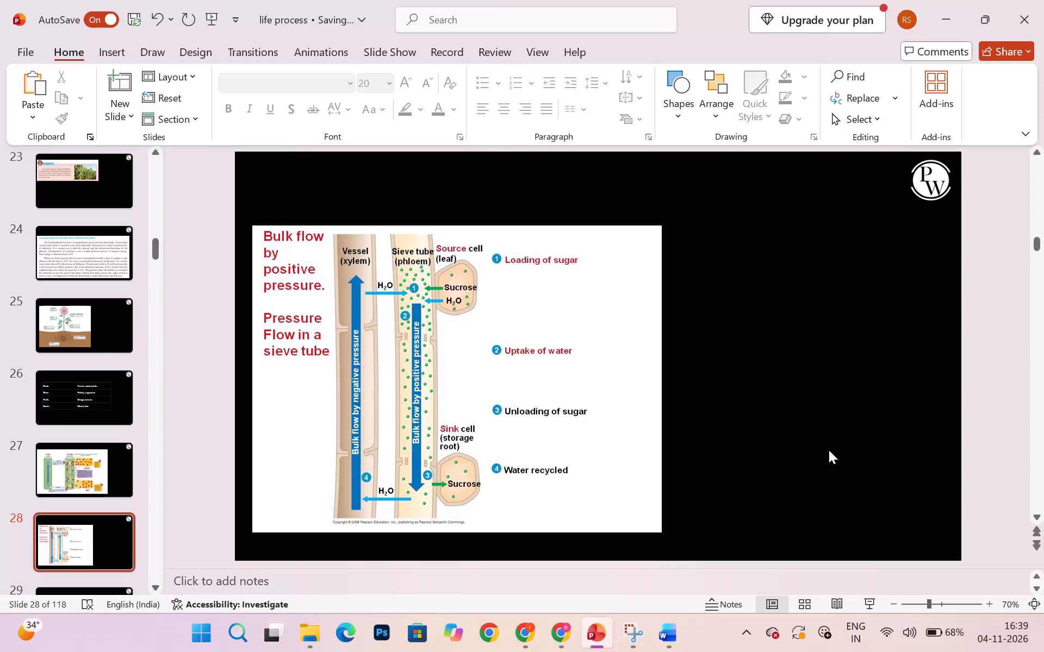
Review the slides from the sieve tube pressure flow diagram on slide 28 through the excretion text on slide 30.
{"action": "key", "text": "Down"}
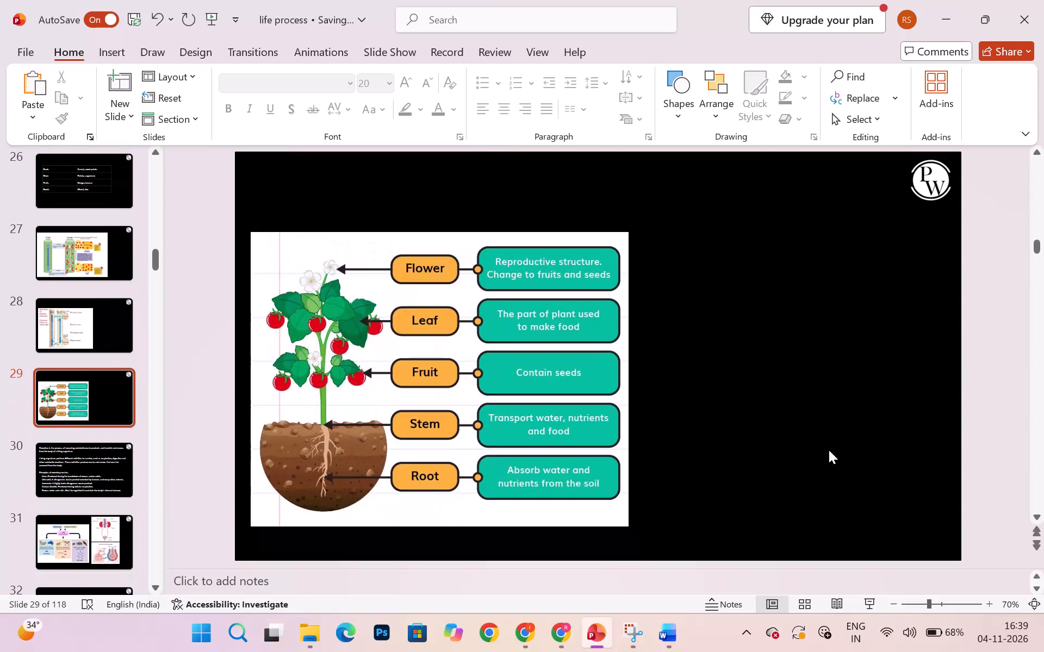
{"action": "key", "text": "Down"}
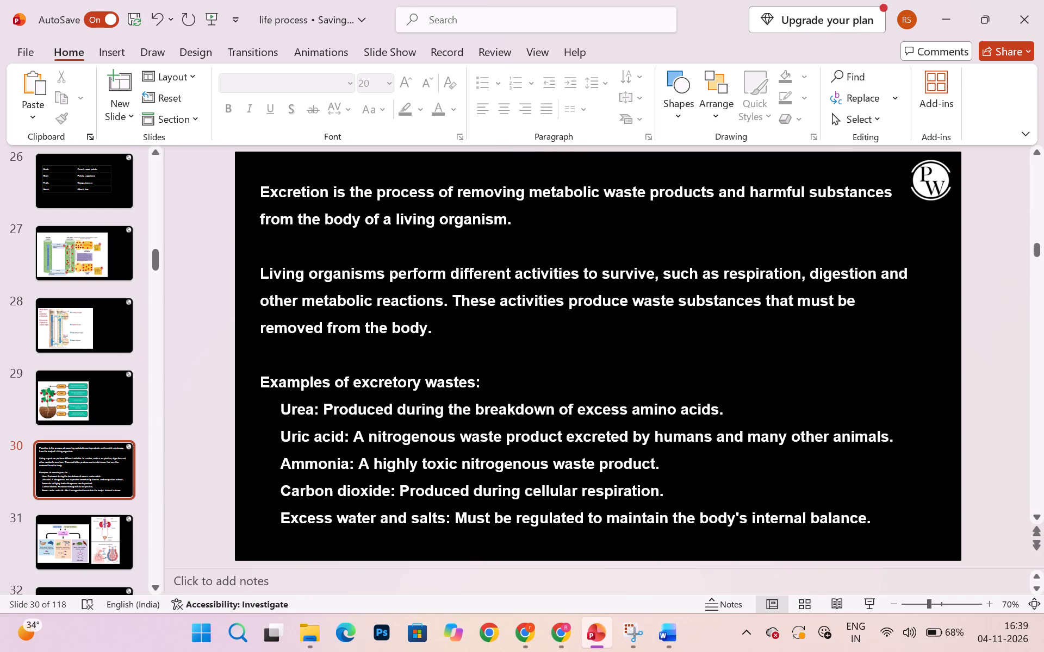
{"action": "key", "text": "Down"}
{"action": "key", "text": "Up"}
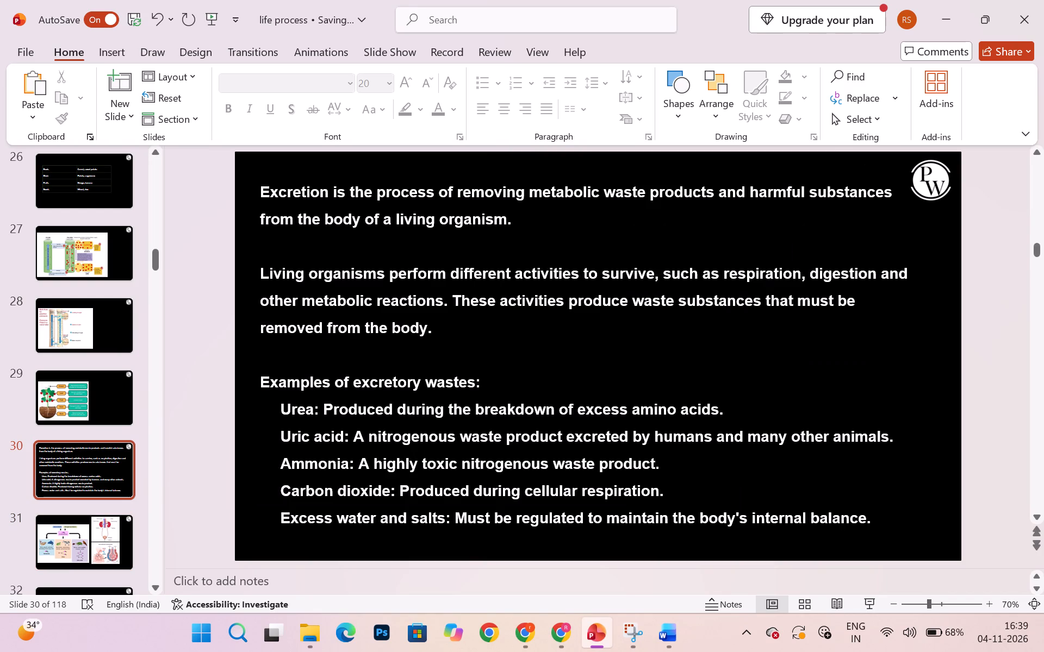
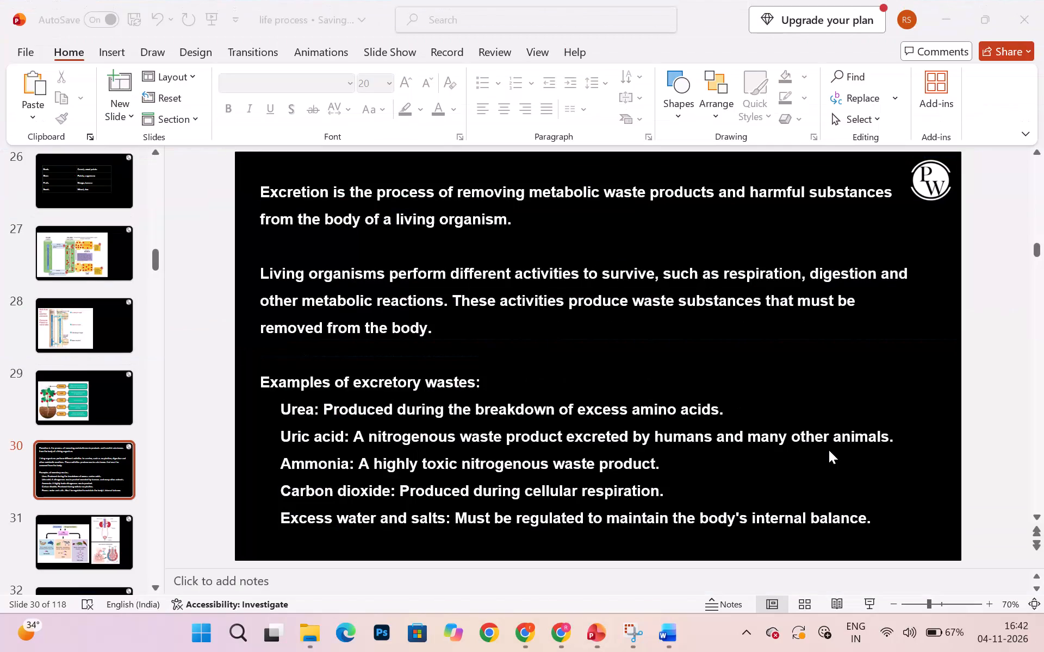
Review the slides on waste products and excretion in plants, from slide 31 through slide 47.
{"action": "key", "text": "Down"}
{"action": "key", "text": "Down"}
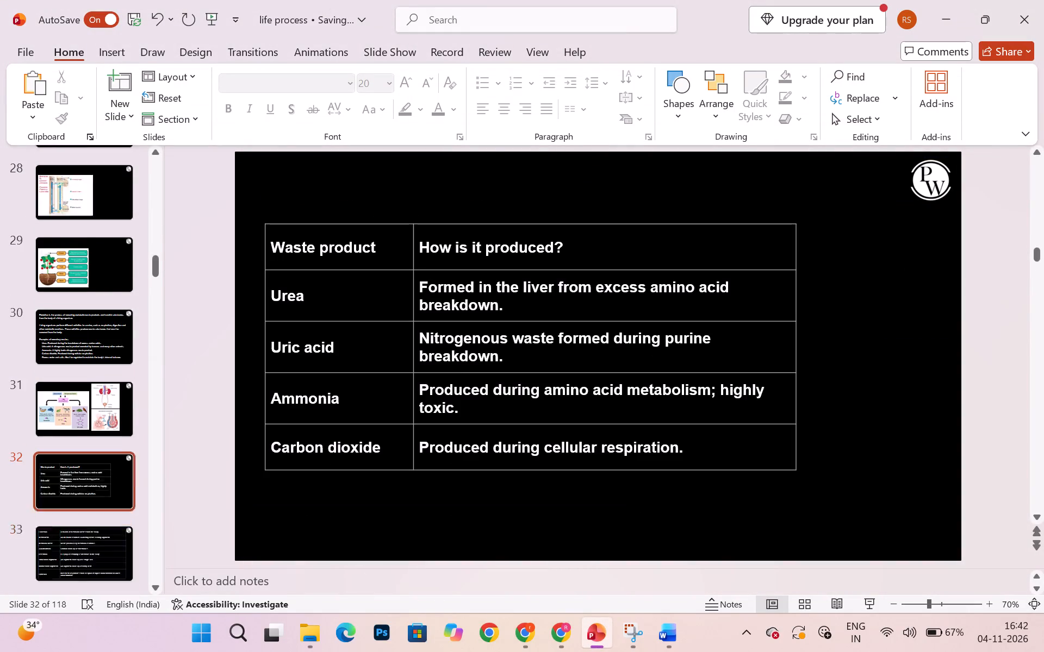
{"action": "key", "text": "Down"}
{"action": "key", "text": "Down"}
{"action": "key", "text": "Down"}
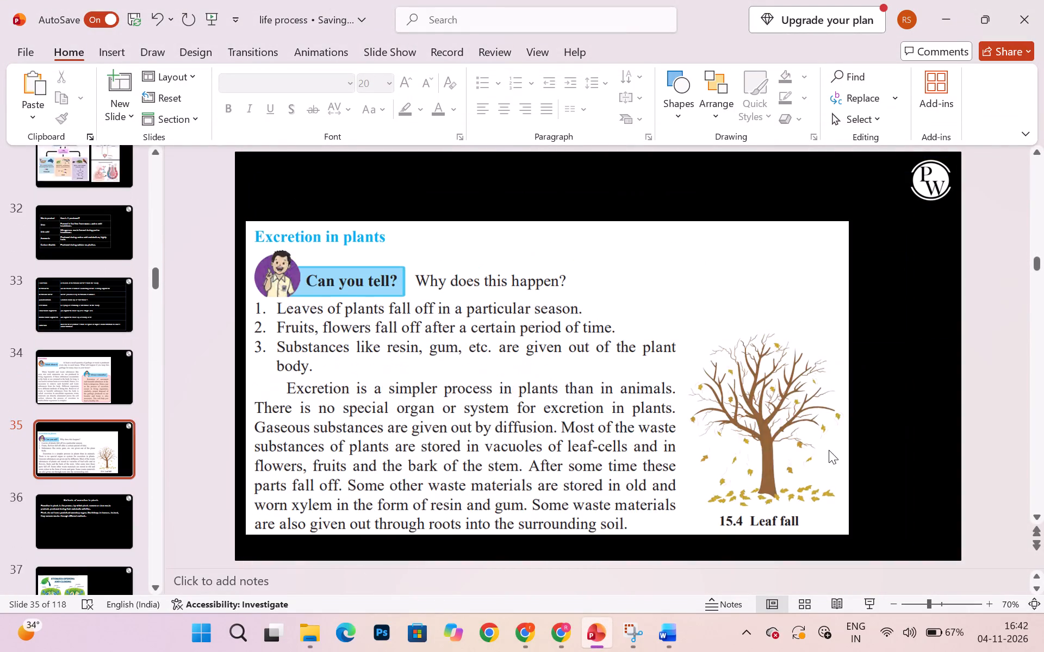
{"action": "key", "text": "Down"}
{"action": "key", "text": "Down"}
{"action": "key", "text": "Down"}
{"action": "key", "text": "Down"}
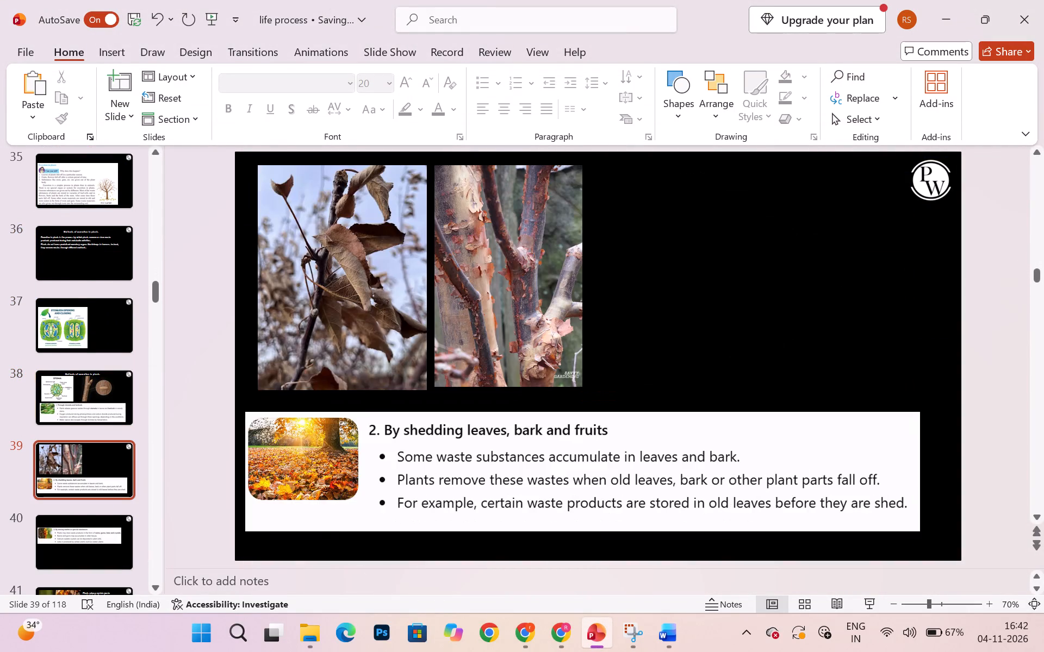
{"action": "key", "text": "Down"}
{"action": "key", "text": "Down"}
{"action": "key", "text": "Down"}
{"action": "key", "text": "Down"}
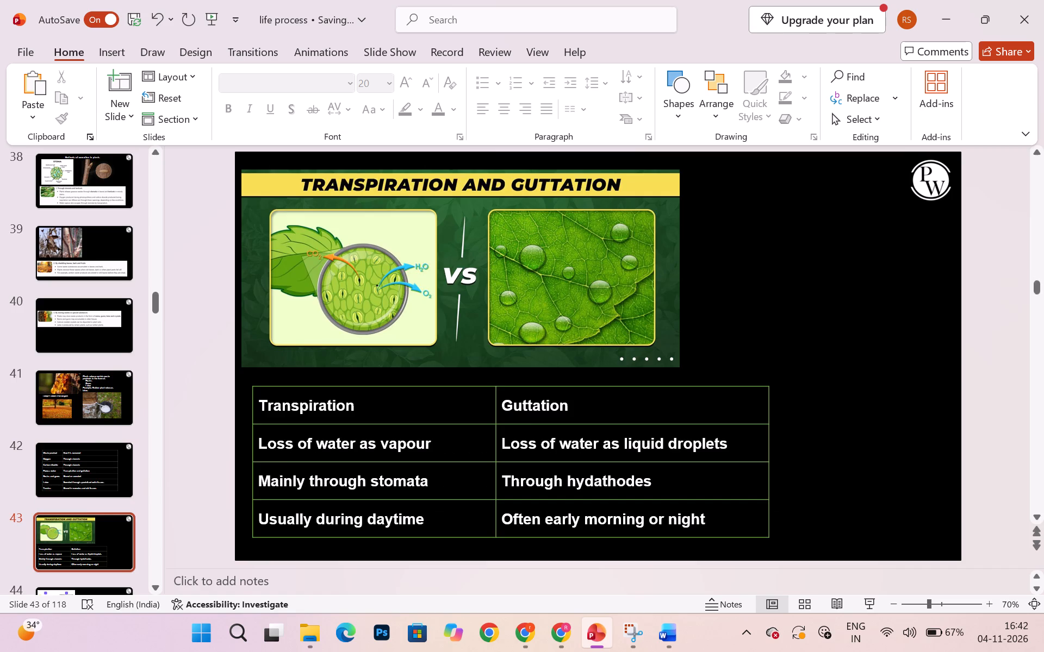
{"action": "key", "text": "Down"}
{"action": "key", "text": "Down"}
{"action": "key", "text": "Down"}
{"action": "key", "text": "Down"}
Review the human excretory system slides, from the textbook excerpt on slide 48 through the urine composition diagram on slide 57.
{"action": "key", "text": "Down"}
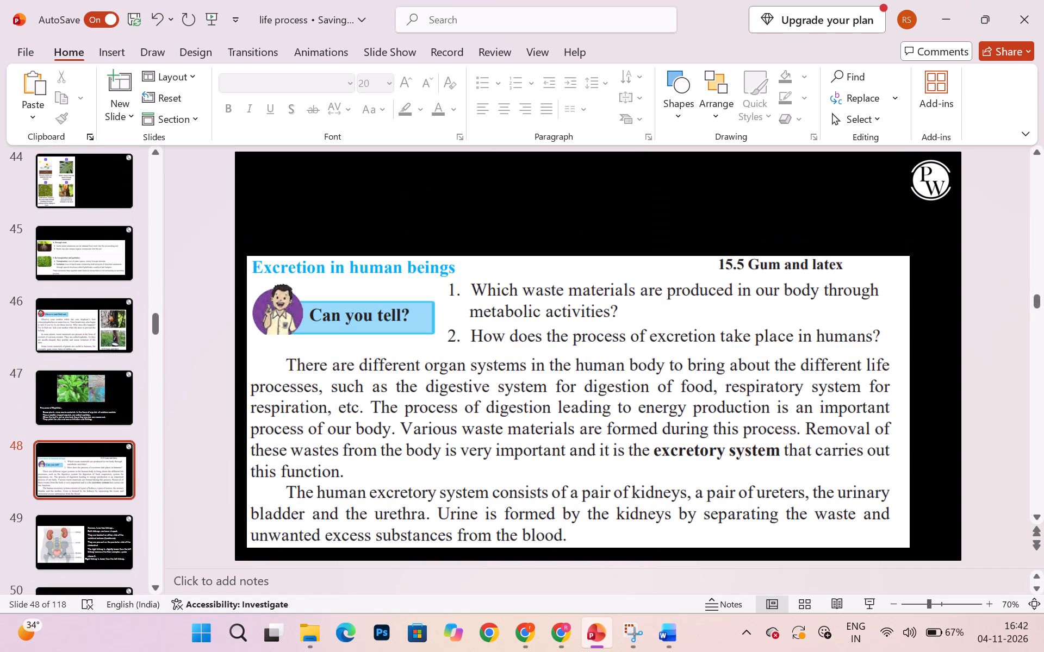
{"action": "key", "text": "Down"}
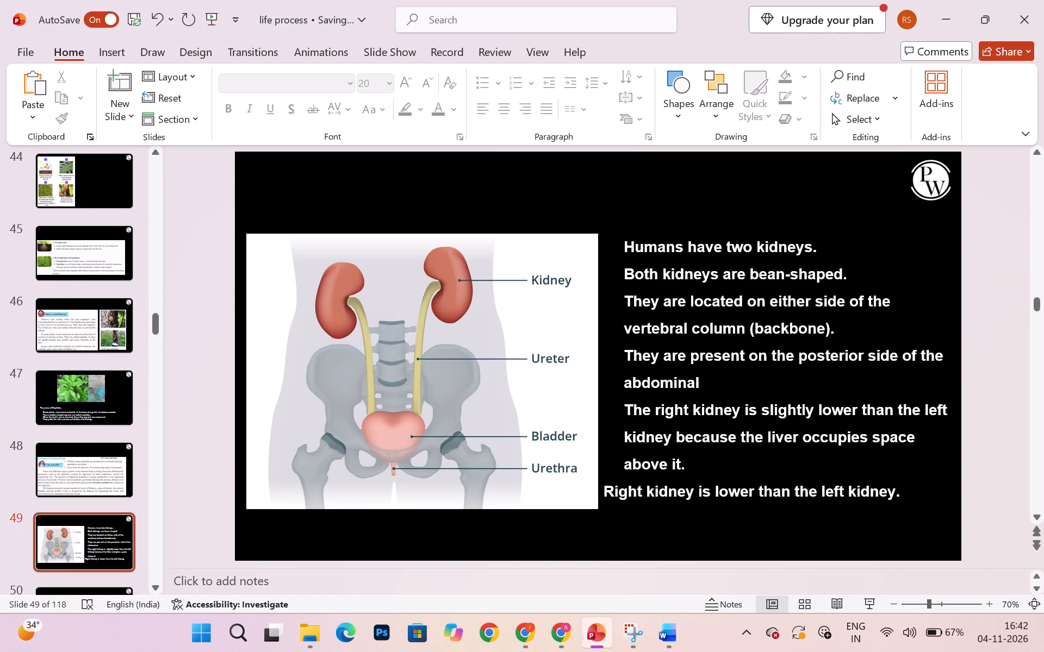
{"action": "key", "text": "Down"}
{"action": "key", "text": "Down"}
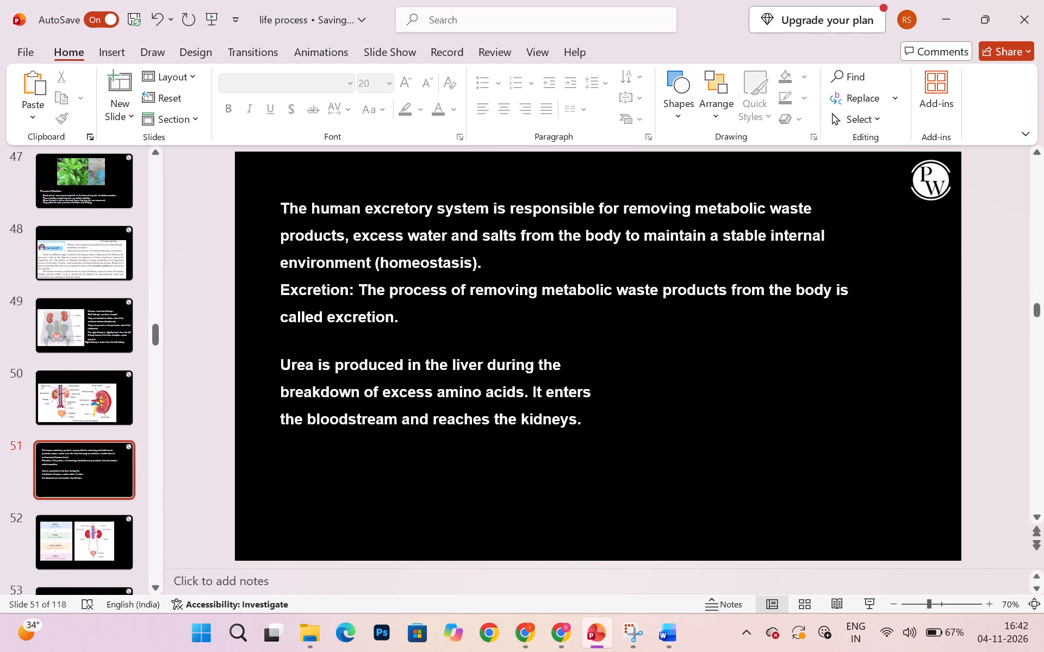
{"action": "key", "text": "Up"}
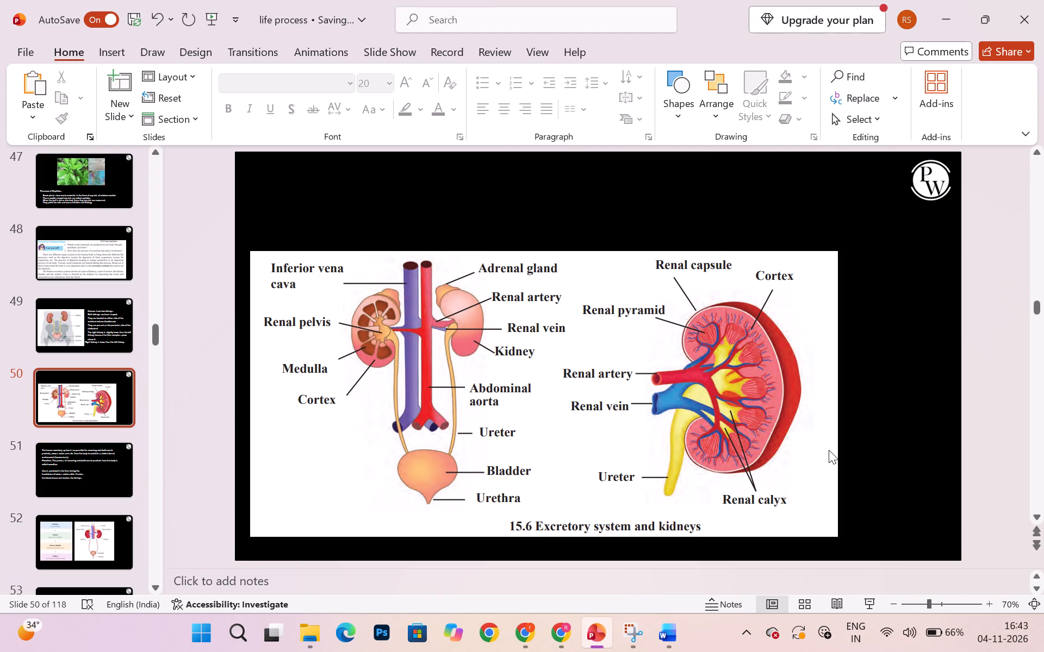
{"action": "key", "text": "Down"}
{"action": "key", "text": "Down"}
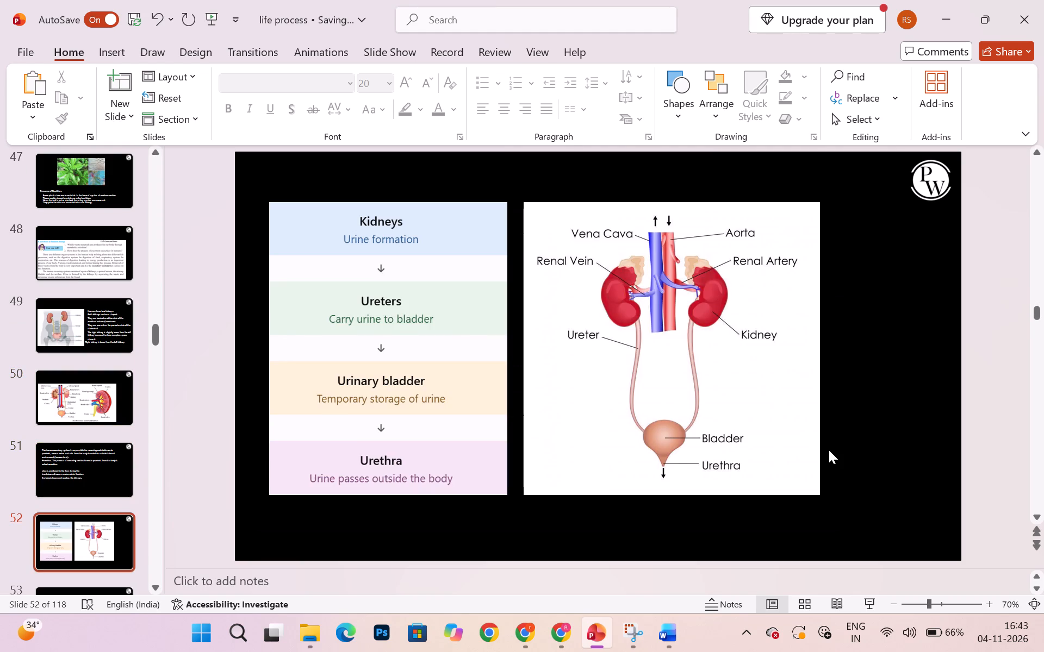
{"action": "key", "text": "Down"}
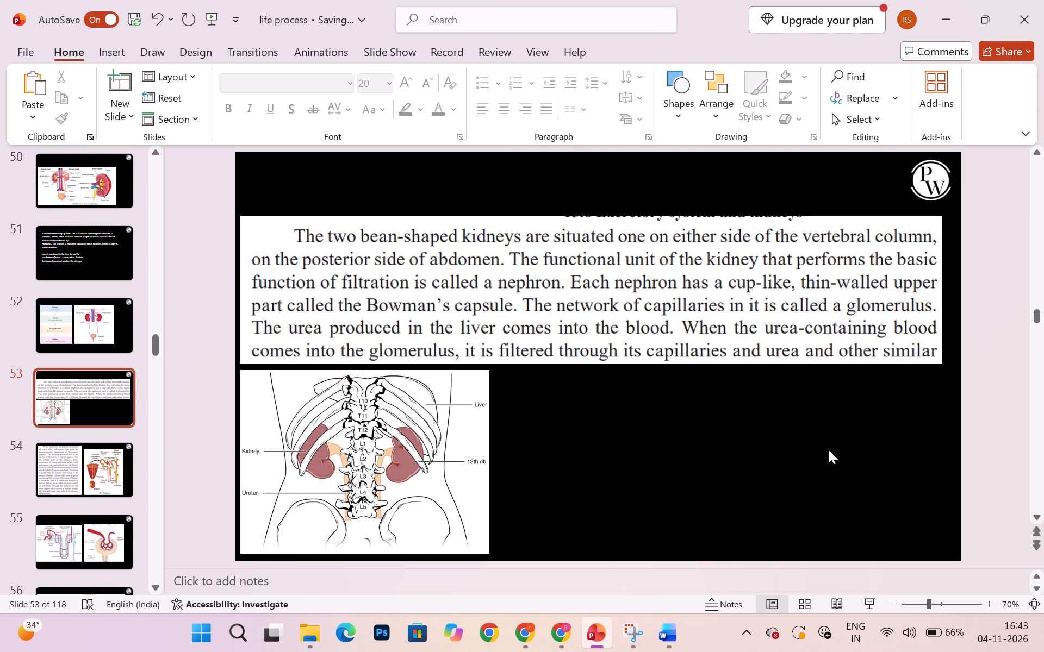
{"action": "key", "text": "Down"}
{"action": "key", "text": "Down"}
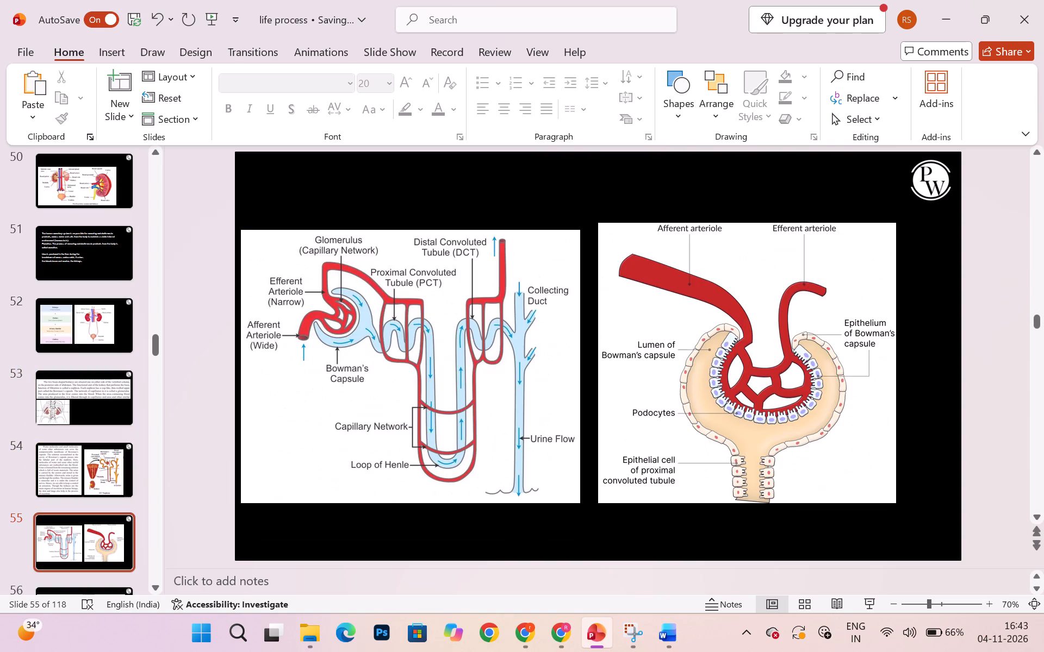
{"action": "key", "text": "Down"}
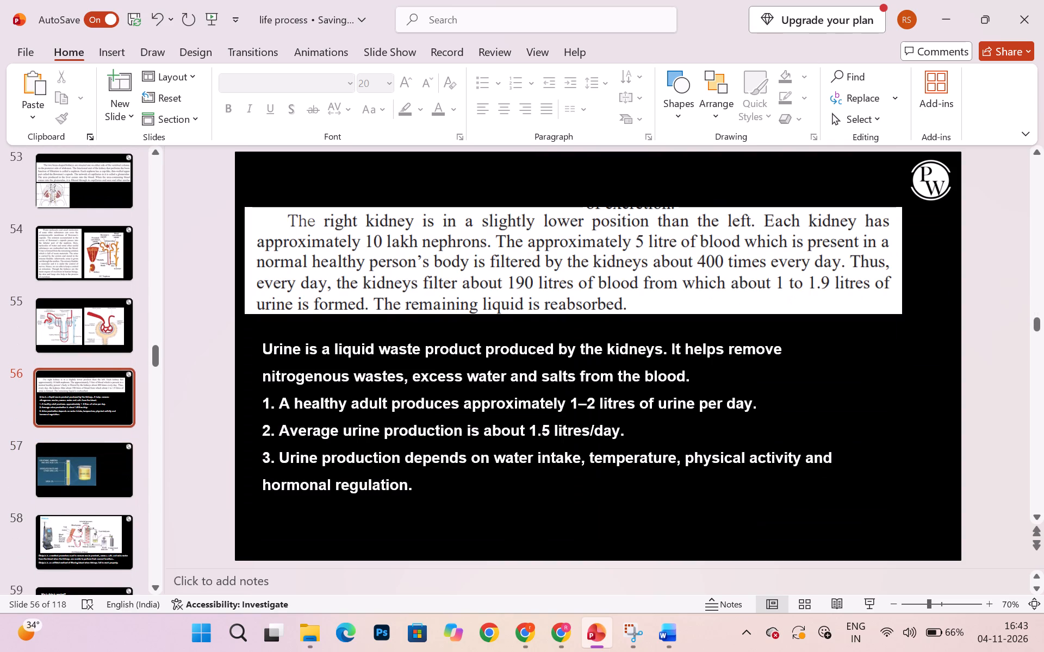
{"action": "key", "text": "Down"}
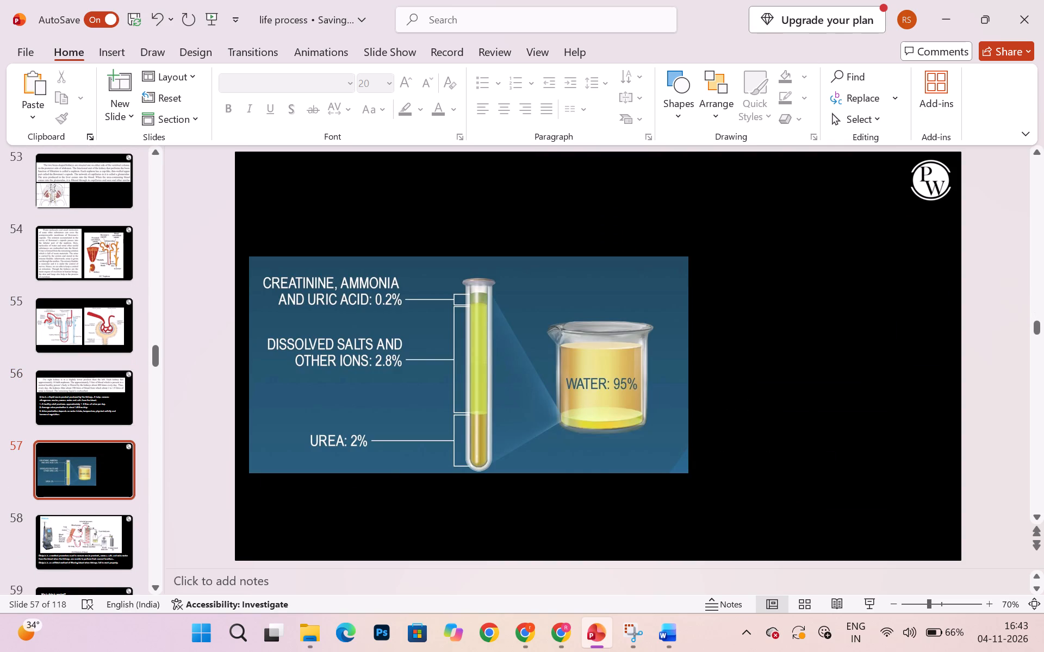
Review the dialysis slides 58 to 61, going back to the Working of Haemodialysis diagram on slide 60.
{"action": "key", "text": "Down"}
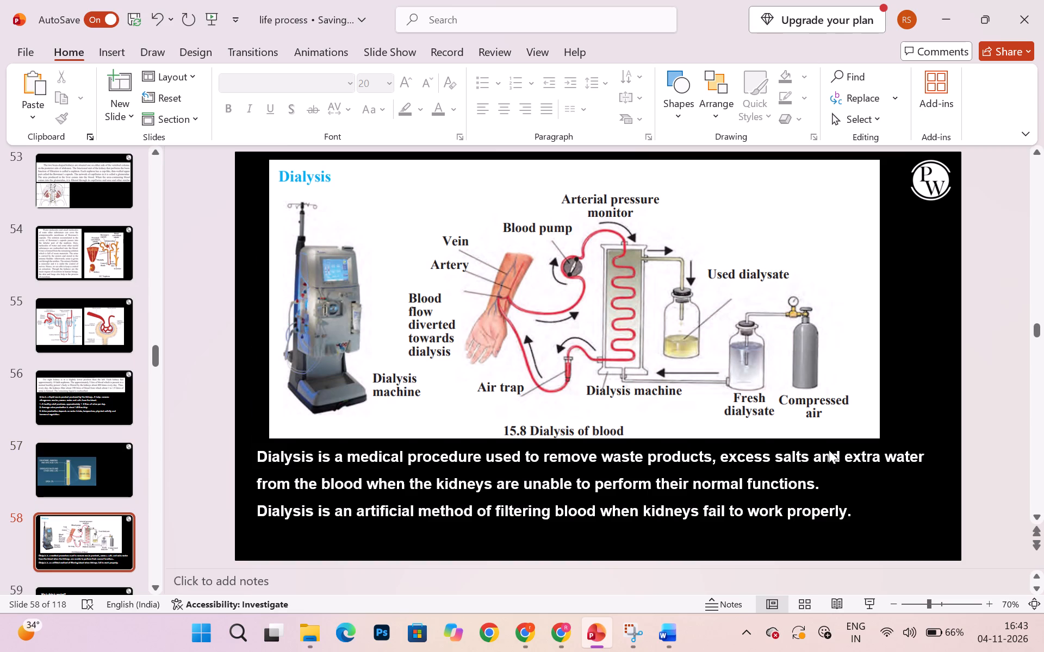
{"action": "key", "text": "Down"}
{"action": "key", "text": "Up"}
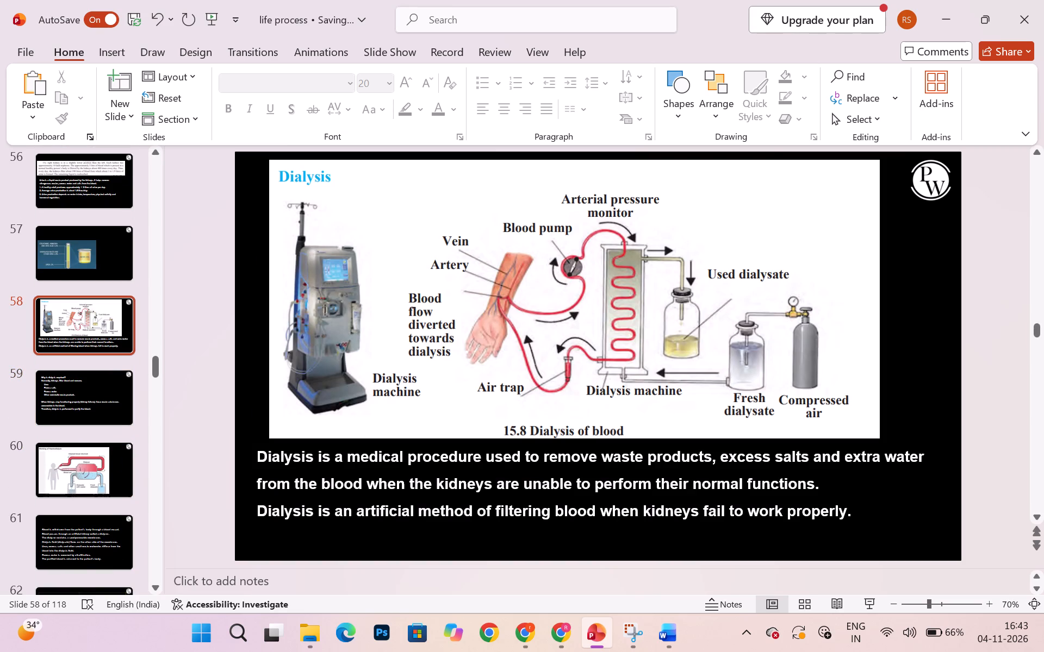
{"action": "key", "text": "Down"}
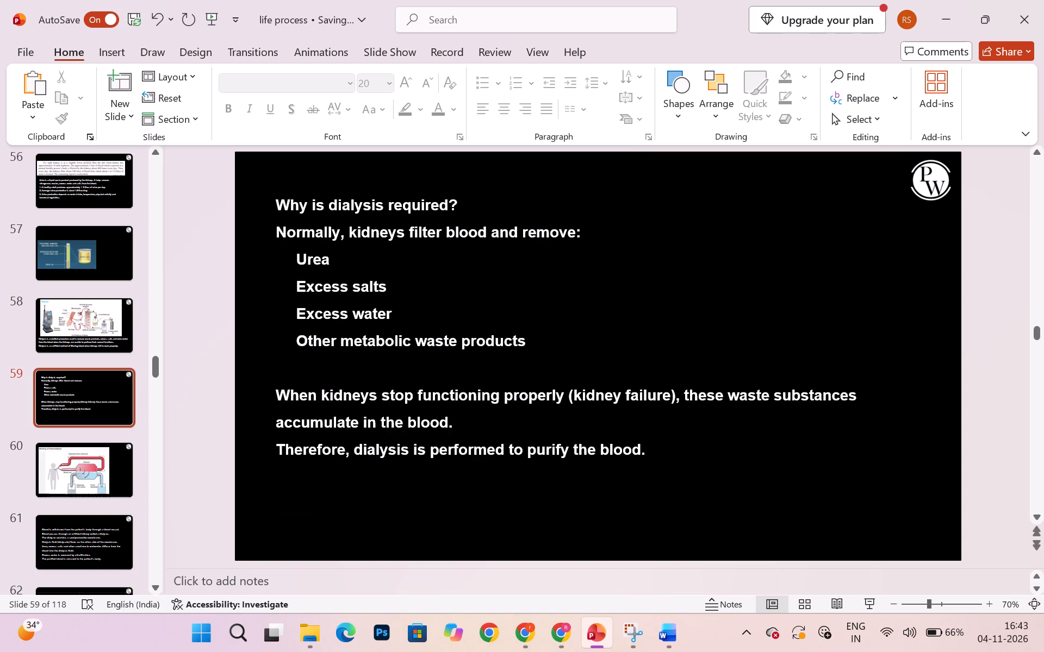
{"action": "key", "text": "Down"}
{"action": "key", "text": "Down"}
{"action": "key", "text": "Up"}
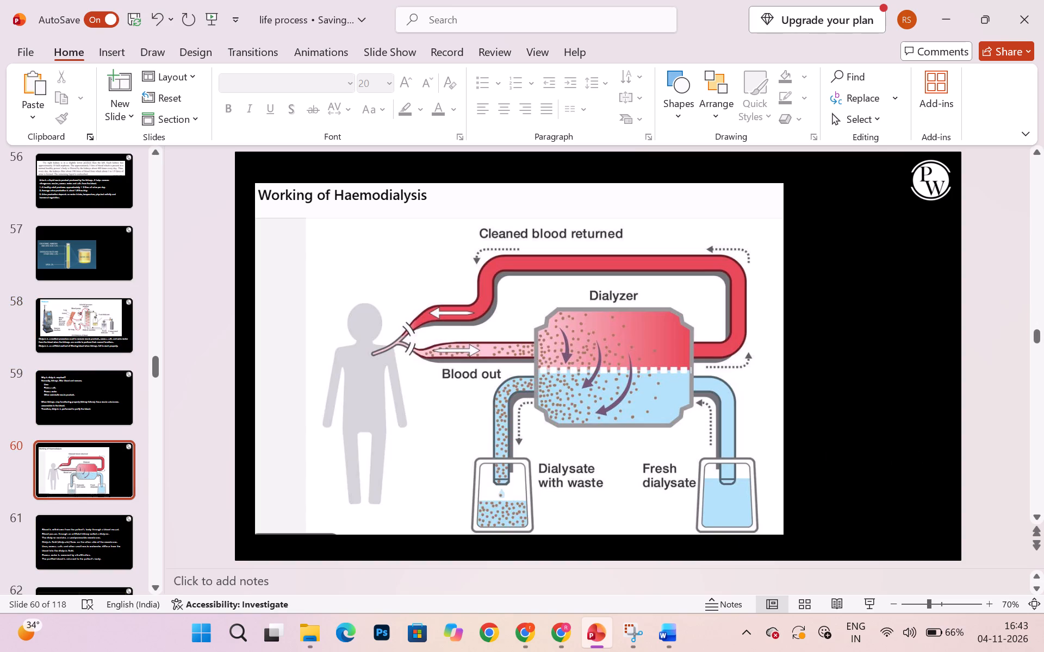
Switch to Chrome, search Google for "dialysis recommend how many days" and change from image results to all results.
{"action": "left_click", "coordinate": [529, 638]}
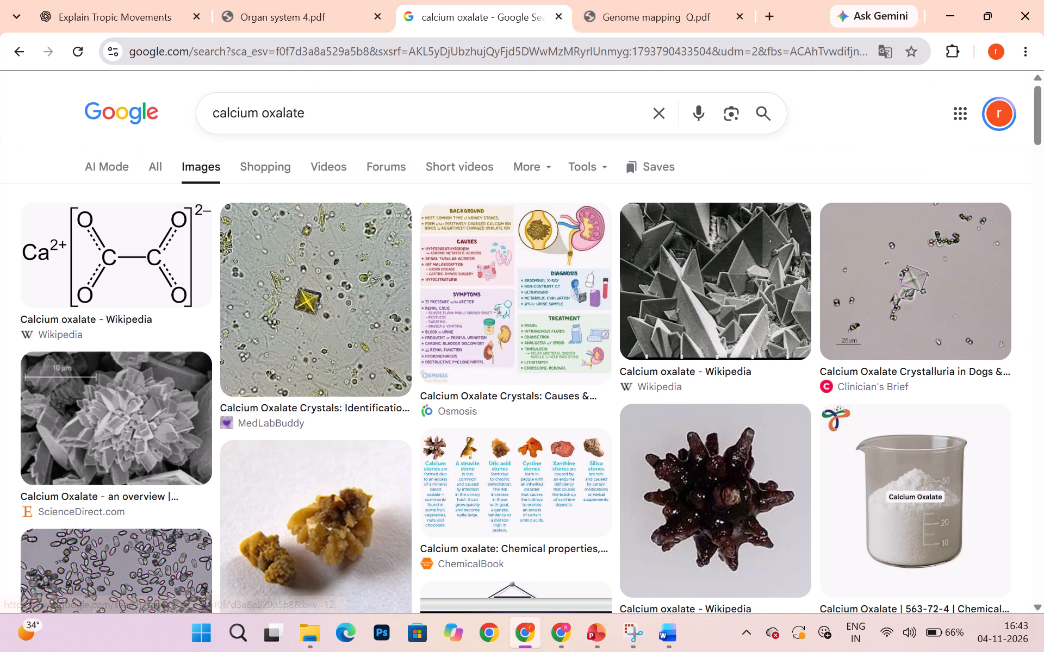
{"action": "triple_click", "coordinate": [316, 109]}
{"action": "left_click", "coordinate": [316, 109]}
{"action": "key", "text": "BackSpace"}
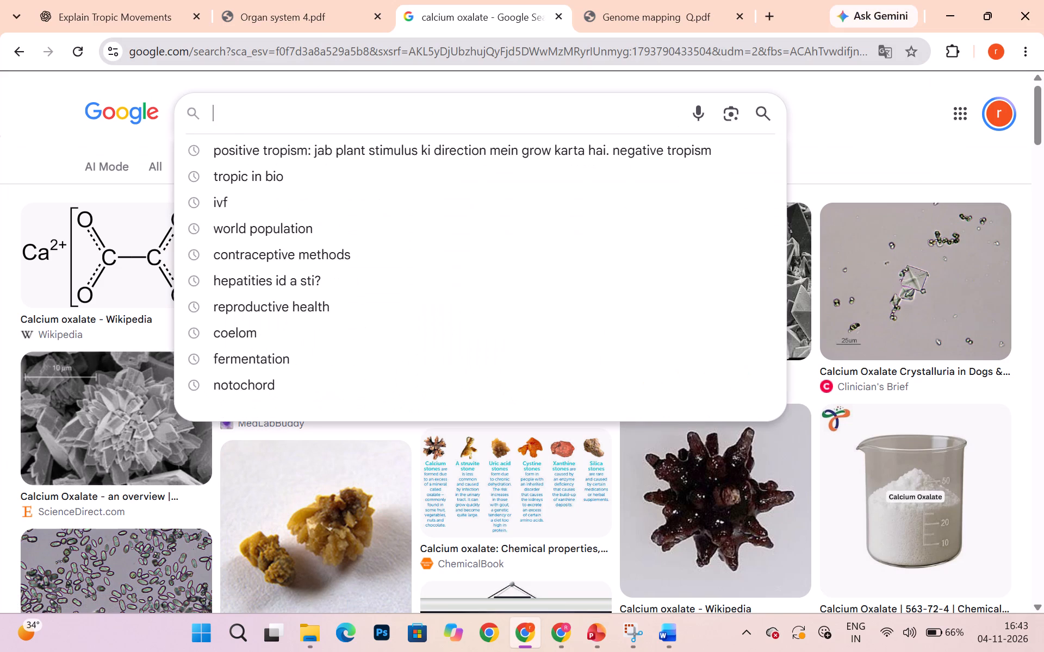
{"action": "type", "text": "dialysis recommeb"}
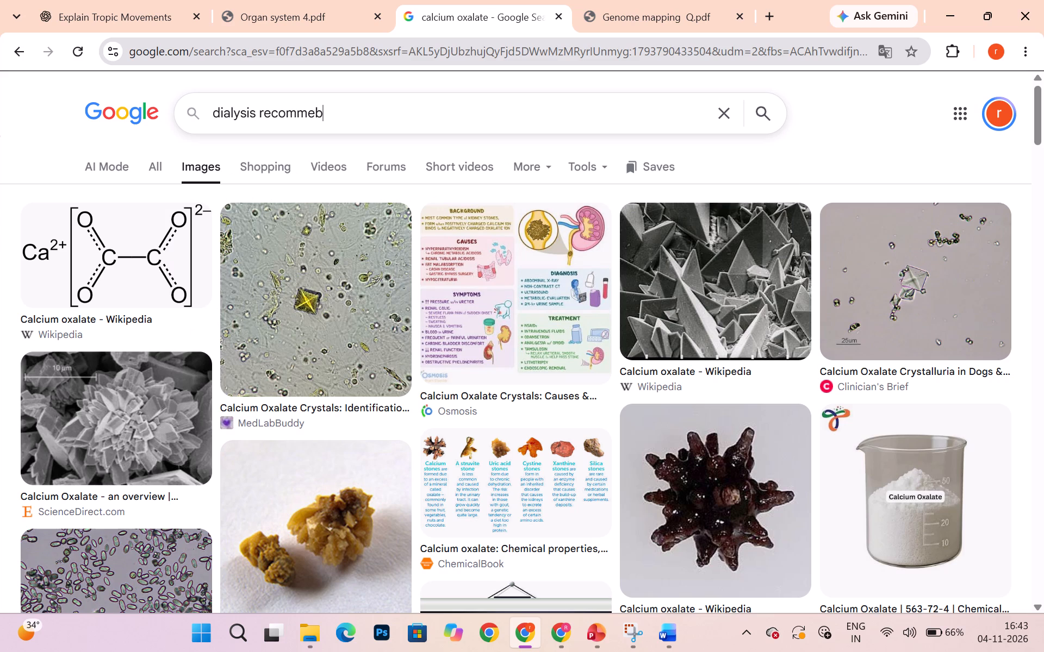
{"action": "key", "text": "BackSpace"}
{"action": "type", "text": "nd how many days"}
{"action": "key", "text": "Return"}
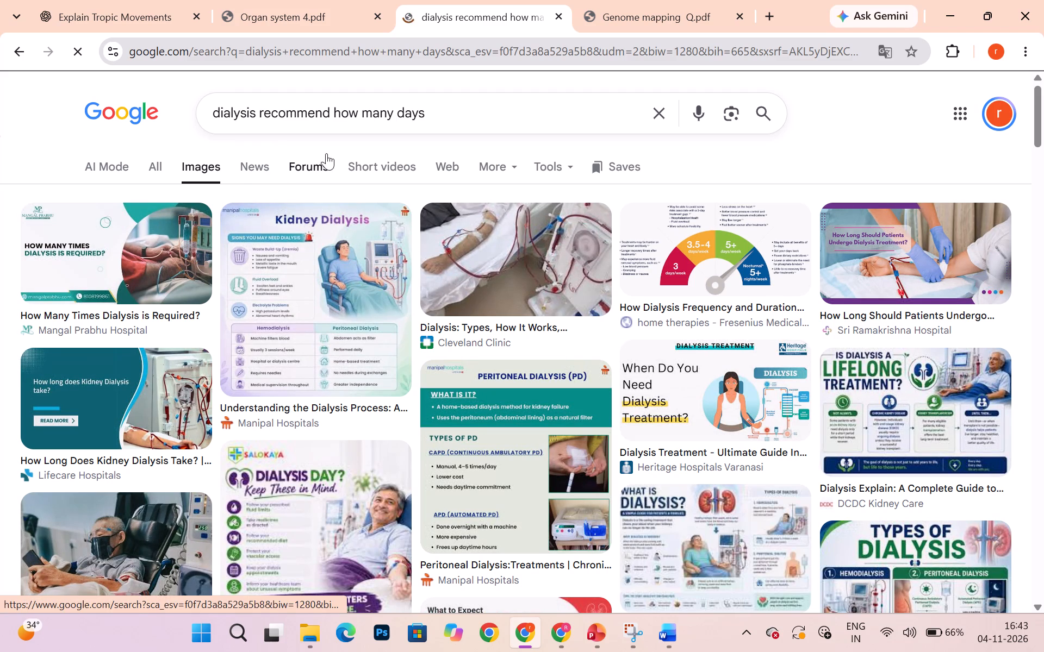
{"action": "left_click", "coordinate": [152, 163]}
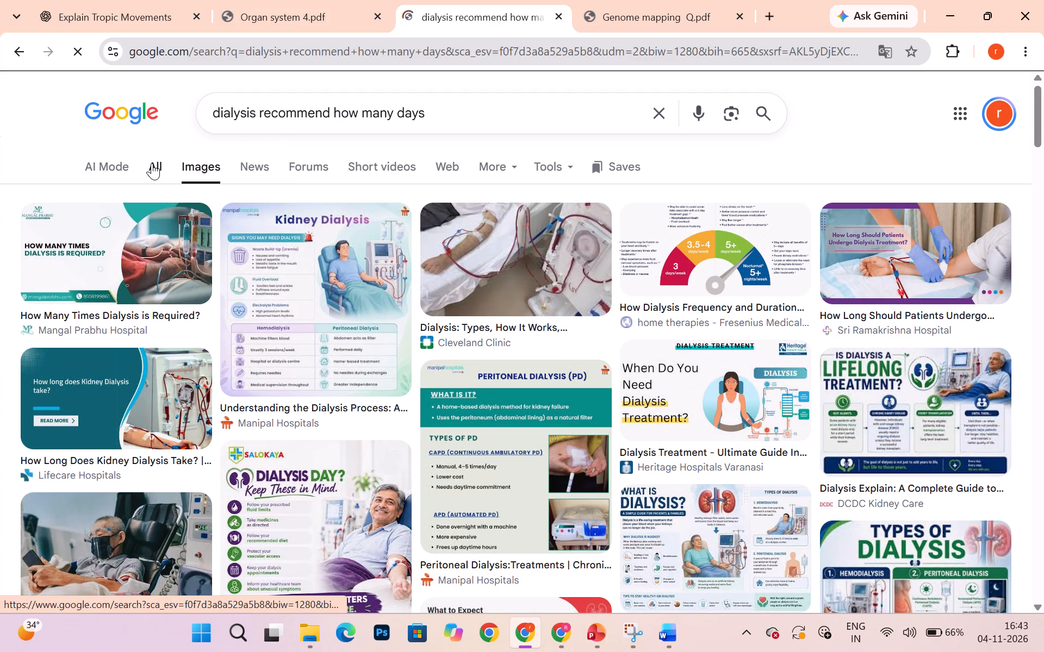
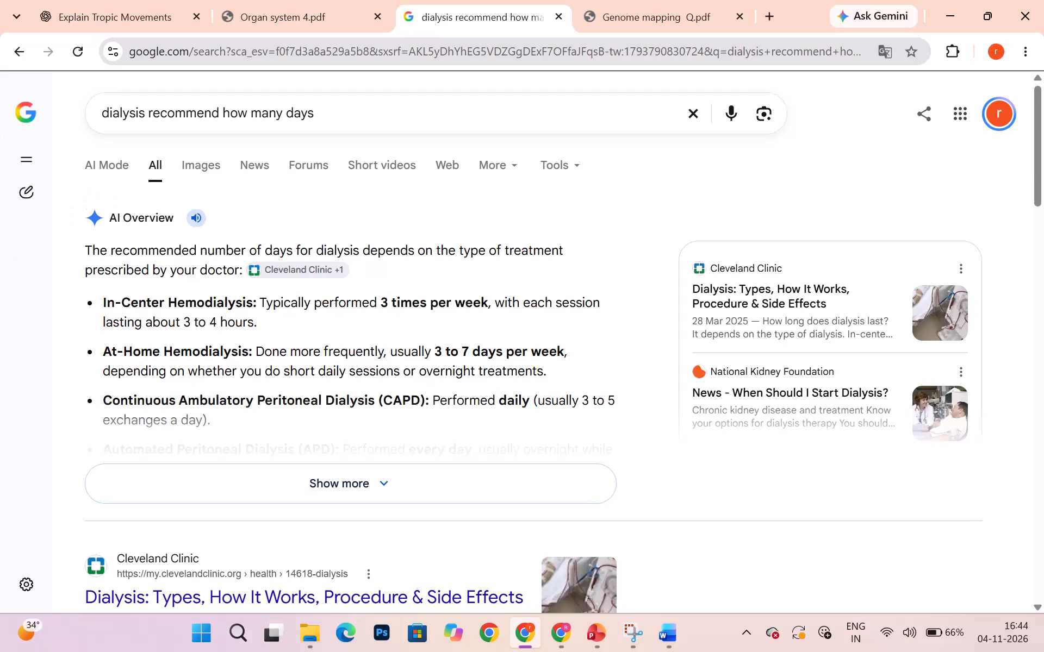
Expand the AI Overview on recommended dialysis days and read the frequency for each treatment type.
{"action": "scroll", "coordinate": [238, 328], "scroll_direction": "down", "scroll_amount": 1}
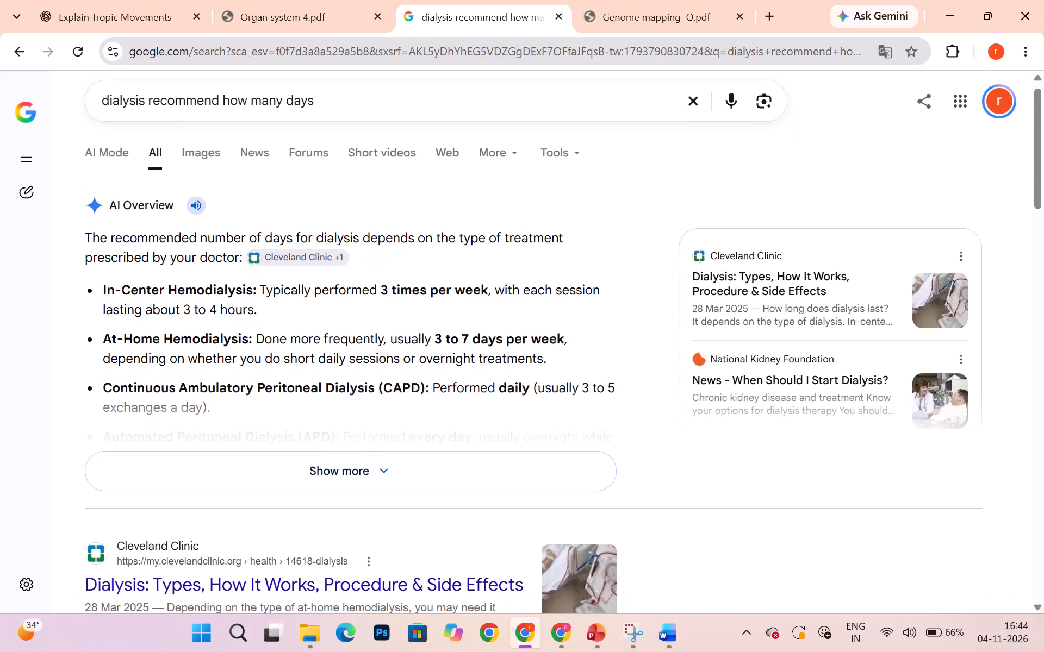
{"action": "scroll", "coordinate": [238, 328], "scroll_direction": "down", "scroll_amount": 1}
{"action": "scroll", "coordinate": [238, 328], "scroll_direction": "up", "scroll_amount": 3}
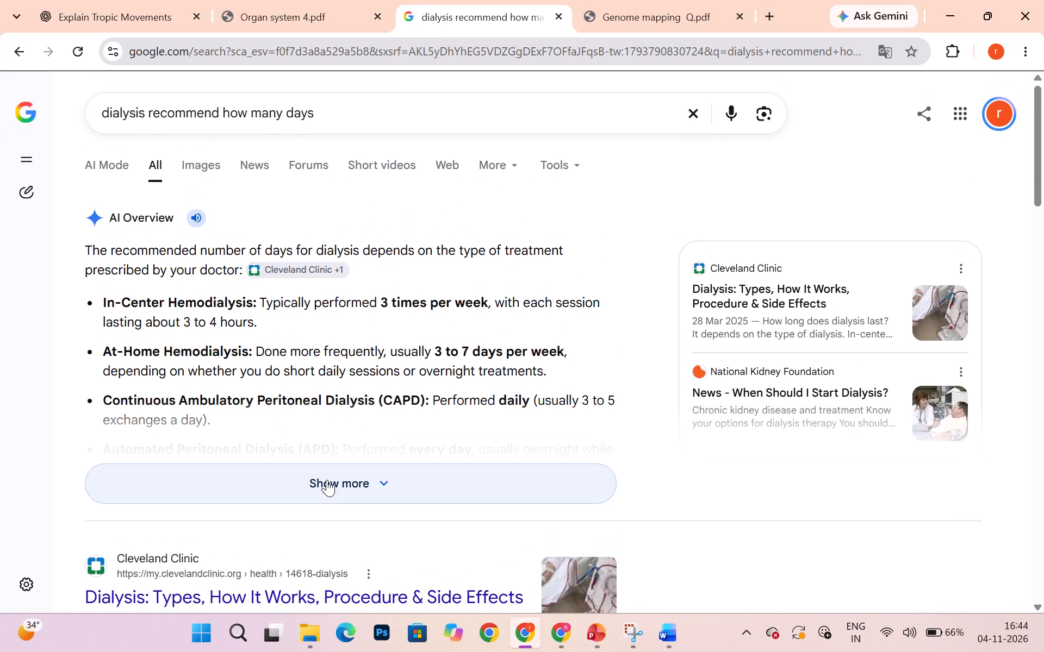
{"action": "left_click", "coordinate": [327, 480]}
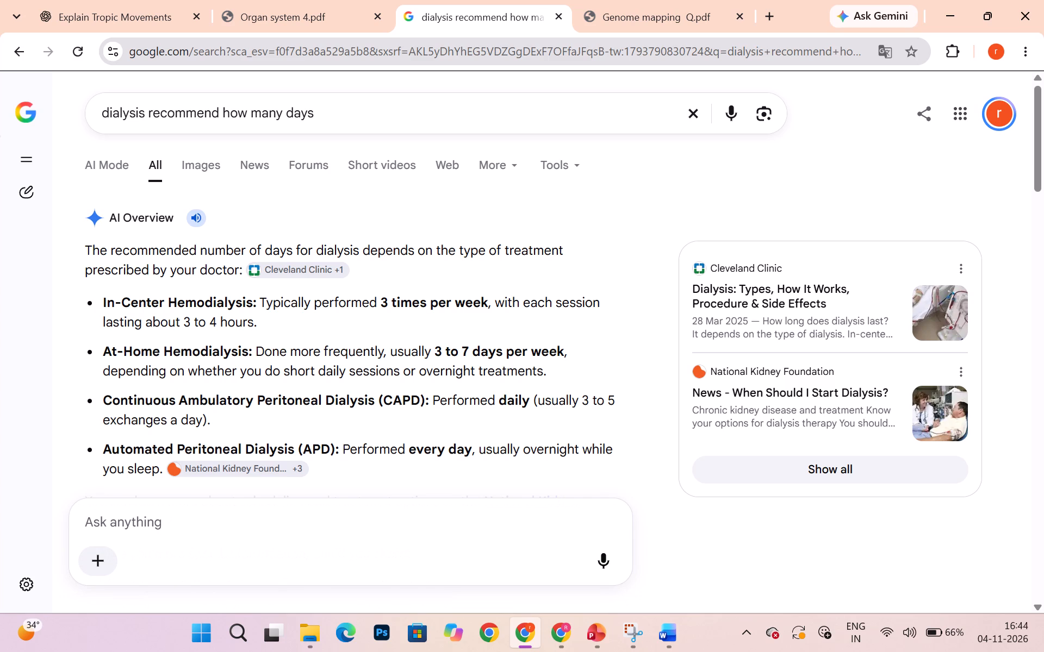
Switch to the life process presentation in PowerPoint and review slides 58 to 65, from dialysis to maintaining healthy kidneys.
{"action": "left_click", "coordinate": [116, 0]}
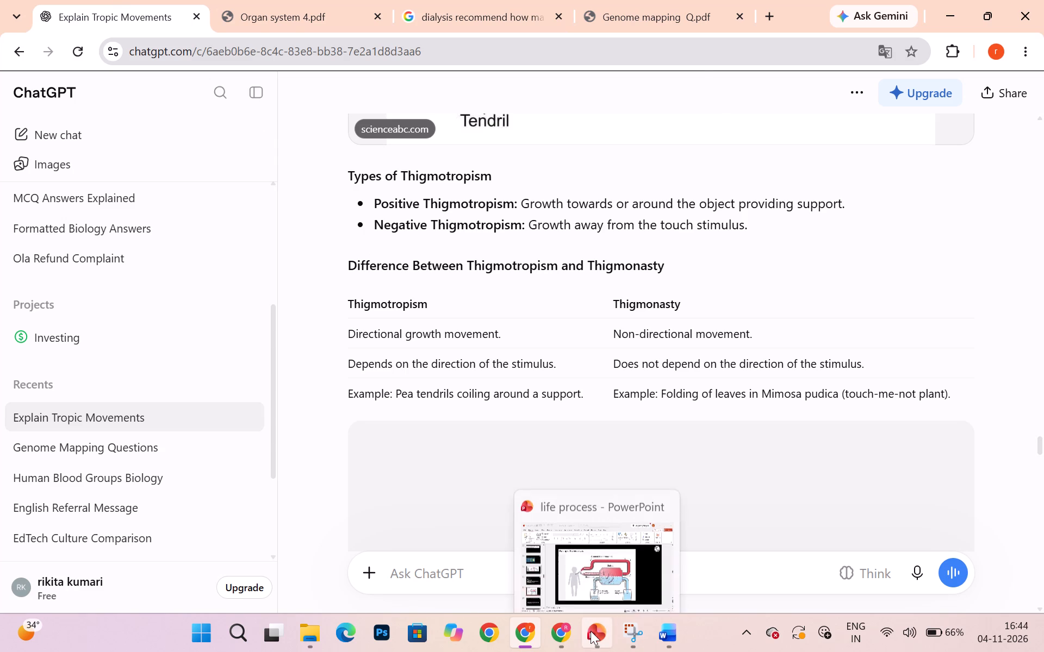
{"action": "left_click", "coordinate": [613, 563]}
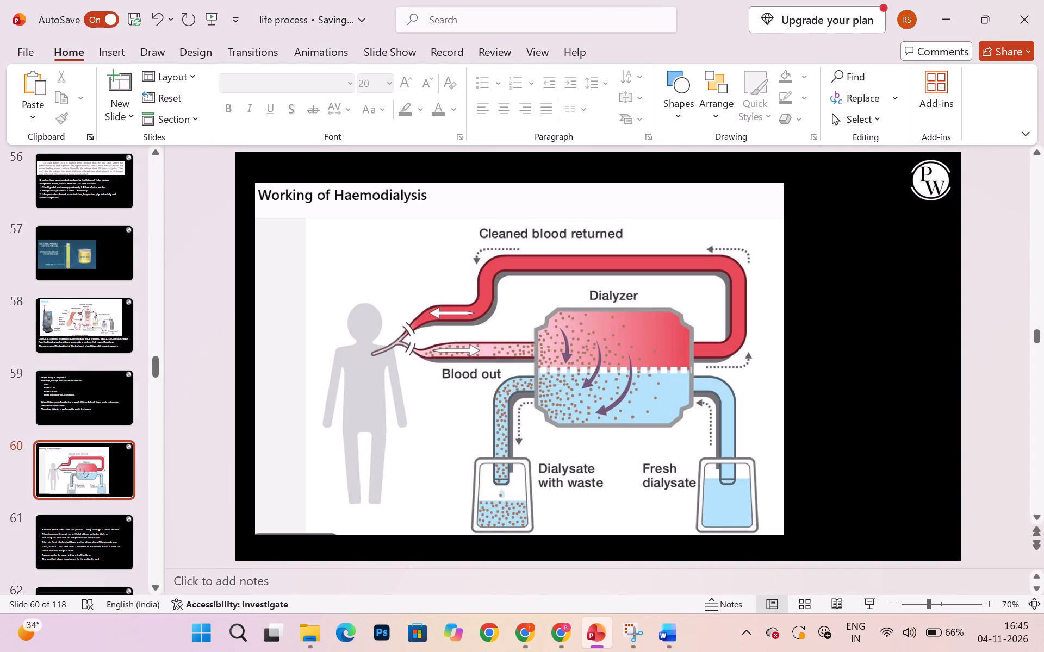
{"action": "left_click", "coordinate": [72, 306]}
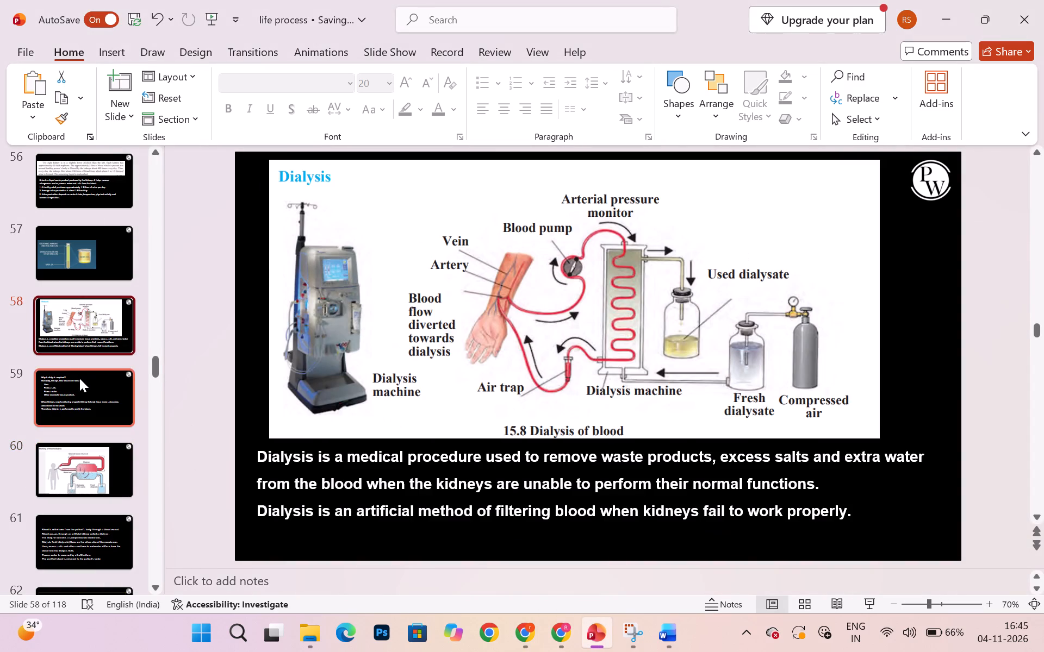
{"action": "left_click", "coordinate": [79, 378]}
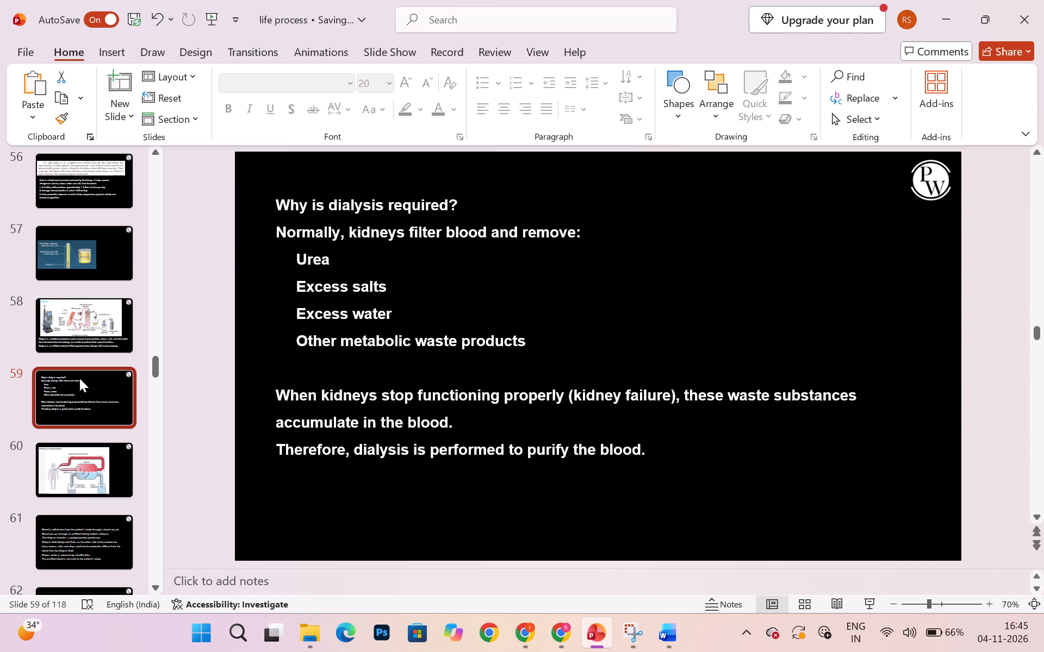
{"action": "key", "text": "Down"}
{"action": "key", "text": "Down"}
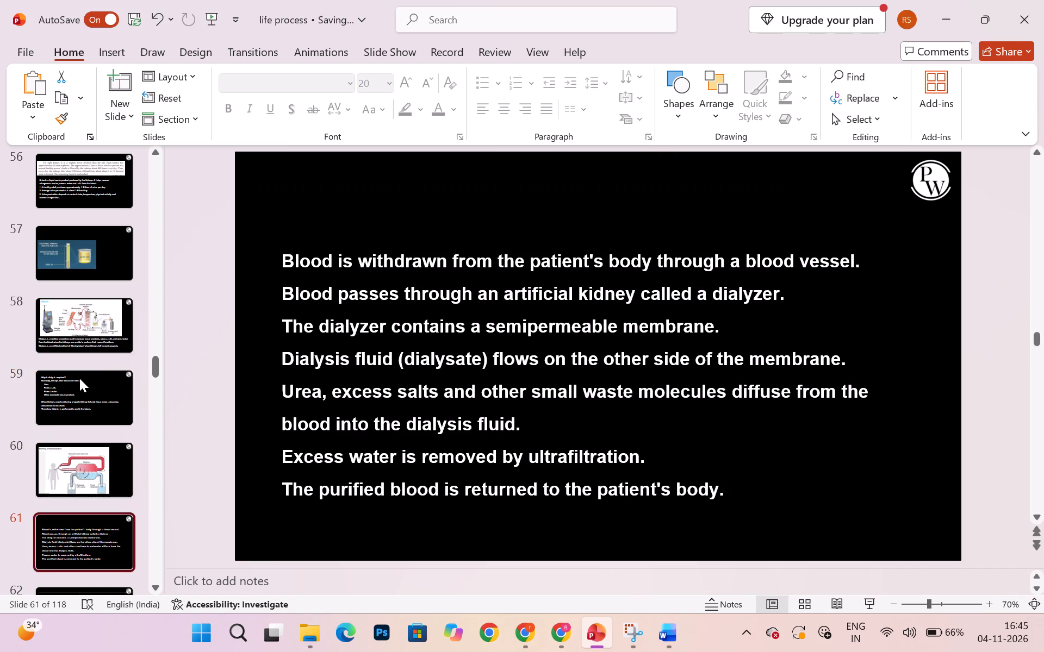
{"action": "key", "text": "Up"}
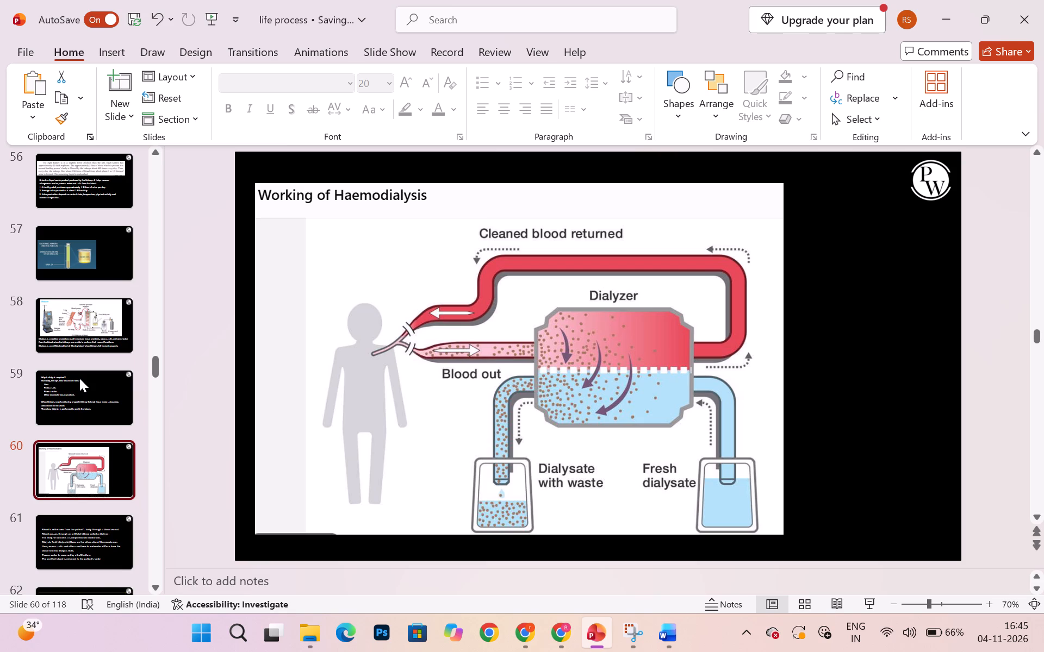
{"action": "key", "text": "Down"}
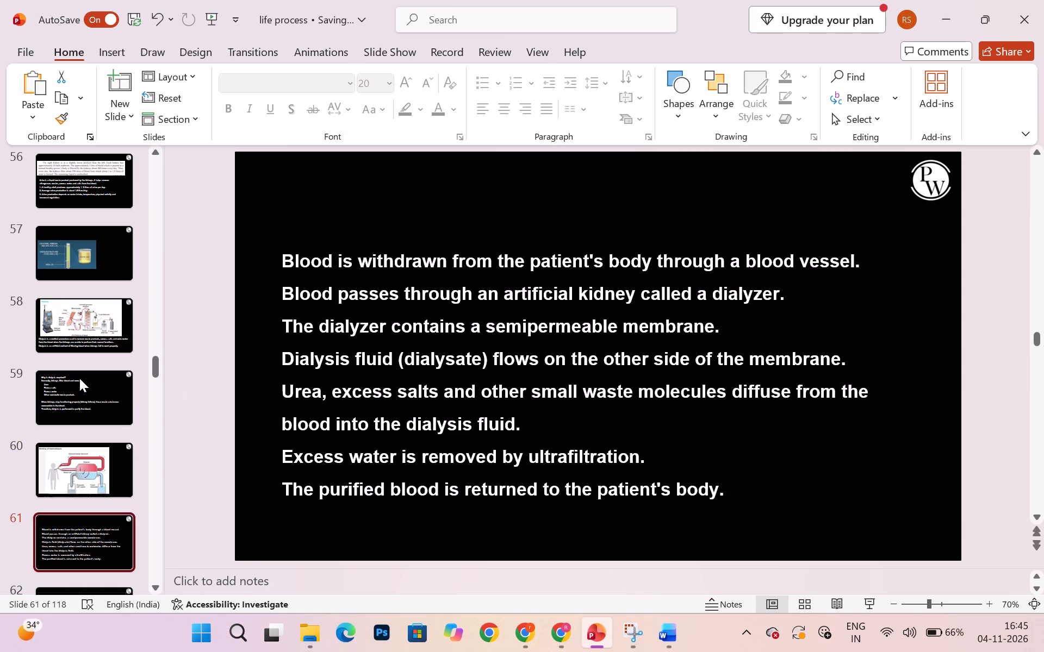
{"action": "key", "text": "Down"}
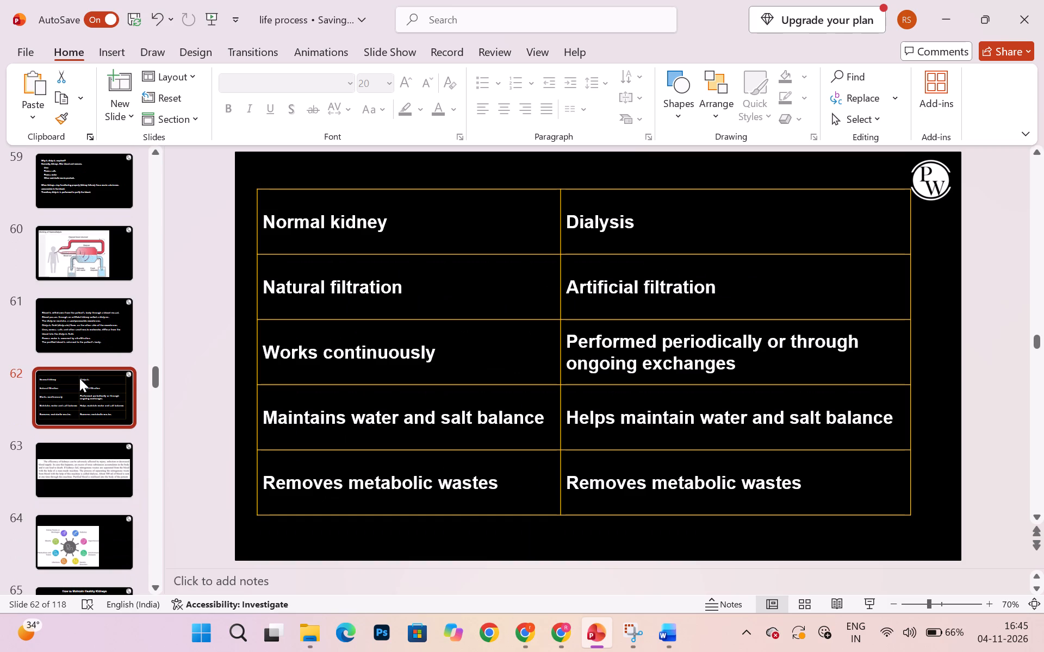
{"action": "key", "text": "Down"}
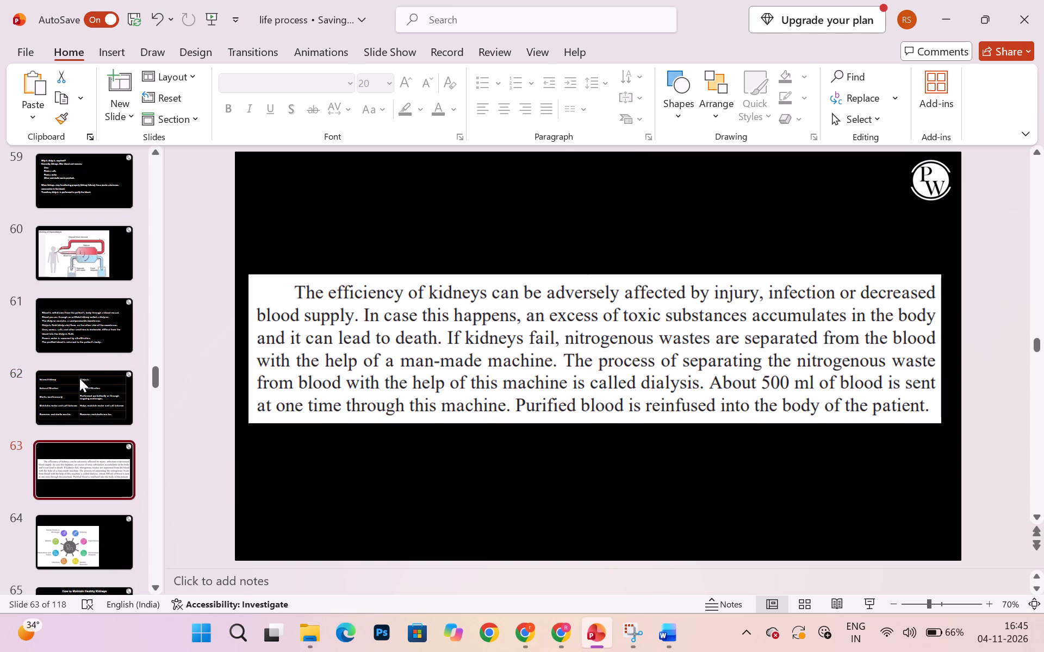
{"action": "key", "text": "Down"}
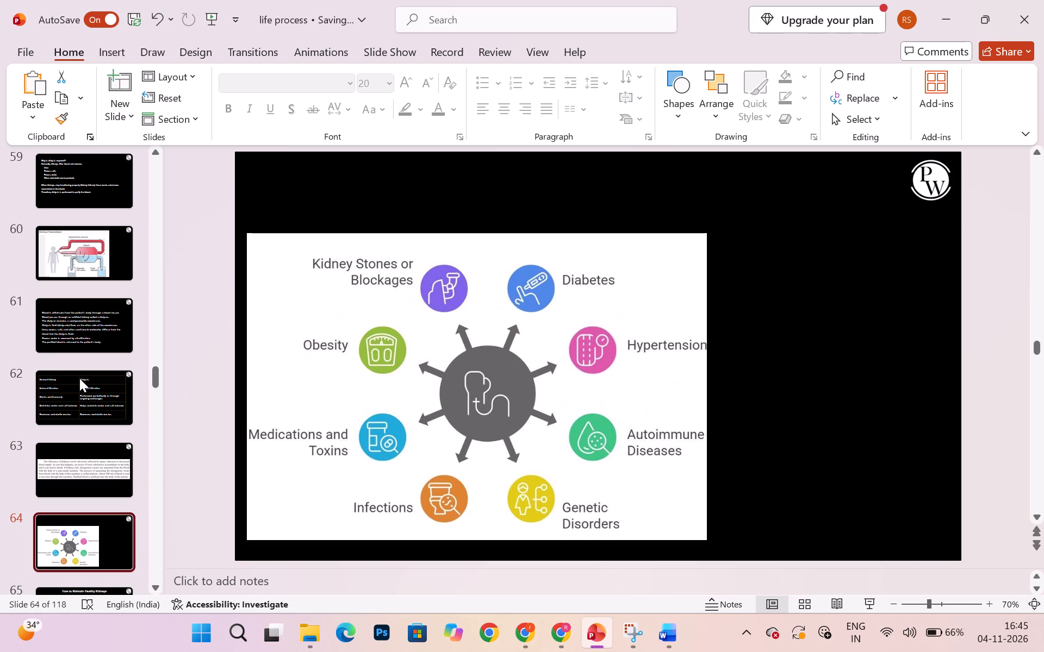
{"action": "key", "text": "Down"}
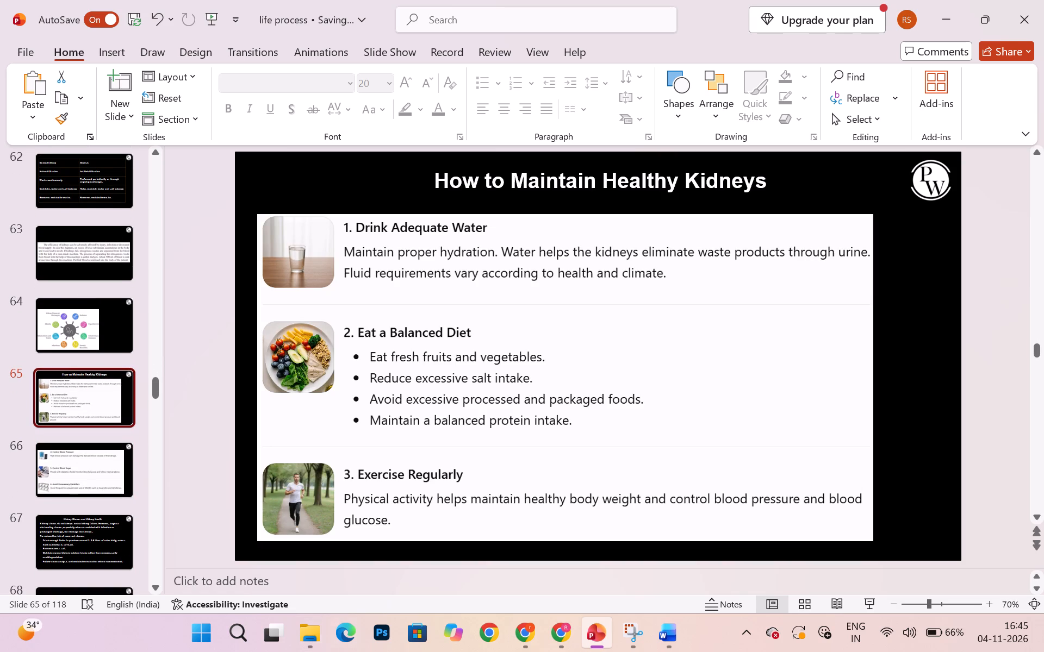
Switch to Chrome and replace the dialysis query with a Google search for "water consumption in day".
{"action": "left_click", "coordinate": [511, 625]}
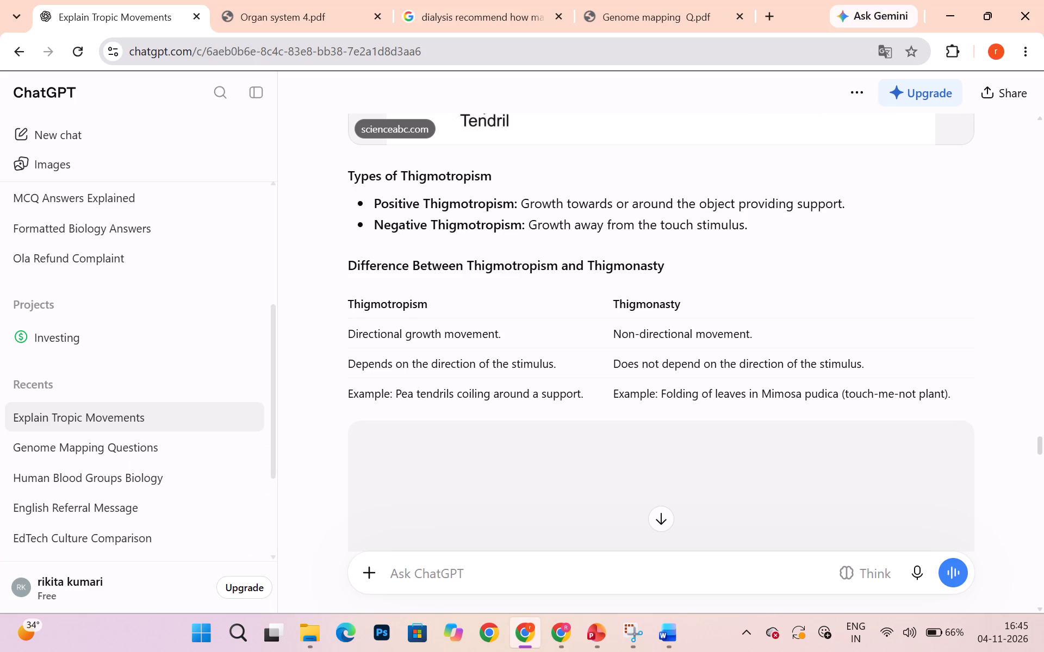
{"action": "left_click", "coordinate": [471, 0]}
{"action": "triple_click", "coordinate": [389, 104]}
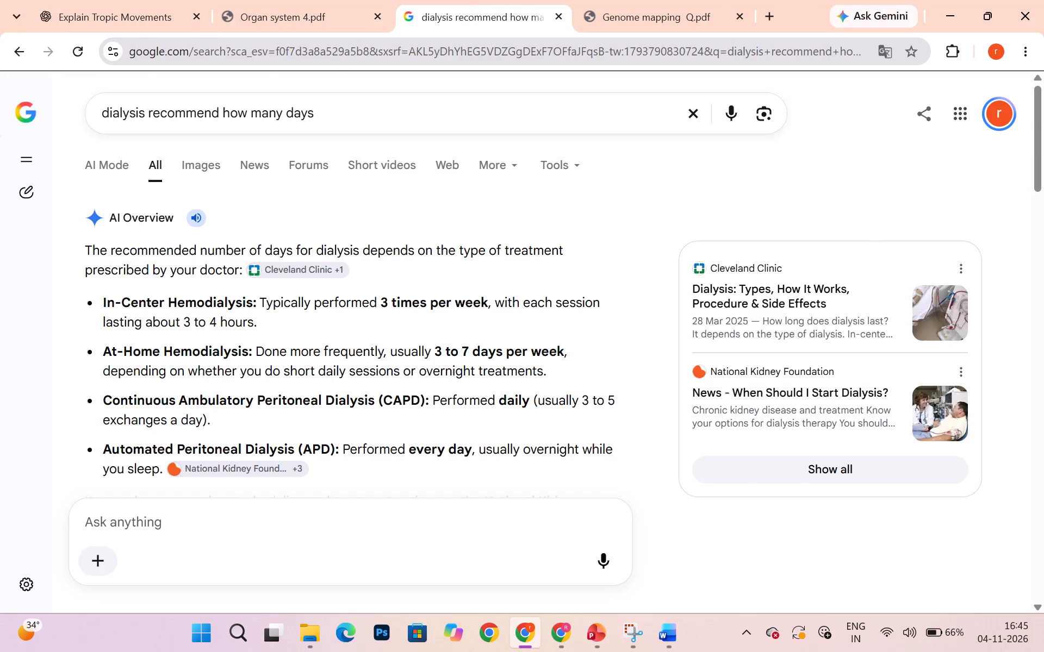
{"action": "triple_click", "coordinate": [389, 104]}
{"action": "key", "text": "BackSpace"}
{"action": "type", "text": "water consump"}
{"action": "type", "text": "tion in day"}
{"action": "key", "text": "Return"}
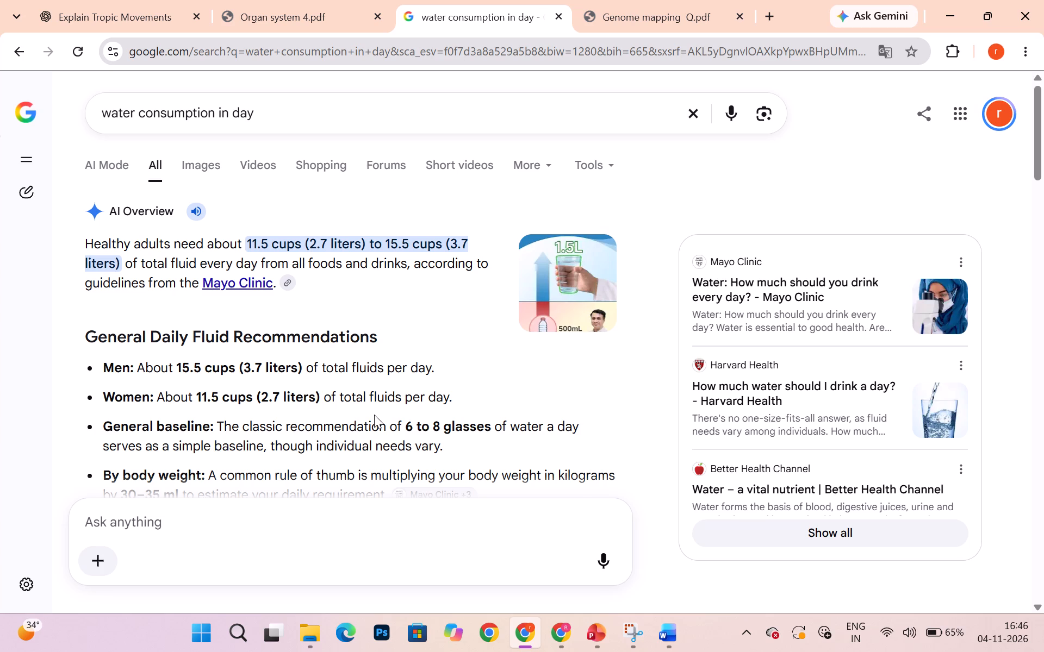
Return to the PowerPoint presentation and look over slides 66 and 67, going back to slide 66 on blood pressure, sugar and painkillers.
{"action": "left_click", "coordinate": [601, 631]}
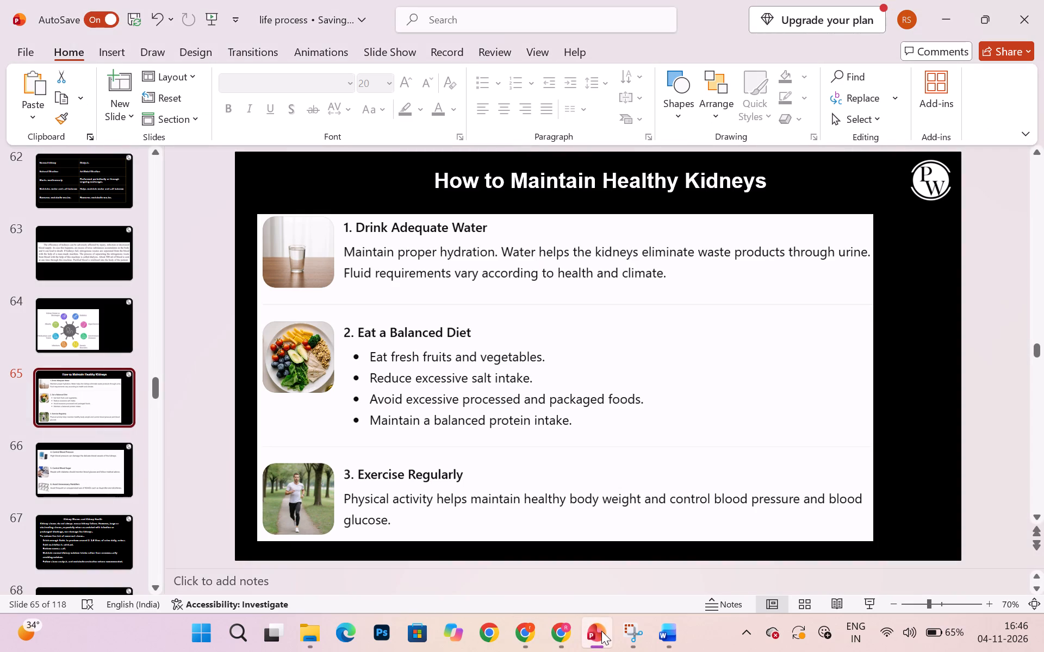
{"action": "key", "text": "Down"}
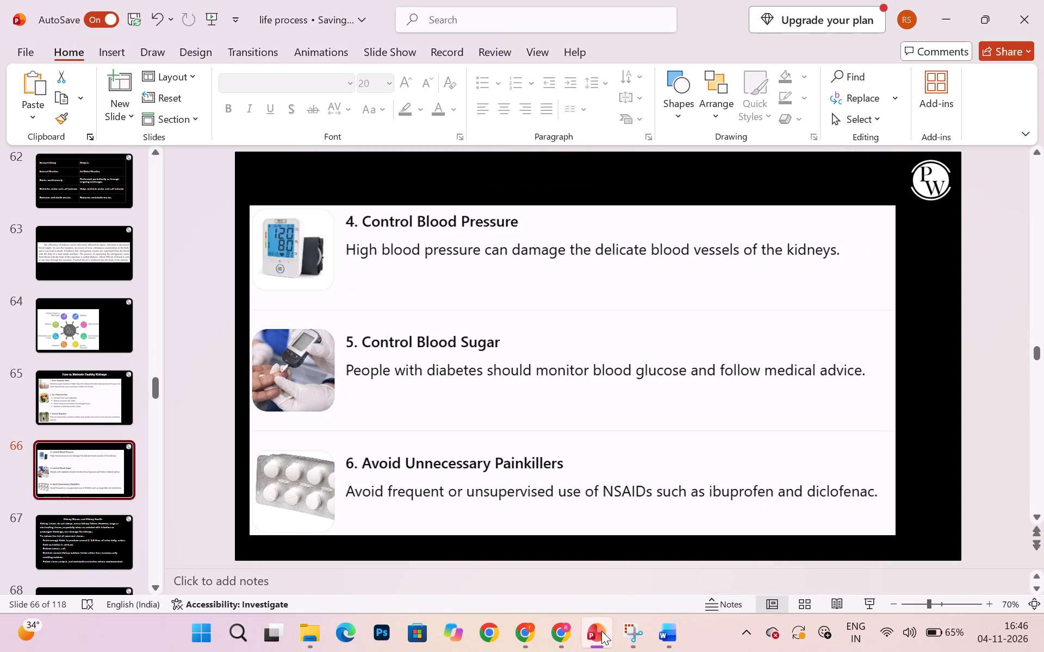
{"action": "key", "text": "Down"}
{"action": "key", "text": "Up"}
Switch to Chrome and search Google for "NSAID?".
{"action": "left_click", "coordinate": [526, 628]}
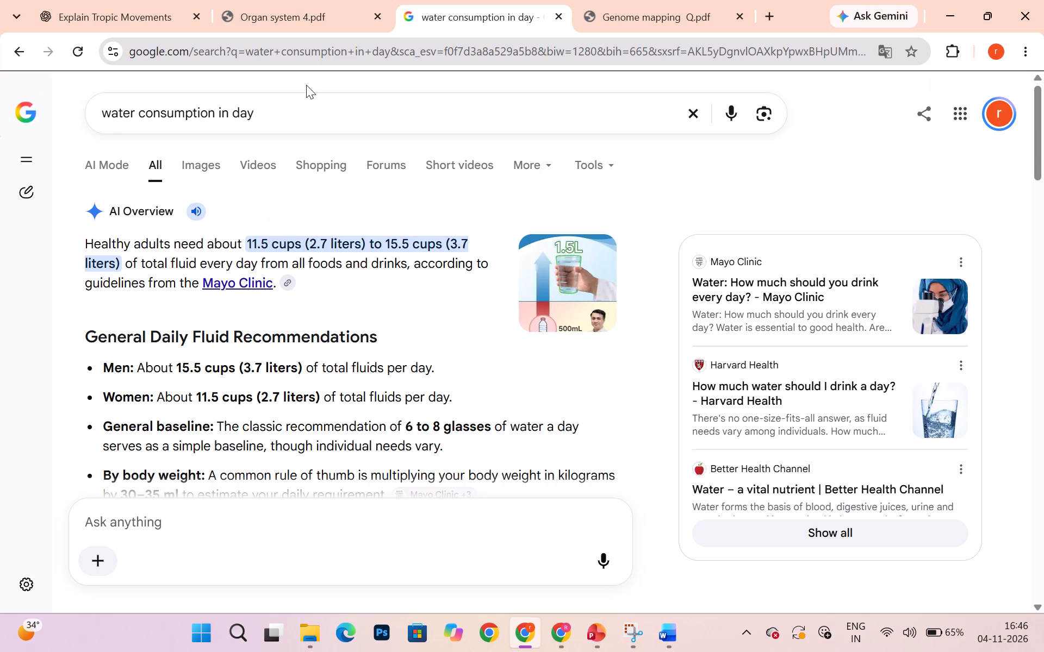
{"action": "triple_click", "coordinate": [284, 118]}
{"action": "double_click", "coordinate": [284, 118]}
{"action": "key", "text": "BackSpace"}
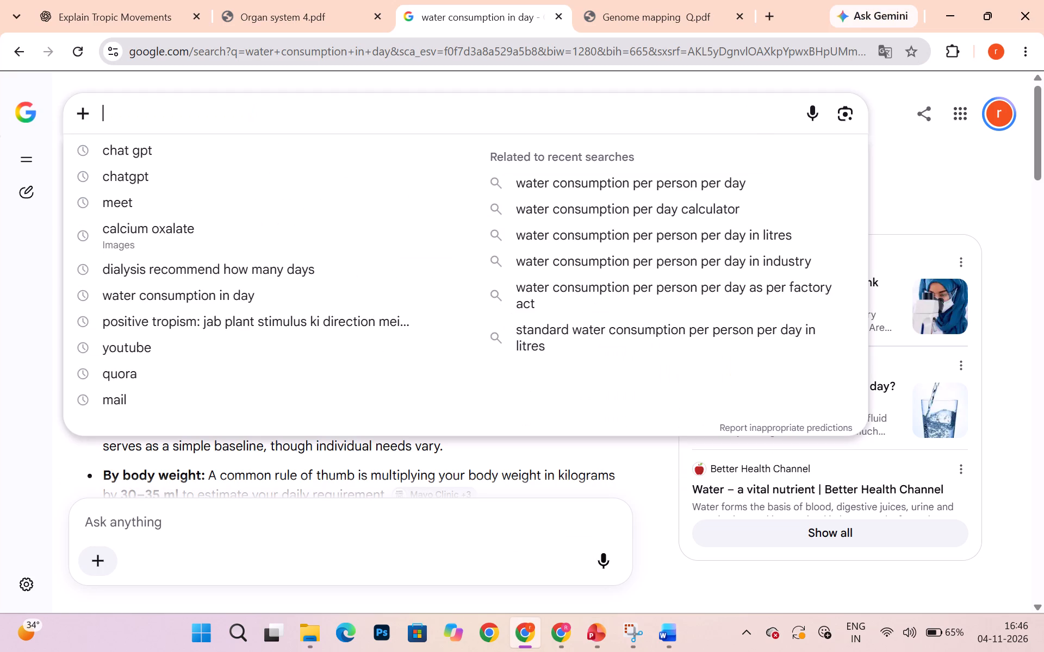
{"action": "type", "text": "NSAID?"}
{"action": "key", "text": "Return"}
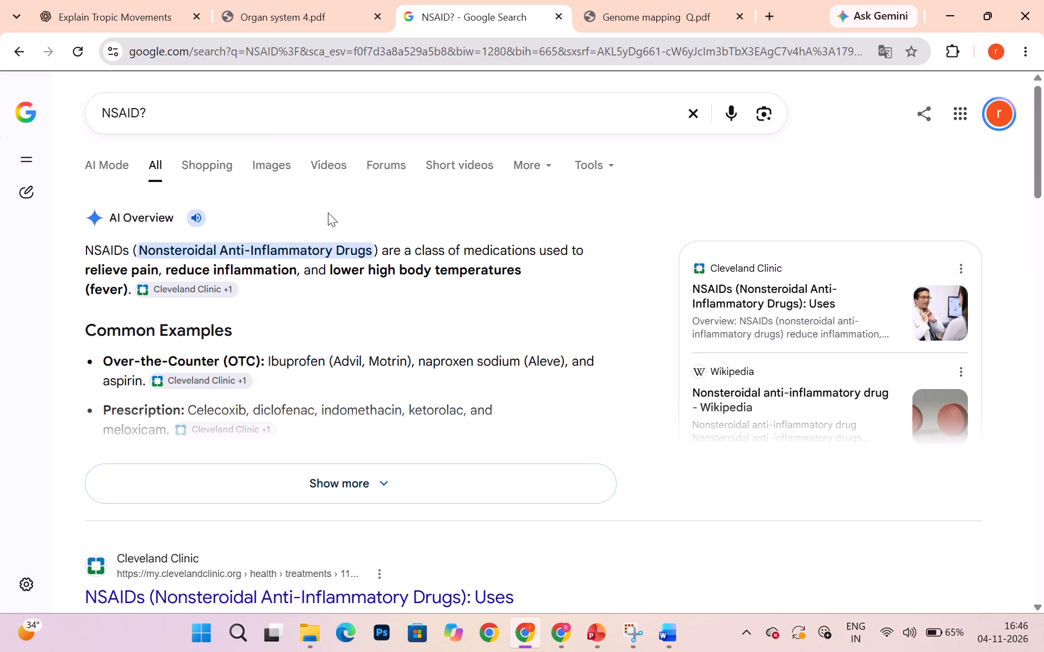
Copy "Nonsteroidal Anti-Inflammatory Drugs" from the AI Overview onto PowerPoint slide 66 and place it just beneath the NSAIDs line.
{"action": "left_click_drag", "start_coordinate": [137, 255], "coordinate": [373, 257]}
{"action": "key", "text": "ctrl+c"}
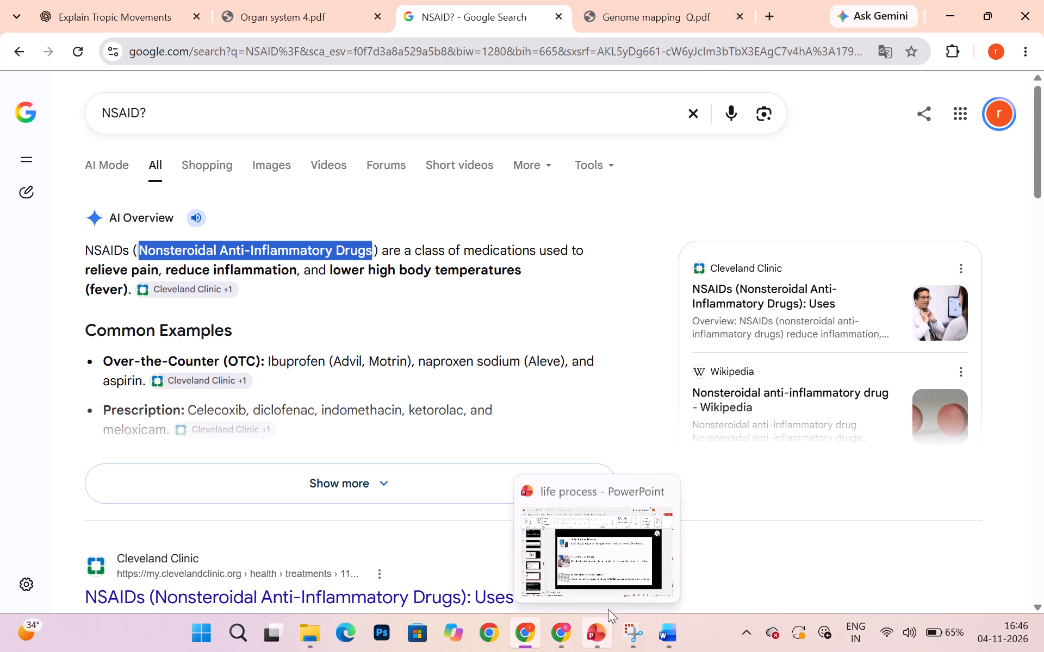
{"action": "left_click", "coordinate": [624, 567]}
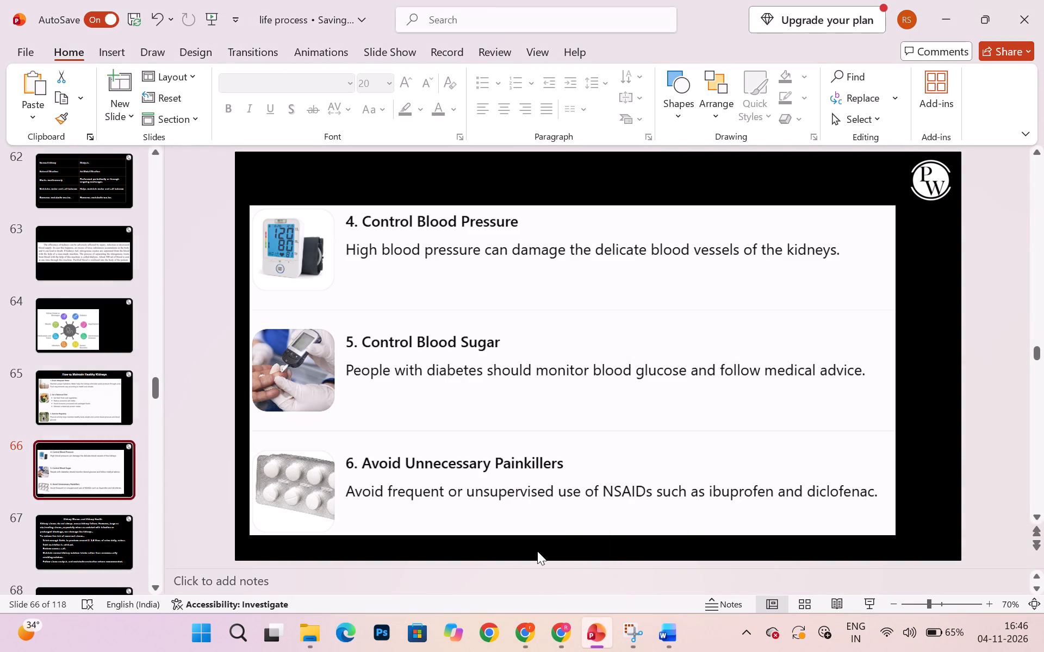
{"action": "left_click", "coordinate": [529, 519]}
{"action": "key", "text": "ctrl+v"}
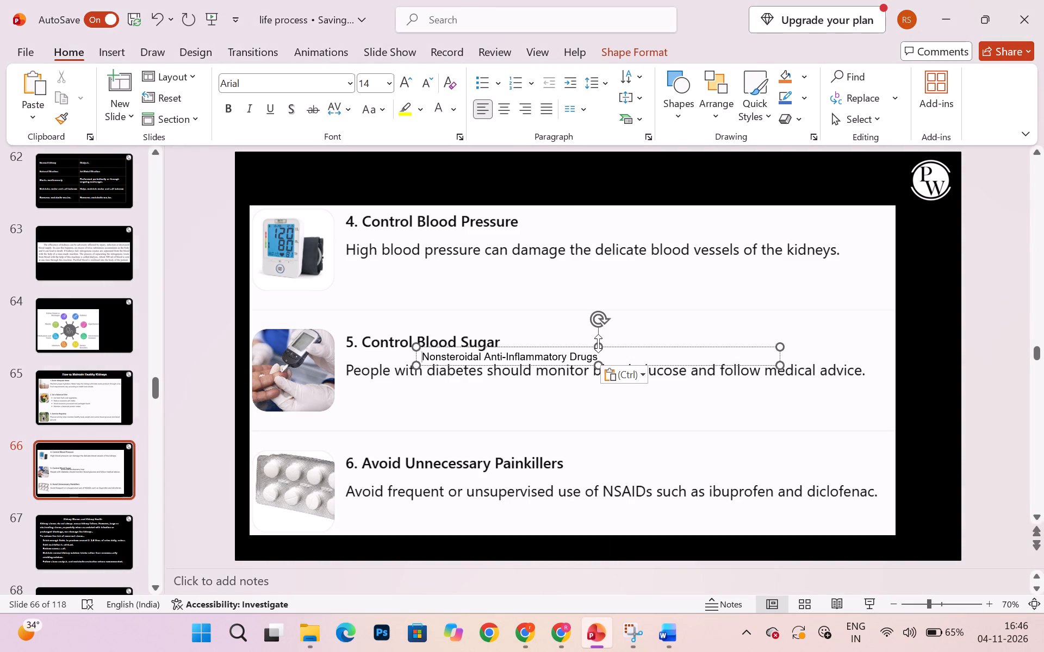
{"action": "left_click_drag", "start_coordinate": [610, 346], "coordinate": [530, 513]}
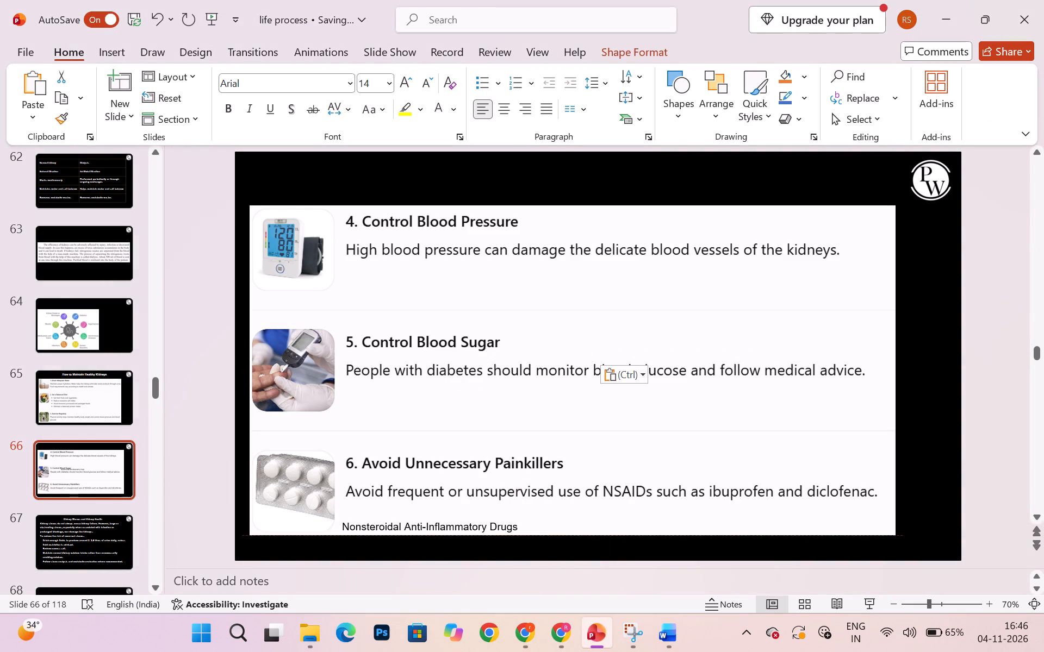
{"action": "left_click_drag", "start_coordinate": [530, 513], "coordinate": [536, 497]}
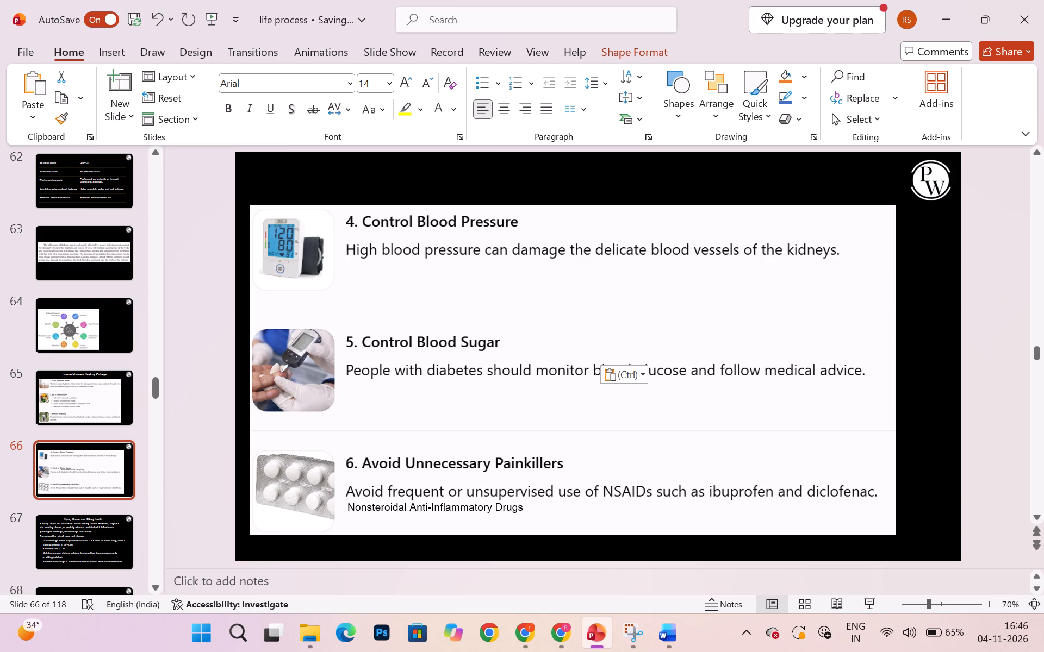
{"action": "left_click_drag", "start_coordinate": [536, 497], "coordinate": [534, 502]}
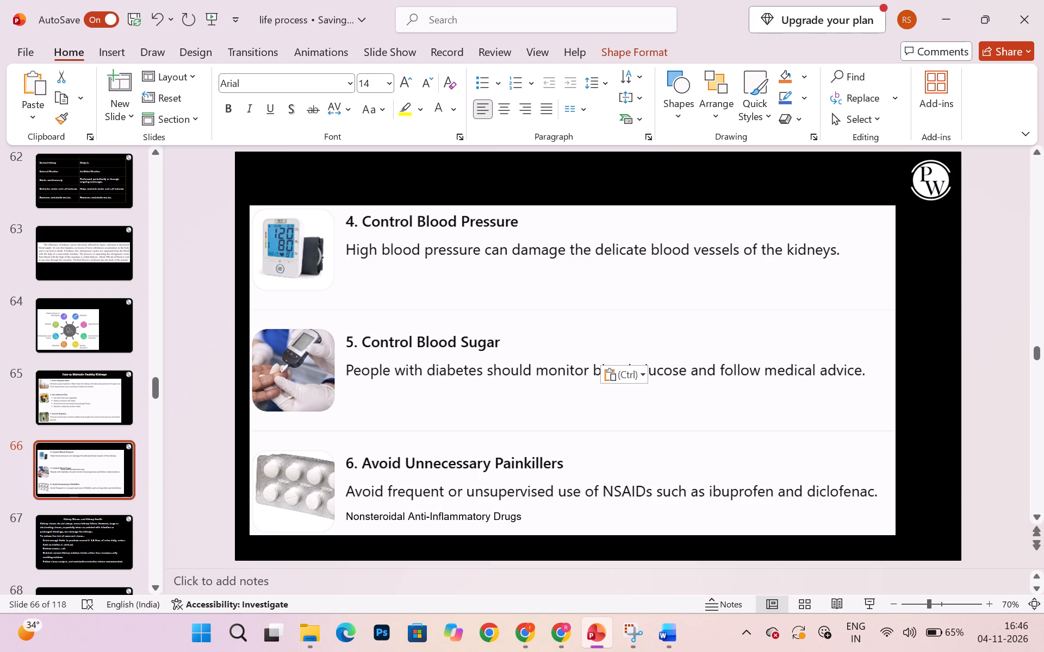
{"action": "left_click_drag", "start_coordinate": [534, 502], "coordinate": [537, 504]}
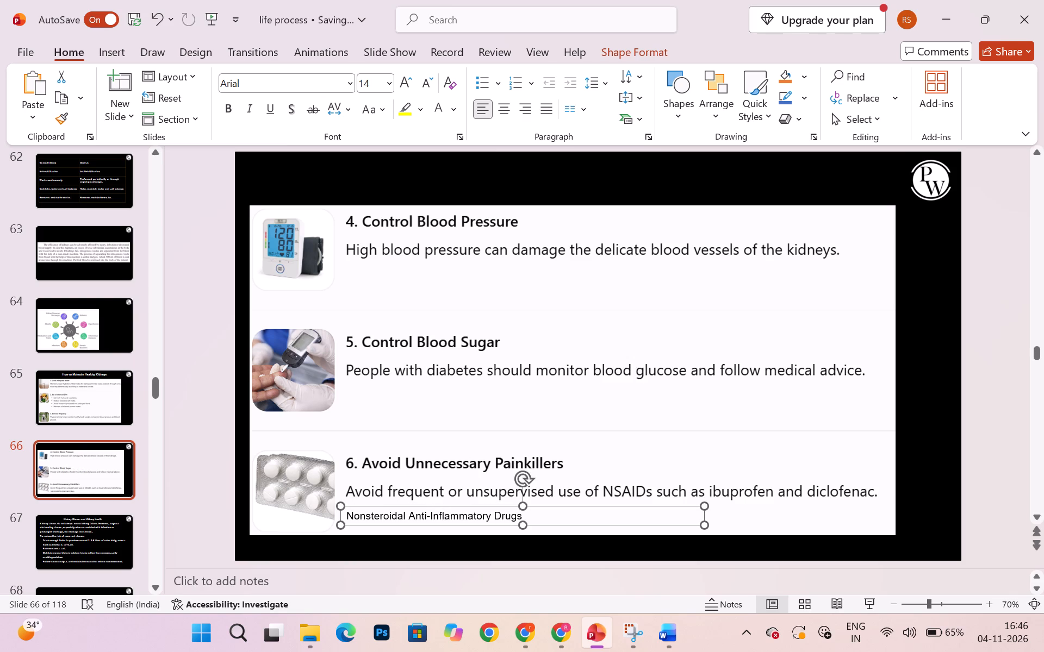
{"action": "left_click", "coordinate": [592, 430]}
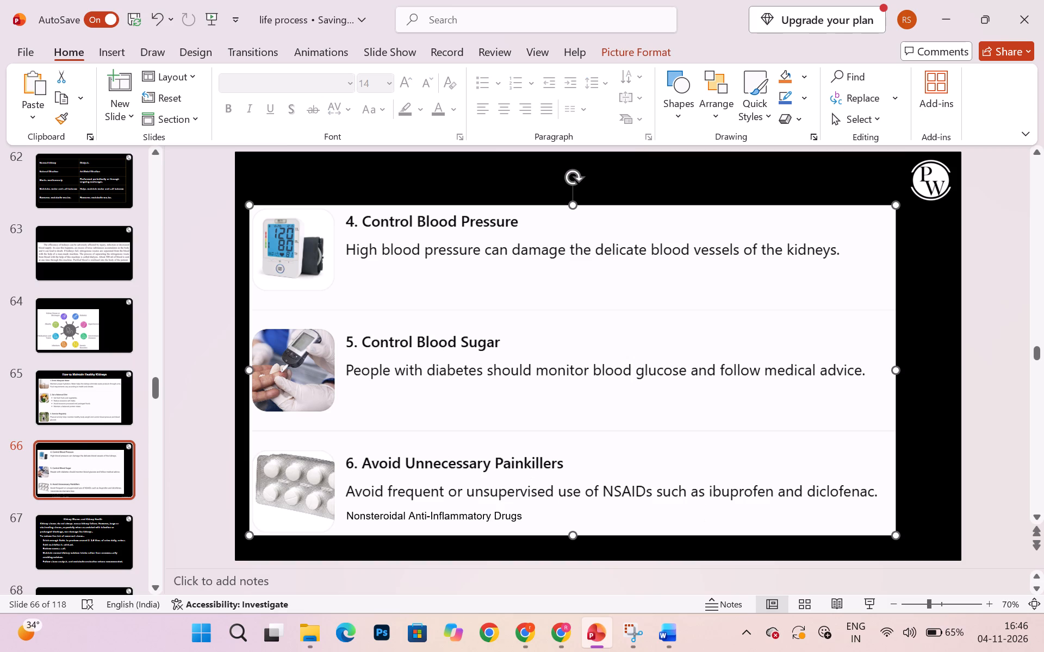
{"action": "left_click", "coordinate": [991, 268]}
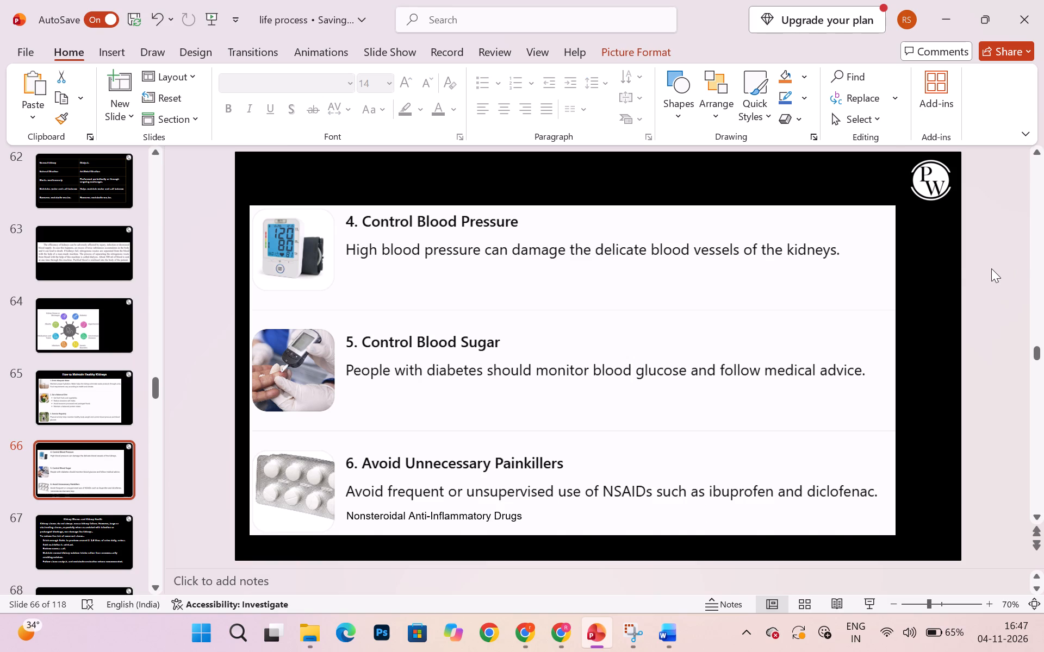
Review slides 67 to 73, covering kidney stones, medicines, urination control and chewing coordination.
{"action": "key", "text": "Down"}
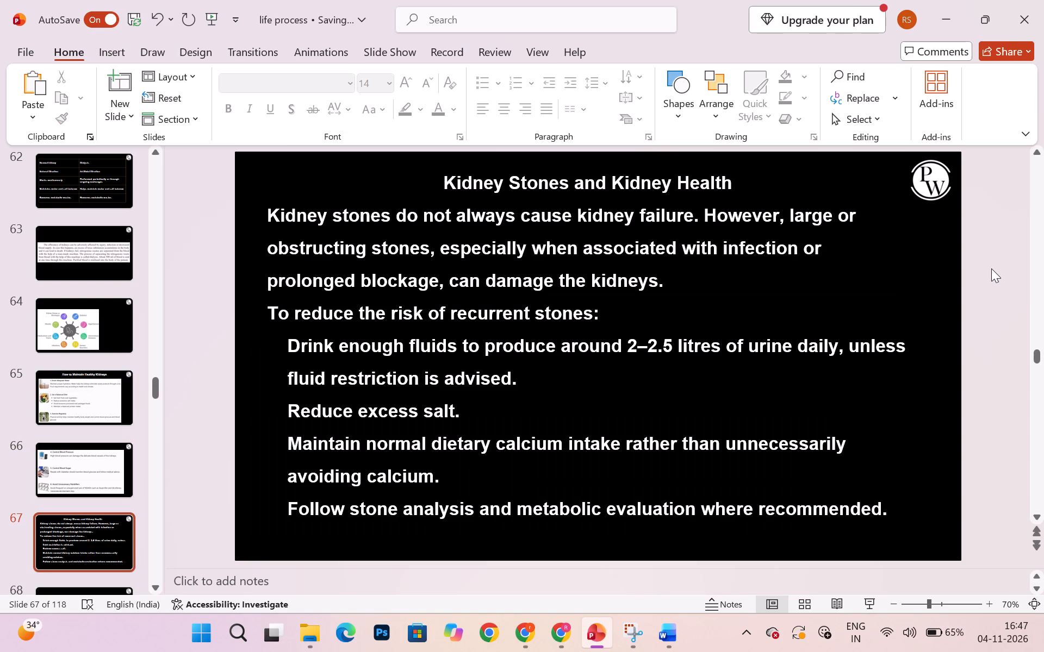
{"action": "key", "text": "Down"}
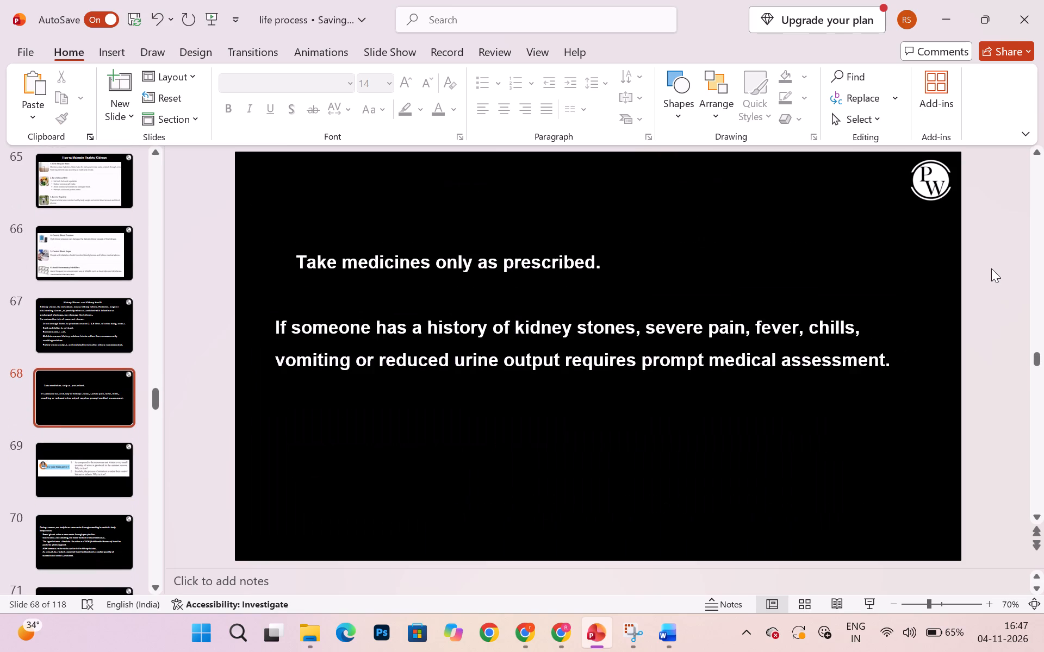
{"action": "key", "text": "Down"}
{"action": "key", "text": "Down"}
{"action": "key", "text": "Down"}
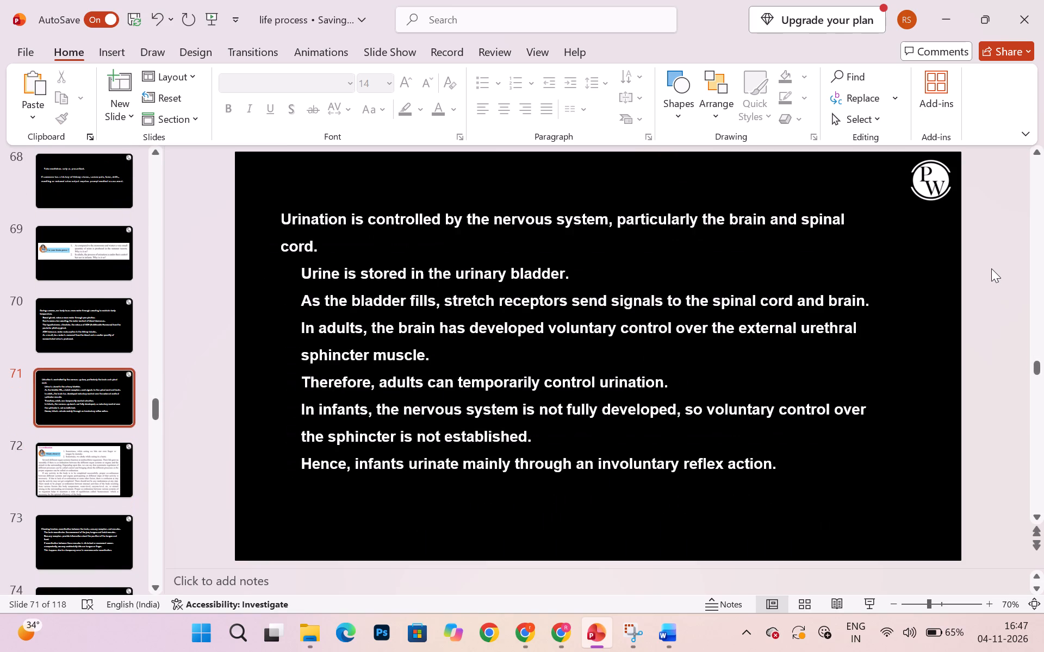
{"action": "key", "text": "Up"}
{"action": "key", "text": "Down"}
{"action": "key", "text": "Down"}
{"action": "key", "text": "Down"}
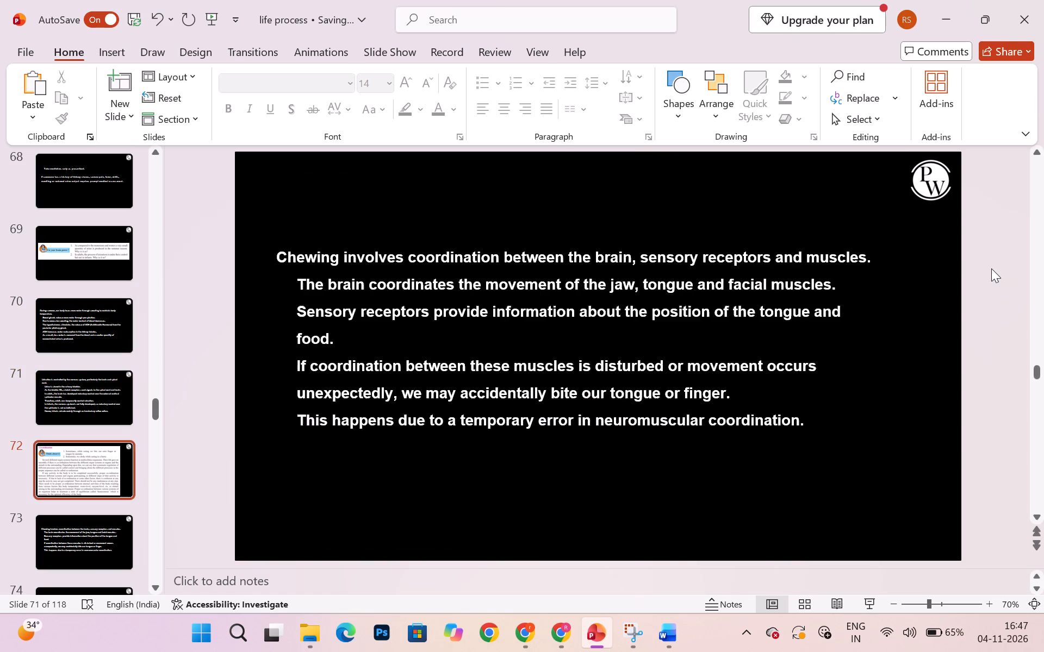
Skim the remaining slides on plant movements and the nervous system through to the closing slide 118.
{"action": "key", "text": "Down"}
{"action": "key", "text": "Down"}
{"action": "key", "text": "Down"}
{"action": "key", "text": "Down"}
{"action": "key", "text": "Down"}
{"action": "key", "text": "Down"}
{"action": "key", "text": "Down"}
{"action": "key", "text": "Down"}
{"action": "key", "text": "Down"}
{"action": "key", "text": "Down"}
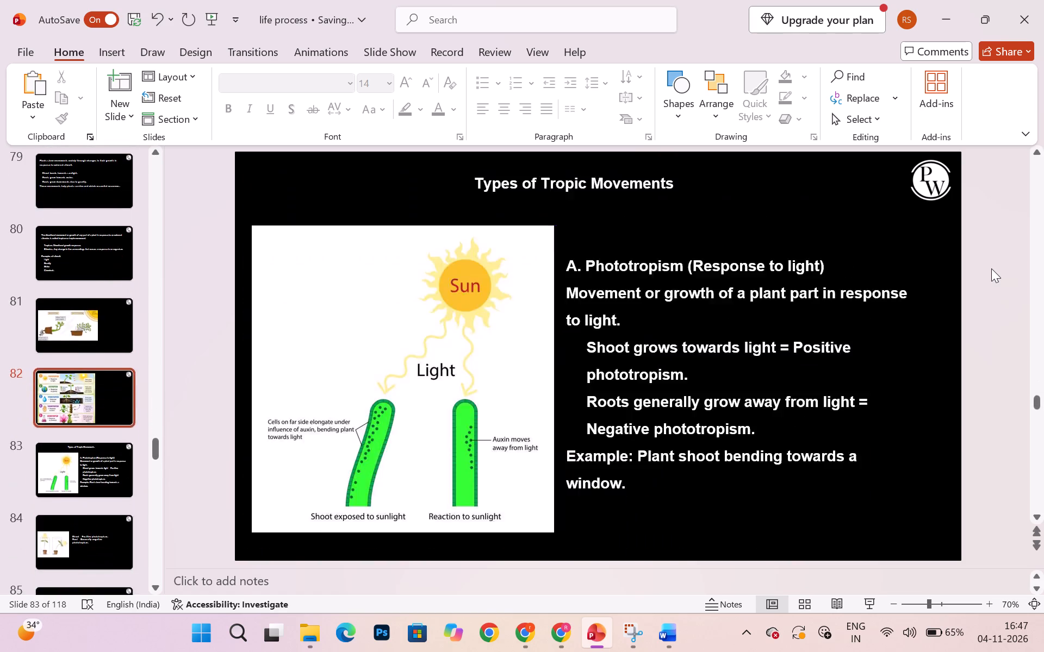
{"action": "key", "text": "Down"}
{"action": "key", "text": "Down"}
{"action": "key", "text": "Down"}
{"action": "key", "text": "Down"}
{"action": "key", "text": "Down"}
{"action": "key", "text": "Down"}
{"action": "key", "text": "Down"}
{"action": "key", "text": "Down"}
{"action": "key", "text": "Down"}
{"action": "key", "text": "Down"}
{"action": "key", "text": "Down"}
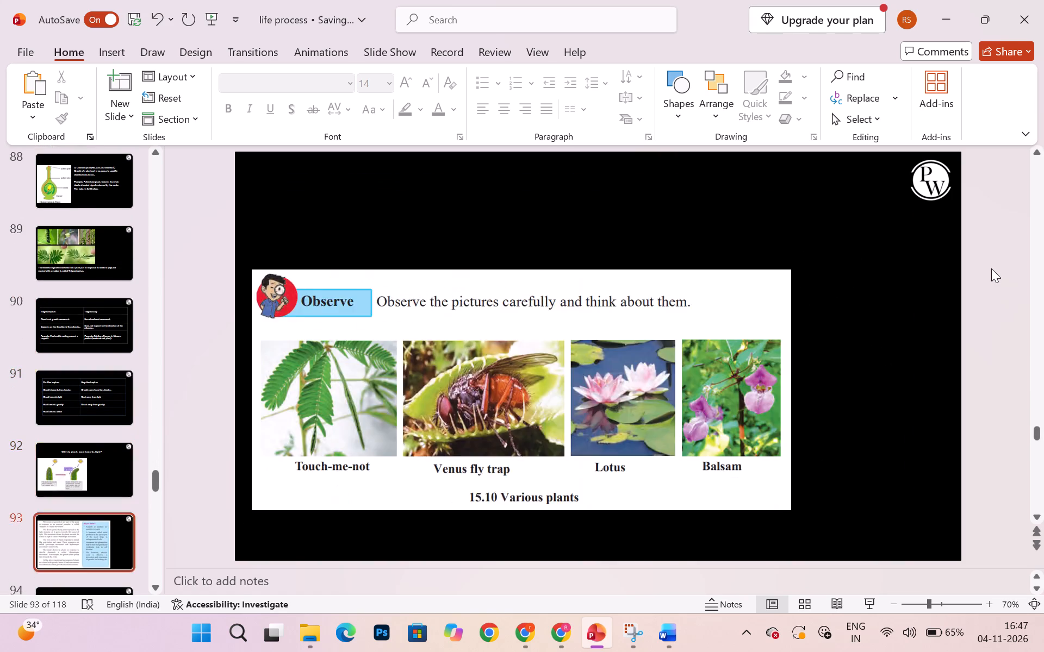
{"action": "key", "text": "Down"}
{"action": "key", "text": "Down"}
{"action": "key", "text": "Down"}
{"action": "key", "text": "Down"}
{"action": "key", "text": "Down"}
{"action": "key", "text": "Down"}
{"action": "key", "text": "Down"}
{"action": "key", "text": "Down"}
{"action": "key", "text": "Down"}
{"action": "key", "text": "Down"}
{"action": "key", "text": "Down"}
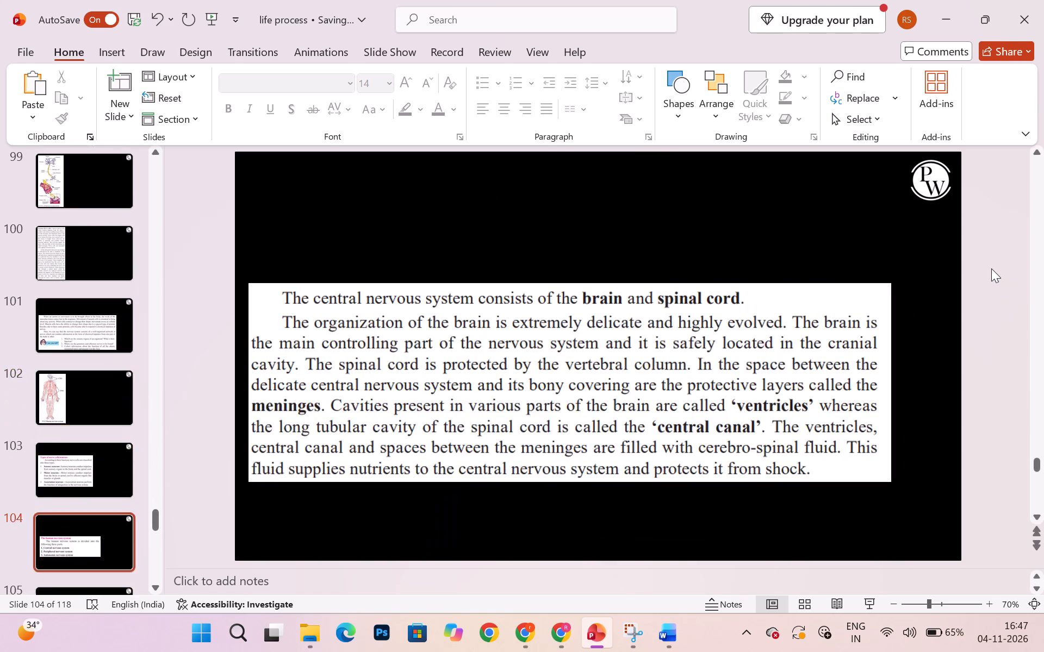
{"action": "key", "text": "Down"}
{"action": "key", "text": "Down"}
{"action": "key", "text": "Down"}
{"action": "key", "text": "Down"}
{"action": "key", "text": "Down"}
{"action": "key", "text": "Down"}
{"action": "key", "text": "Down"}
{"action": "key", "text": "Down"}
{"action": "key", "text": "Down"}
{"action": "key", "text": "Down"}
{"action": "key", "text": "Down"}
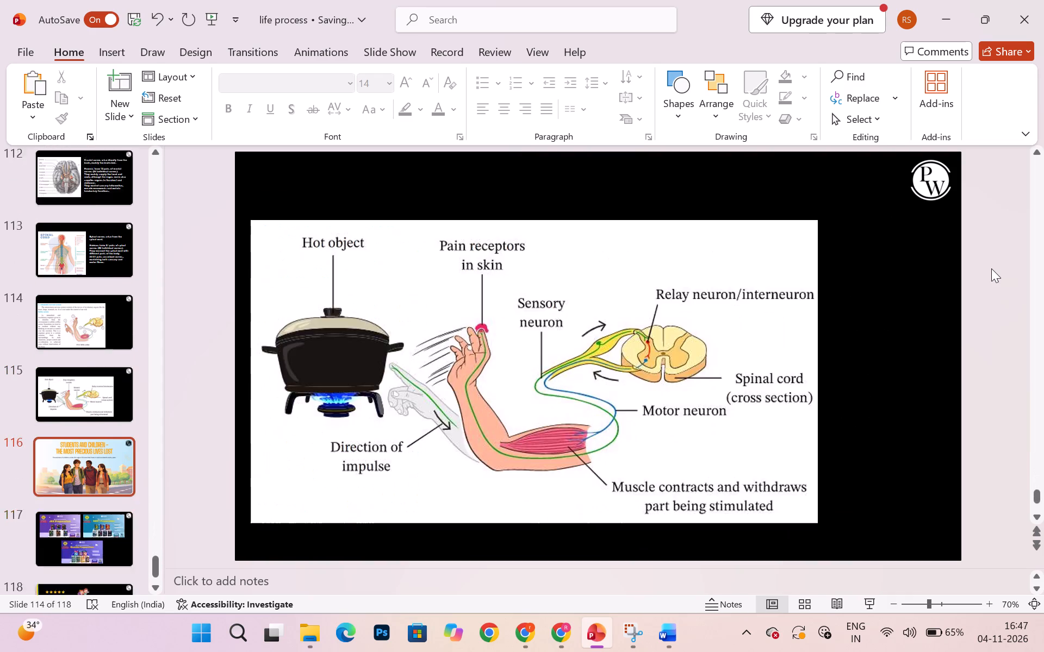
{"action": "key", "text": "Down"}
{"action": "key", "text": "Down"}
{"action": "key", "text": "Down"}
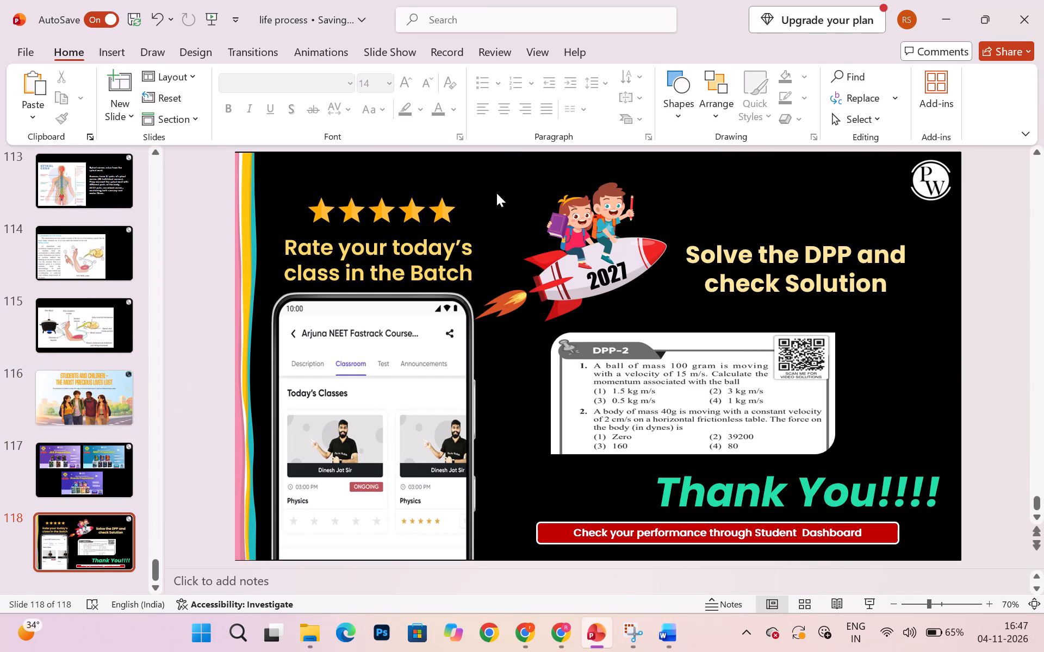
{"action": "scroll", "coordinate": [108, 330], "scroll_direction": "up", "scroll_amount": 17}
{"action": "scroll", "coordinate": [108, 330], "scroll_direction": "up", "scroll_amount": 4}
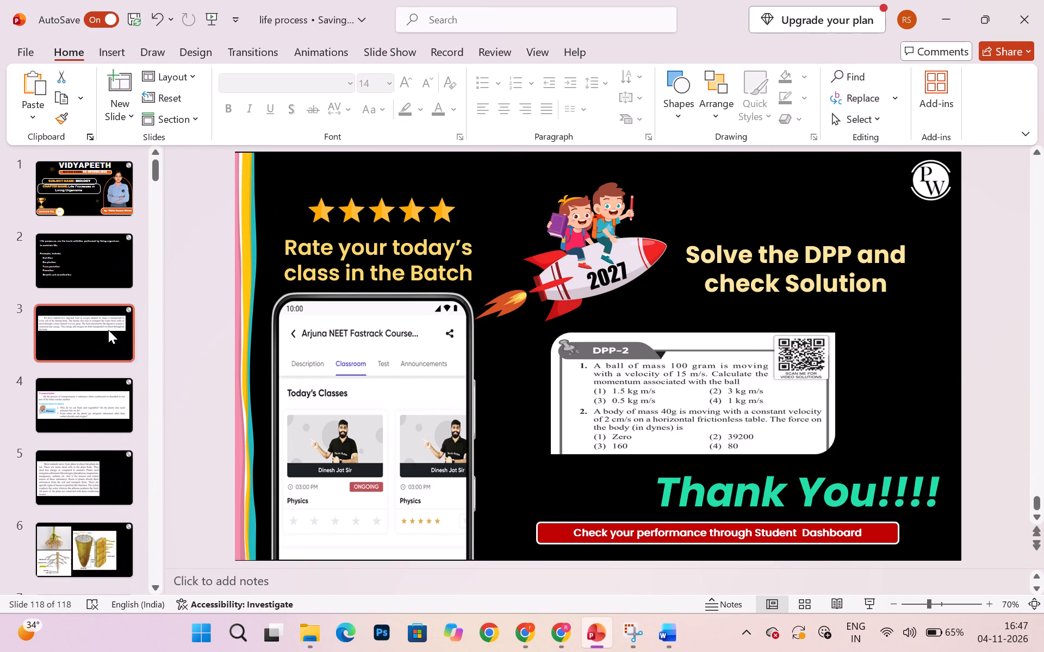
Save a copy of the presentation as a PDF named "life process 5" in the Desktop folder FOUNDATION PW > 9th State.
{"action": "left_click", "coordinate": [23, 47]}
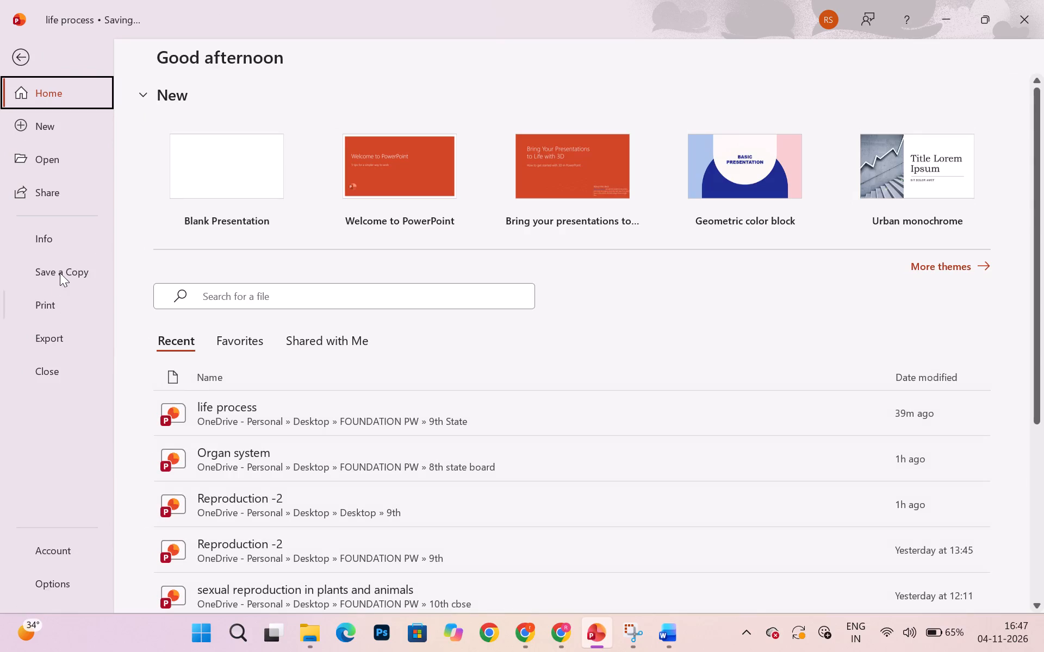
{"action": "left_click", "coordinate": [60, 273]}
{"action": "left_click", "coordinate": [256, 360]}
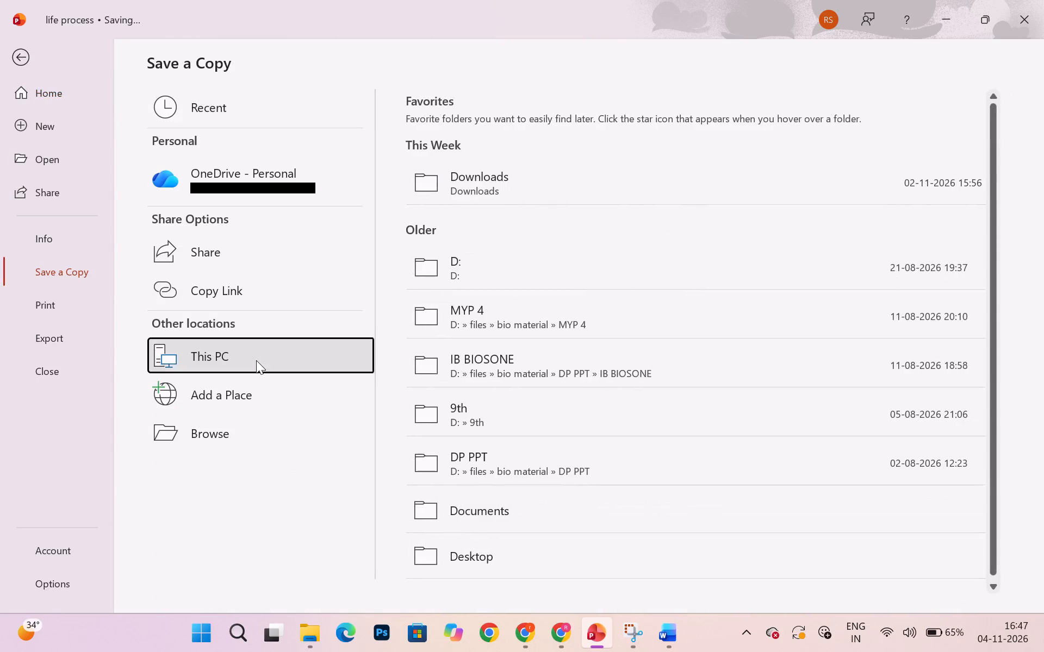
{"action": "double_click", "coordinate": [455, 549]}
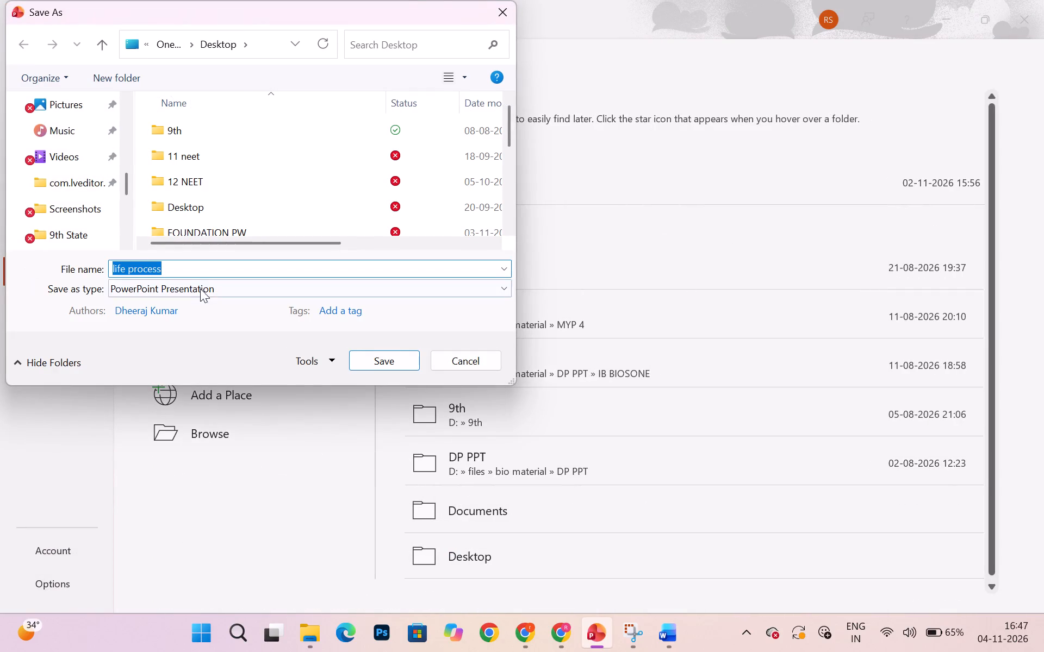
{"action": "left_click", "coordinate": [185, 271]}
{"action": "key", "text": "space"}
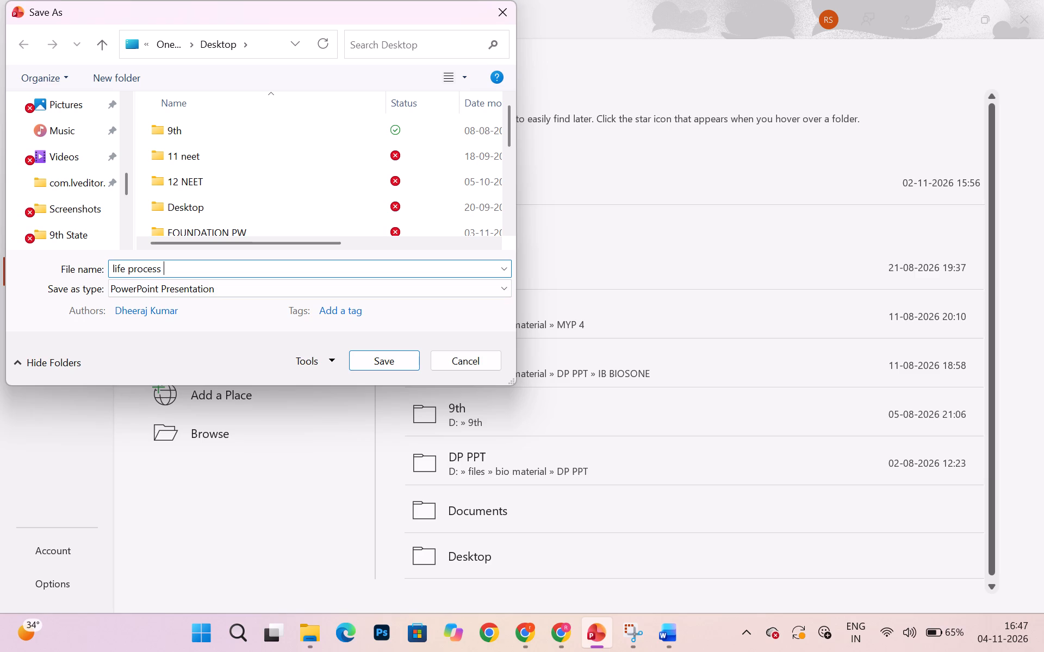
{"action": "key", "text": "5"}
{"action": "left_click", "coordinate": [222, 286]}
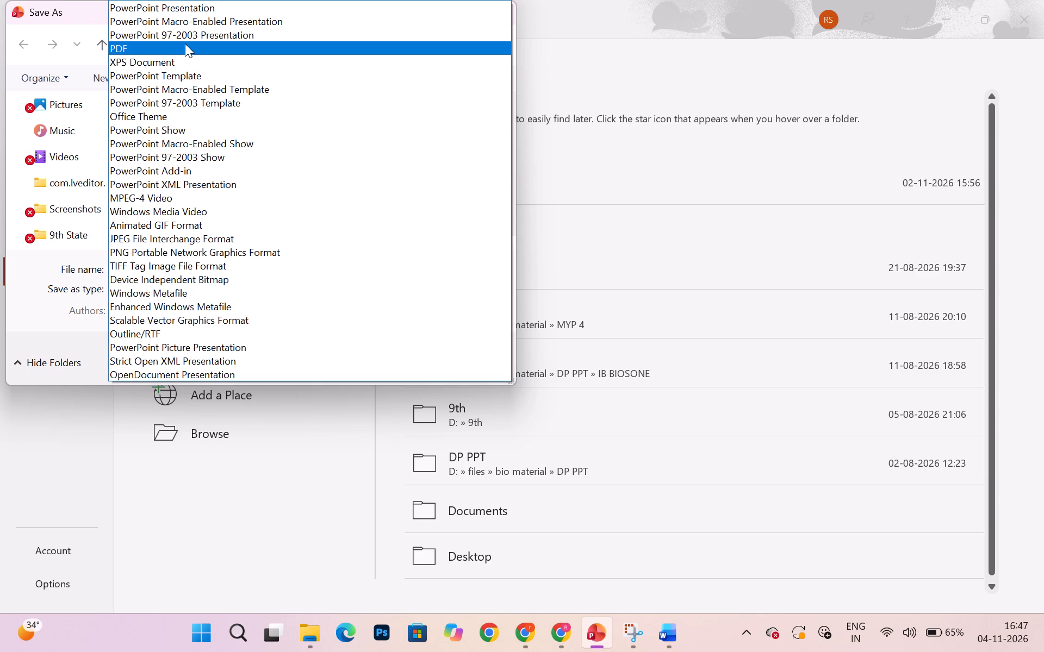
{"action": "left_click", "coordinate": [185, 43]}
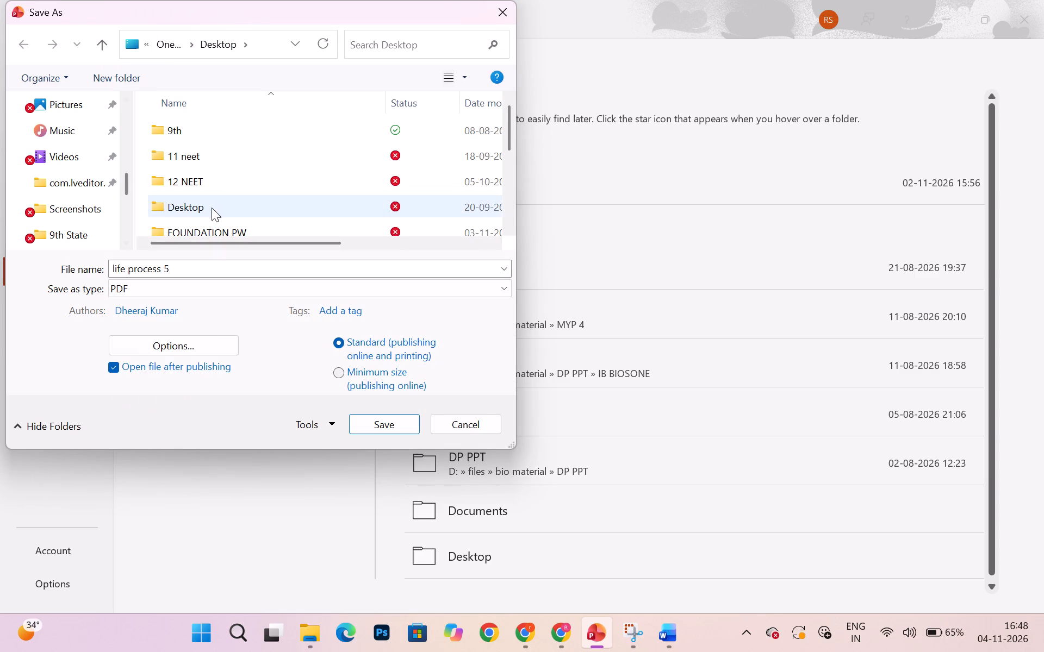
{"action": "double_click", "coordinate": [188, 226]}
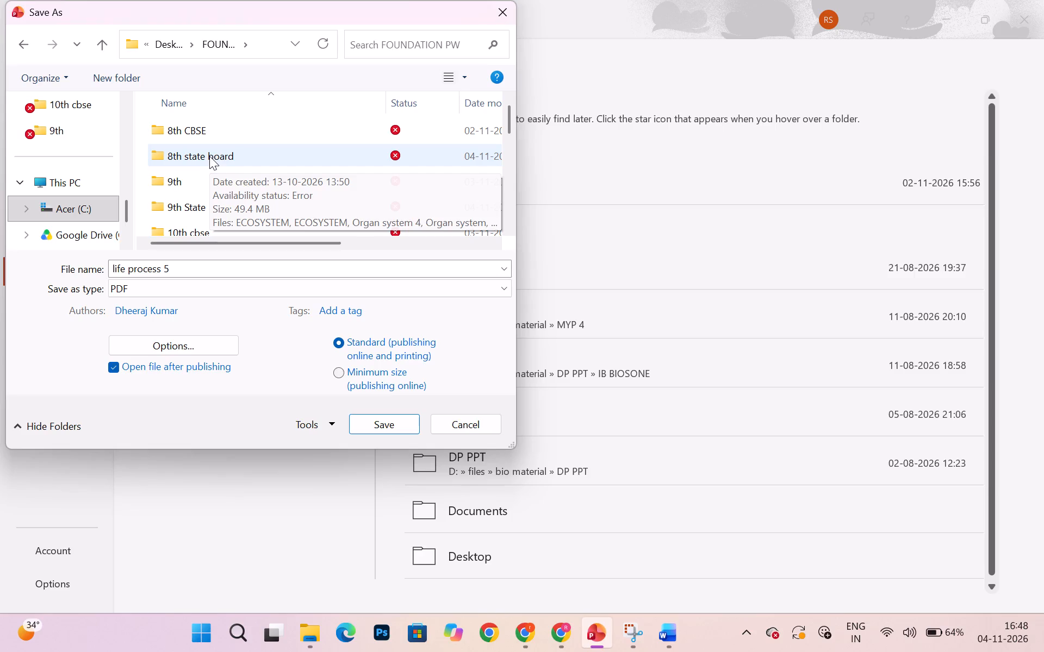
{"action": "double_click", "coordinate": [202, 207]}
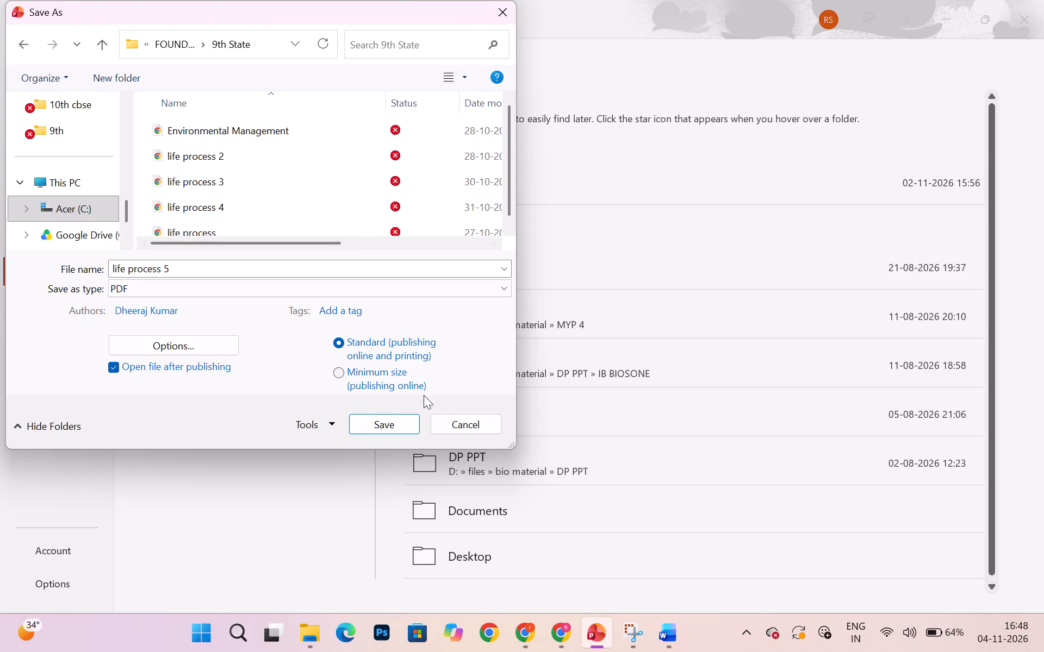
{"action": "left_click", "coordinate": [374, 424]}
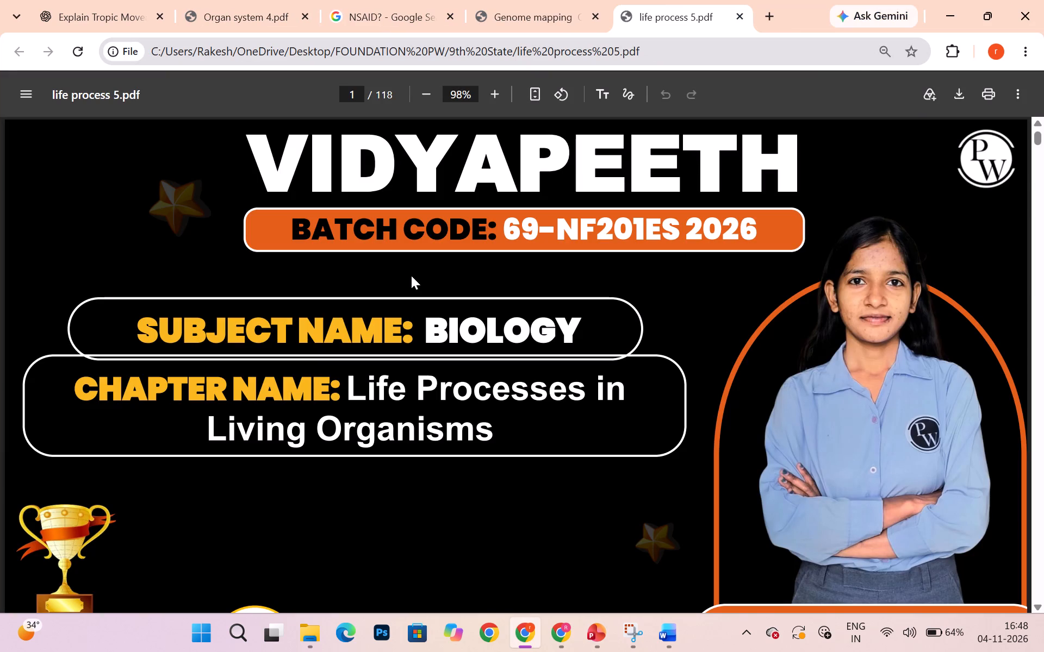
Check the title page of the exported life process 5 PDF in Chrome.
{"action": "scroll", "coordinate": [629, 474], "scroll_direction": "down", "scroll_amount": 1}
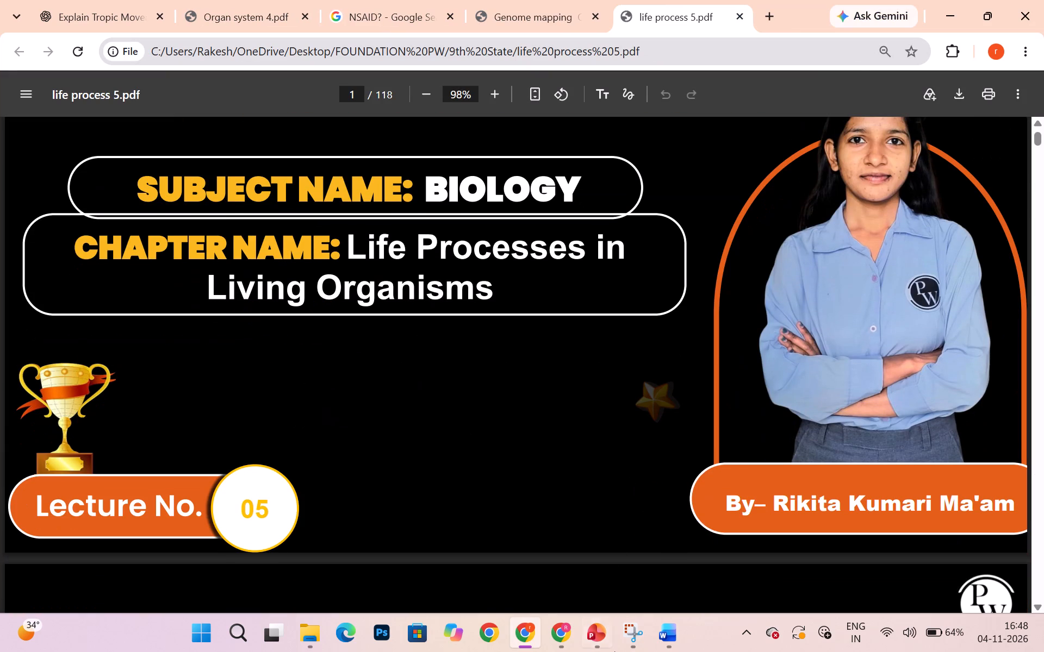
{"action": "left_click", "coordinate": [524, 629]}
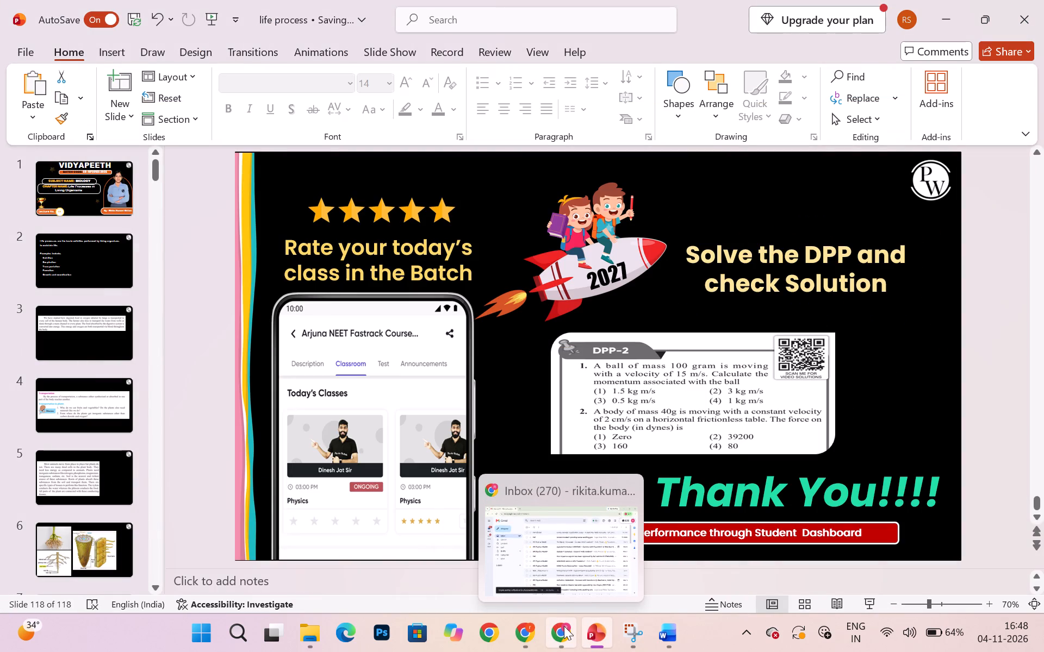
{"action": "left_click", "coordinate": [518, 628]}
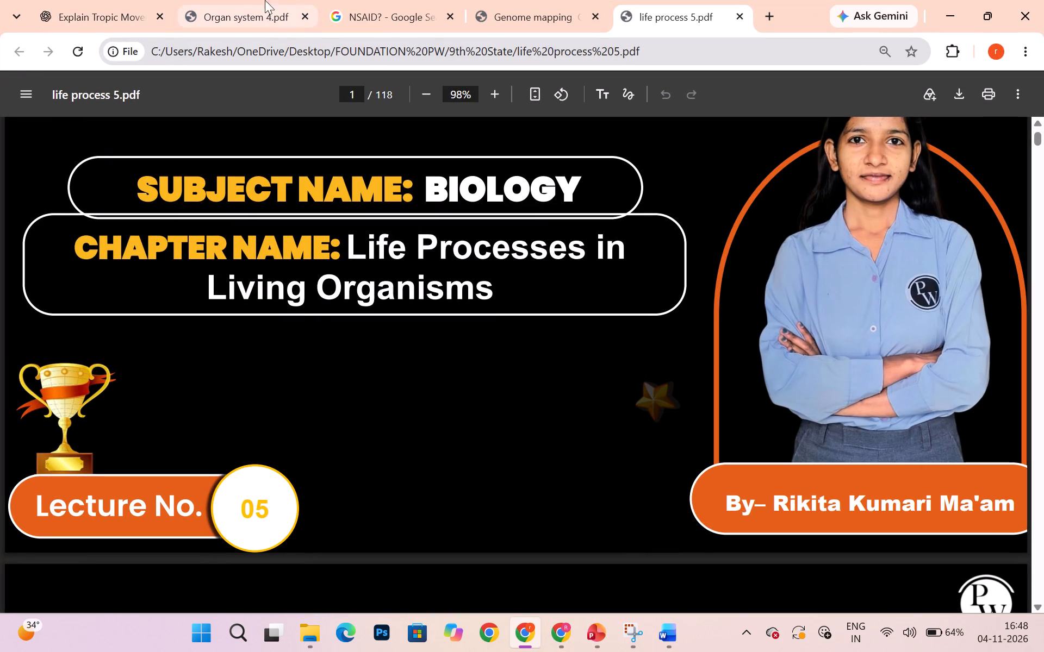
Return to PowerPoint and save a copy as a PowerPoint Presentation named "life process" in Desktop > FOUNDATION PW > 9th State.
{"action": "left_click", "coordinate": [607, 626]}
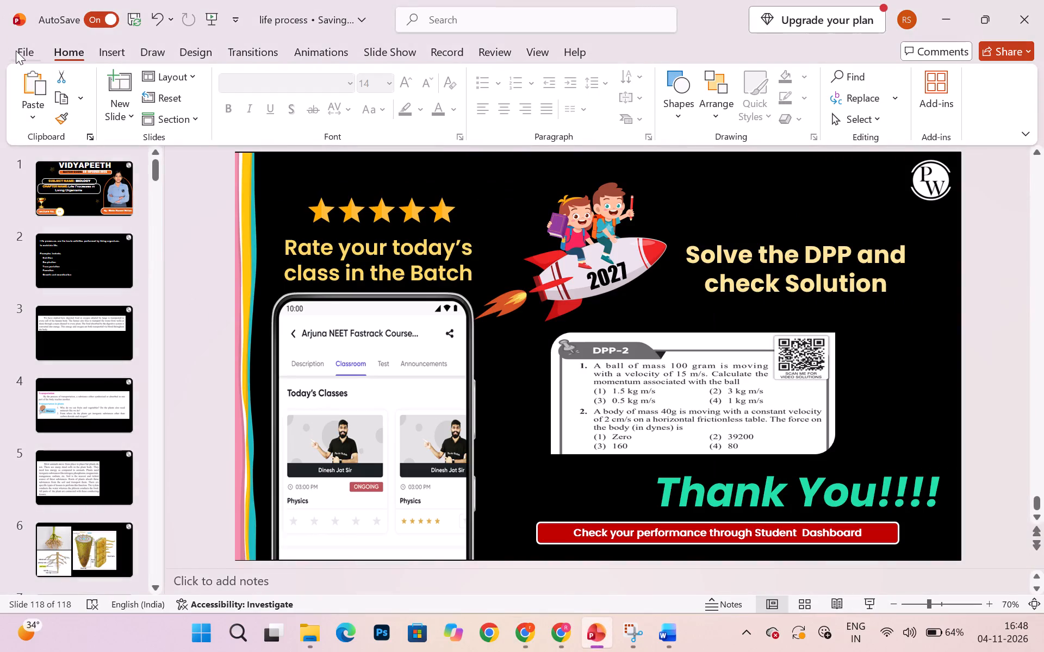
{"action": "left_click", "coordinate": [16, 51]}
{"action": "left_click", "coordinate": [58, 274]}
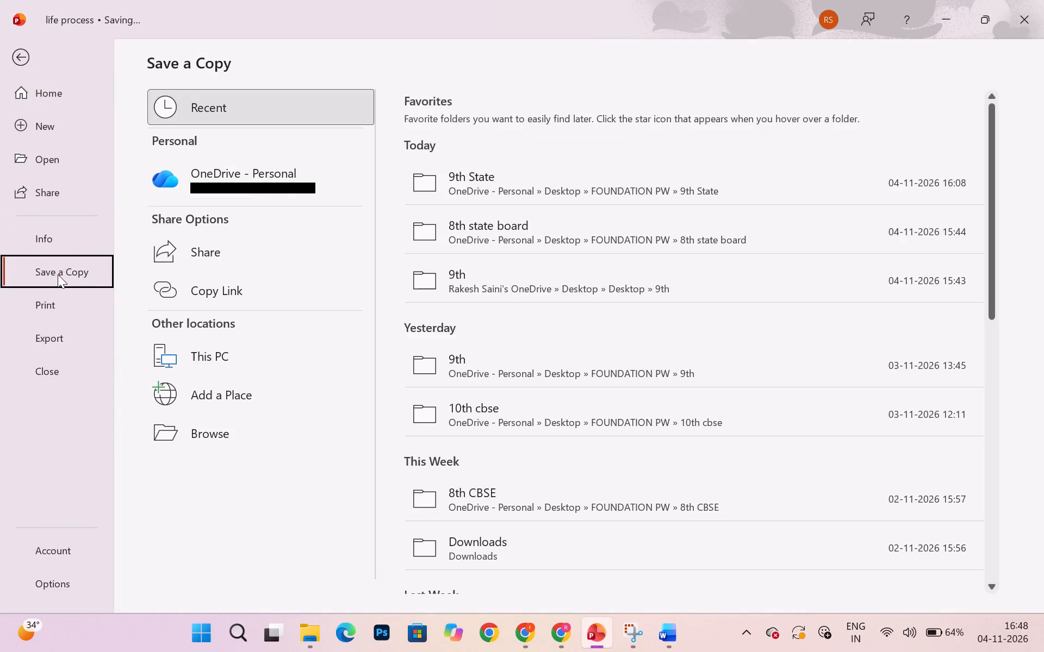
{"action": "left_click", "coordinate": [234, 360]}
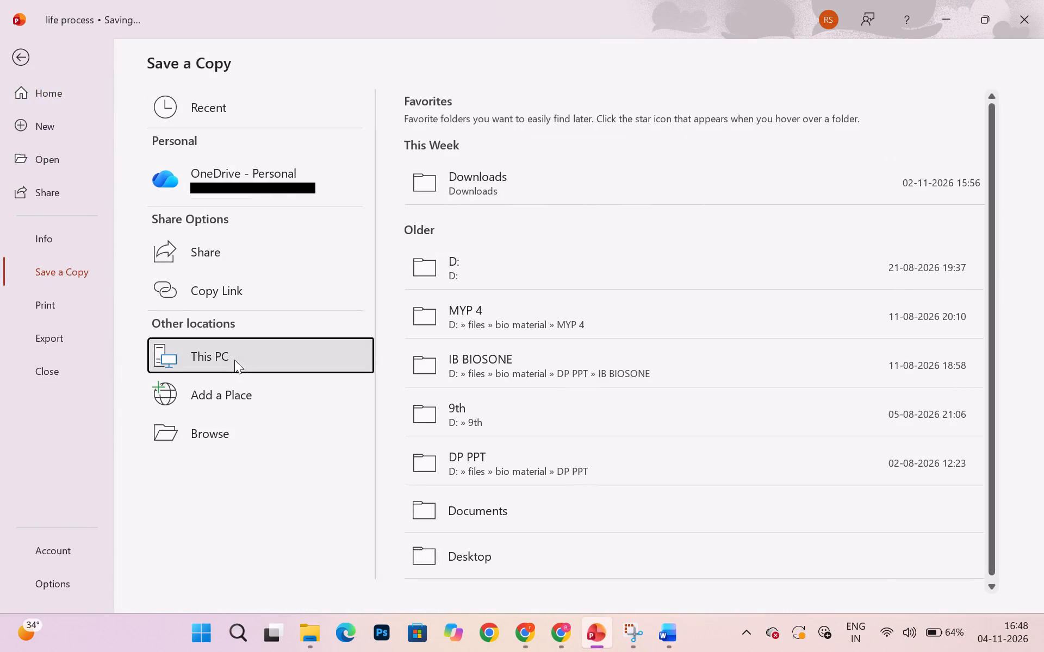
{"action": "left_click", "coordinate": [490, 560]}
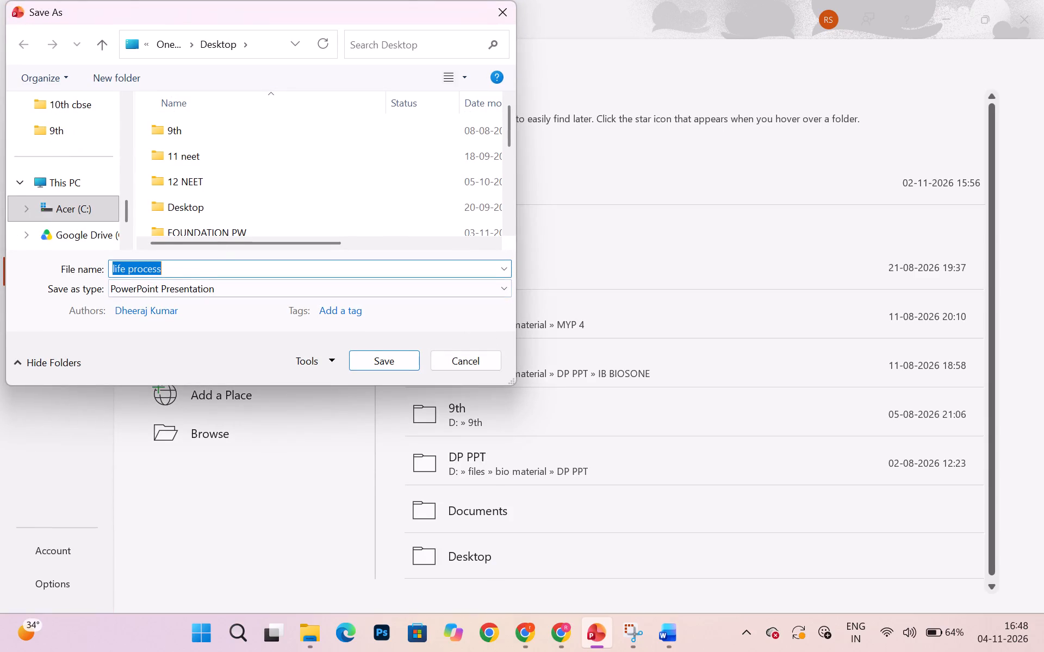
{"action": "double_click", "coordinate": [221, 228]}
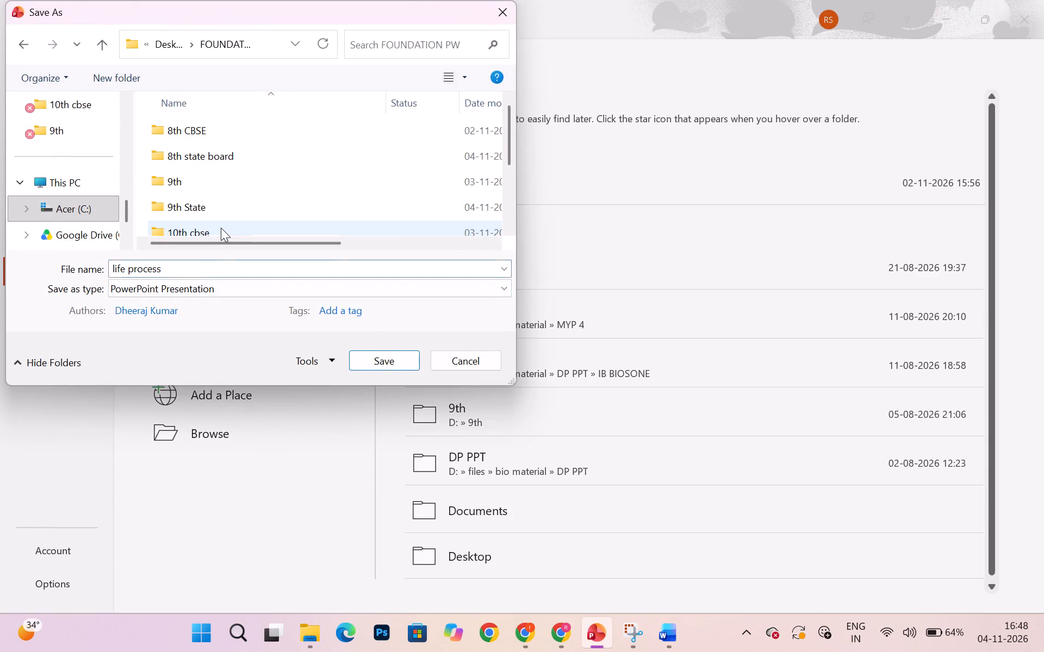
{"action": "double_click", "coordinate": [188, 204]}
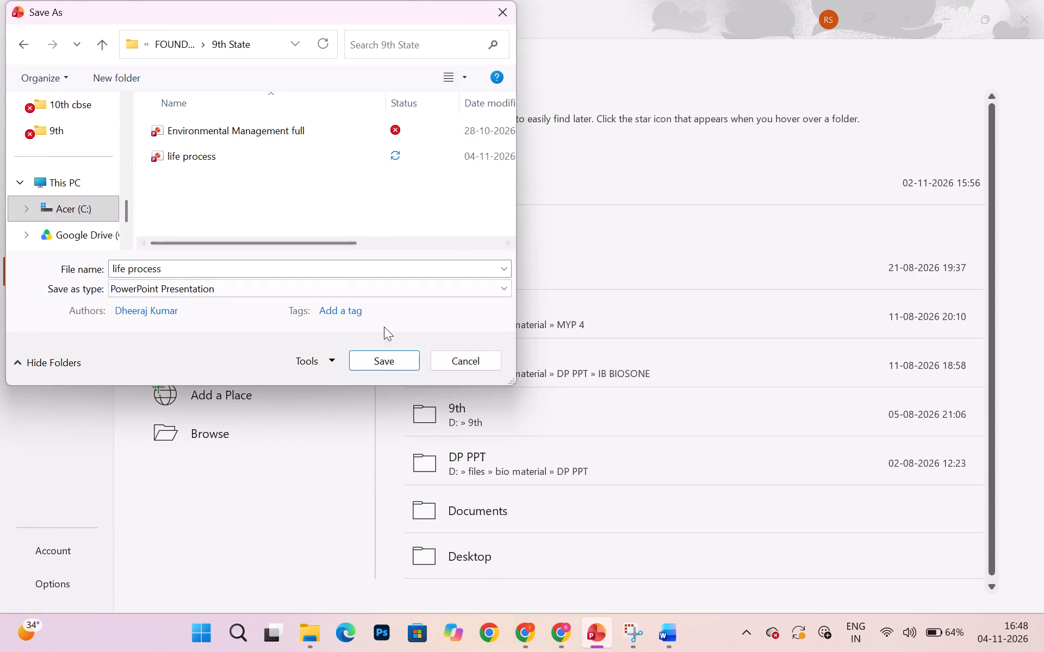
{"action": "left_click", "coordinate": [395, 363]}
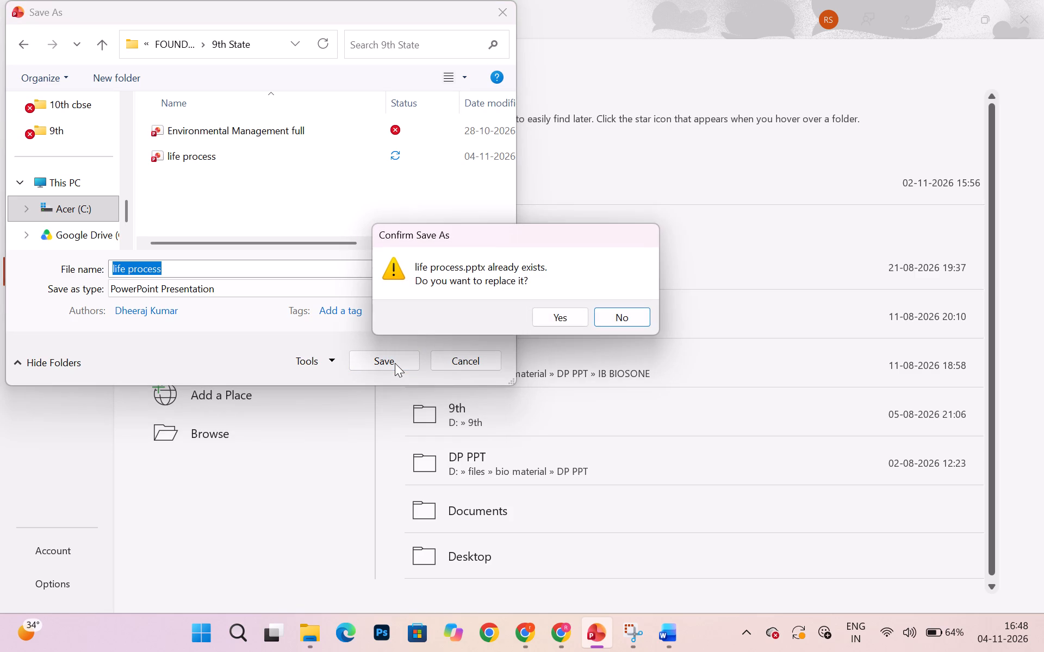
Replace the existing life process presentation in the 9th State folder with the current version.
{"action": "left_click", "coordinate": [563, 314]}
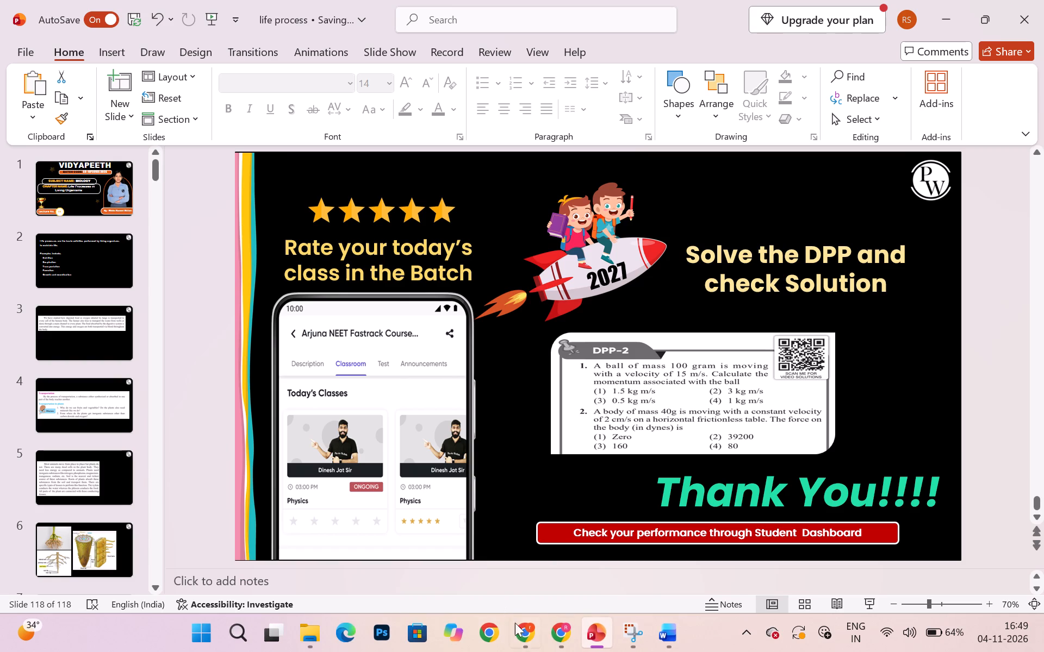
Switch to Chrome to view the exported life process 5 PDF.
{"action": "left_click", "coordinate": [524, 640]}
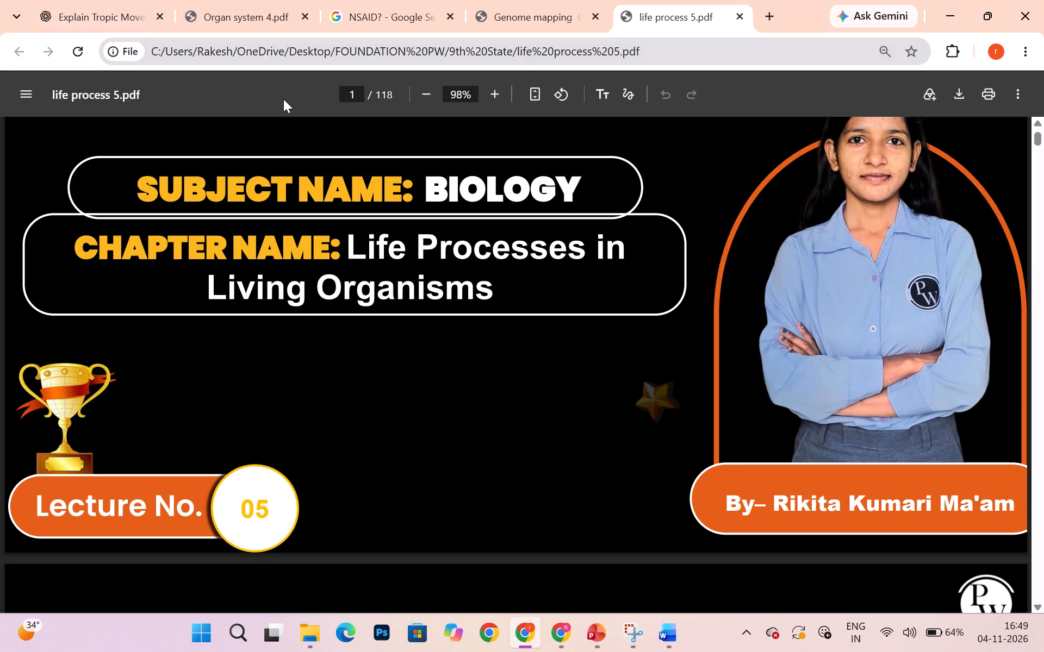
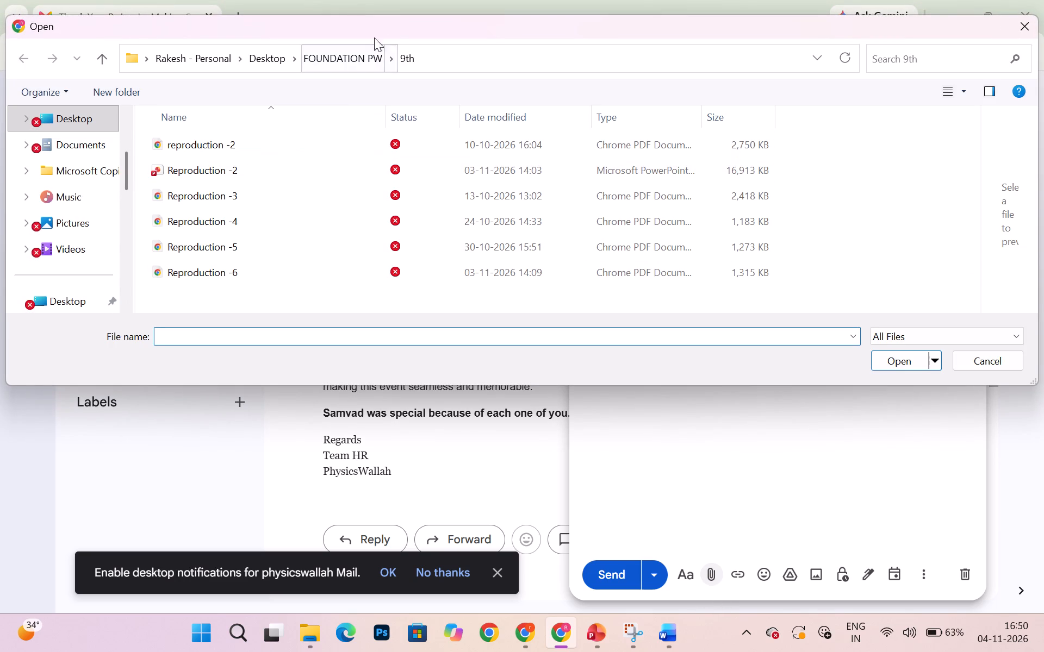
{"action": "left_click", "coordinate": [347, 59]}
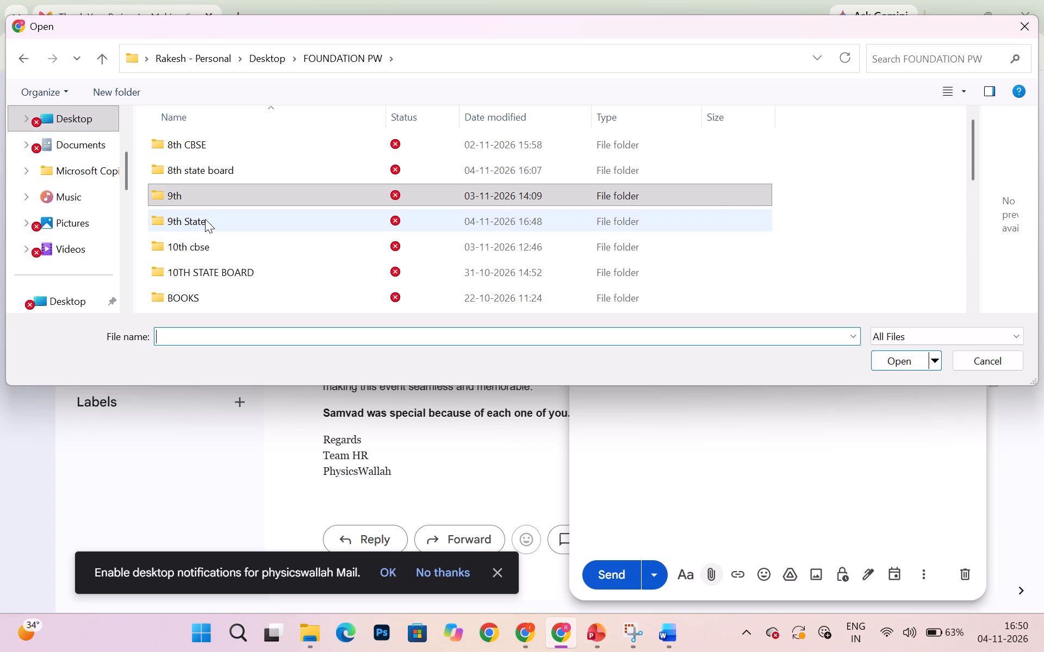
{"action": "double_click", "coordinate": [205, 219]}
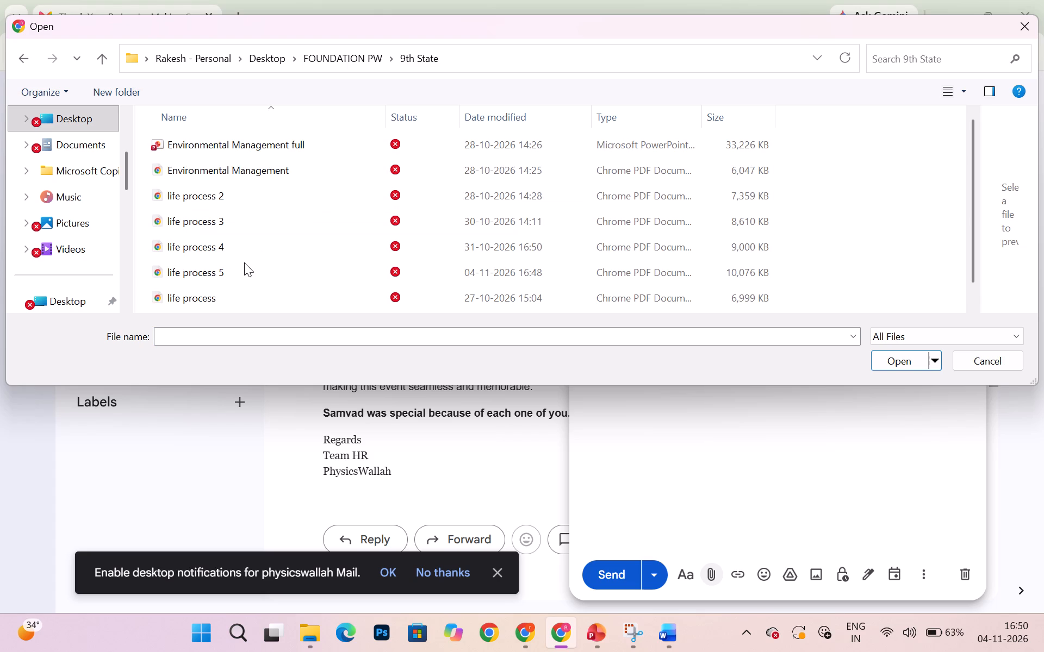
{"action": "scroll", "coordinate": [239, 272], "scroll_direction": "down", "scroll_amount": 1}
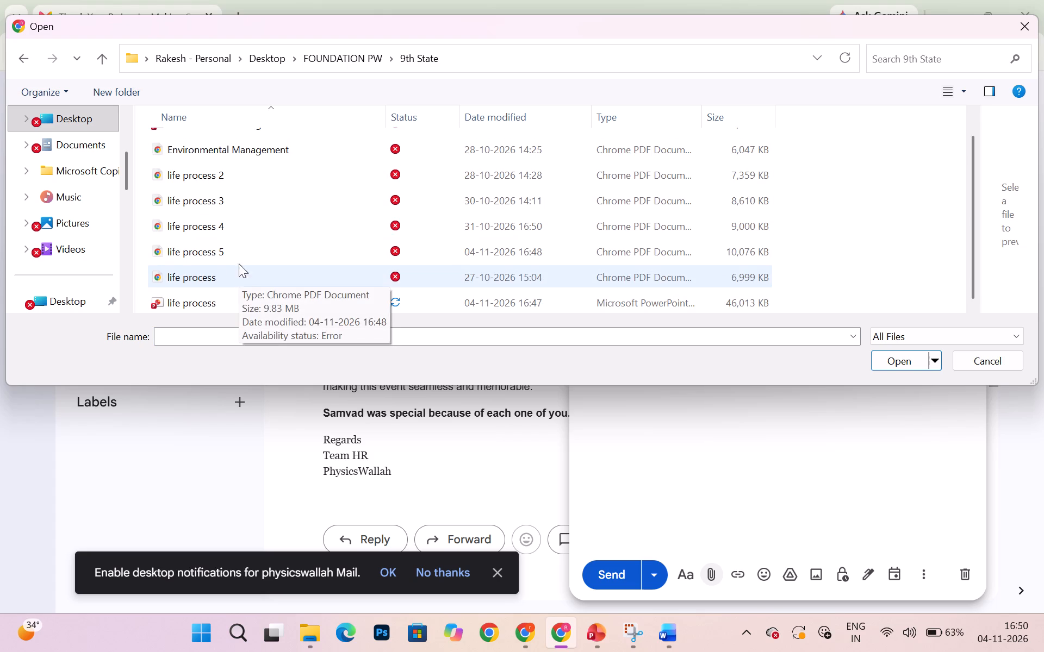
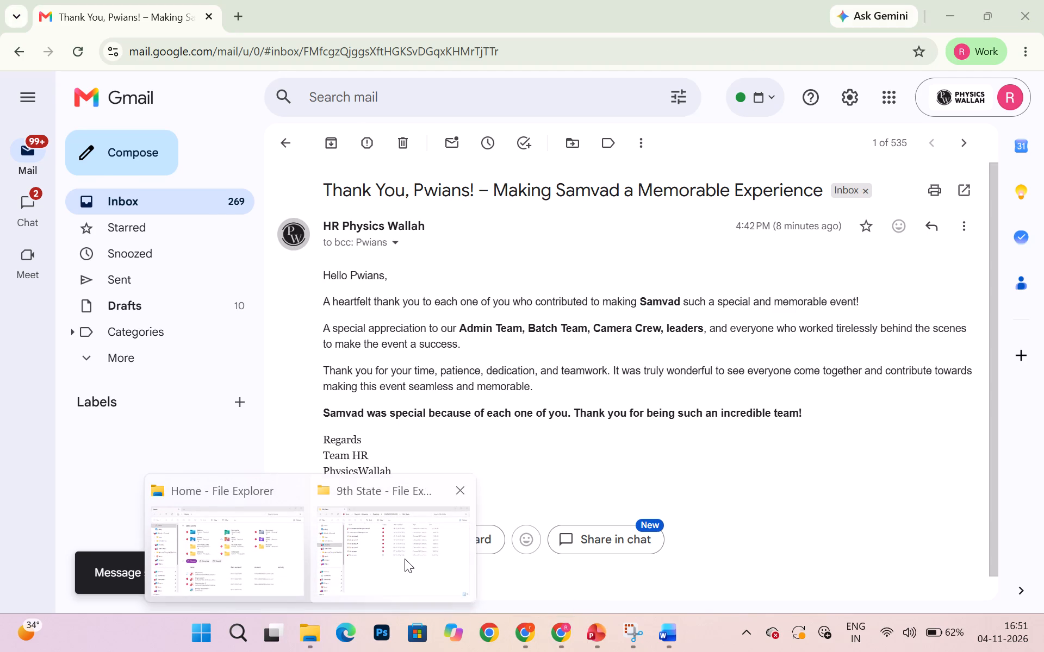
{"action": "left_click", "coordinate": [408, 559]}
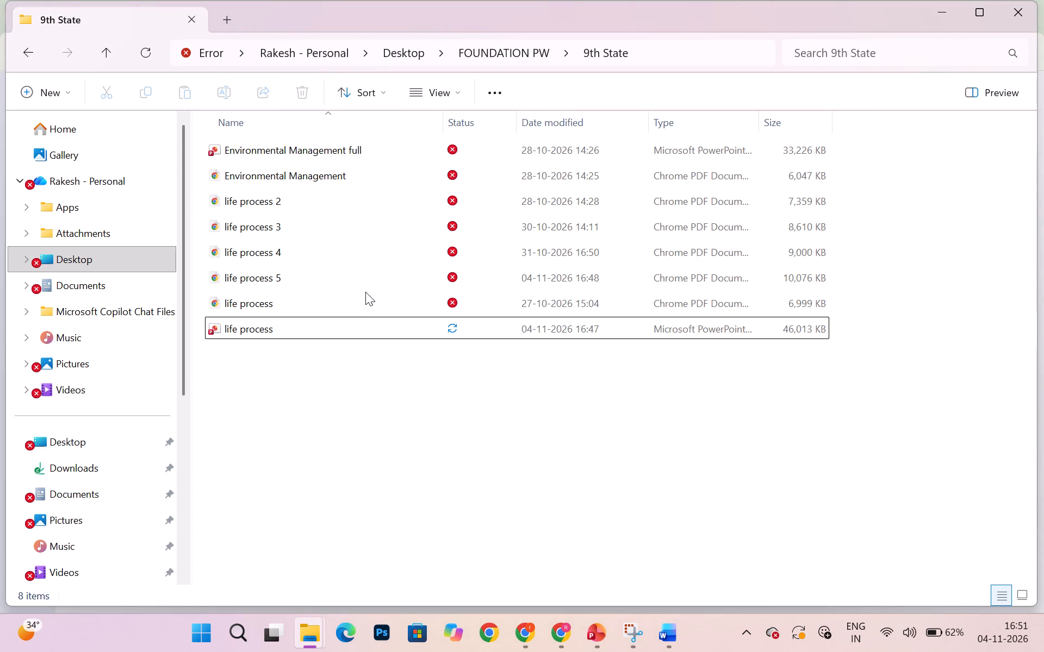
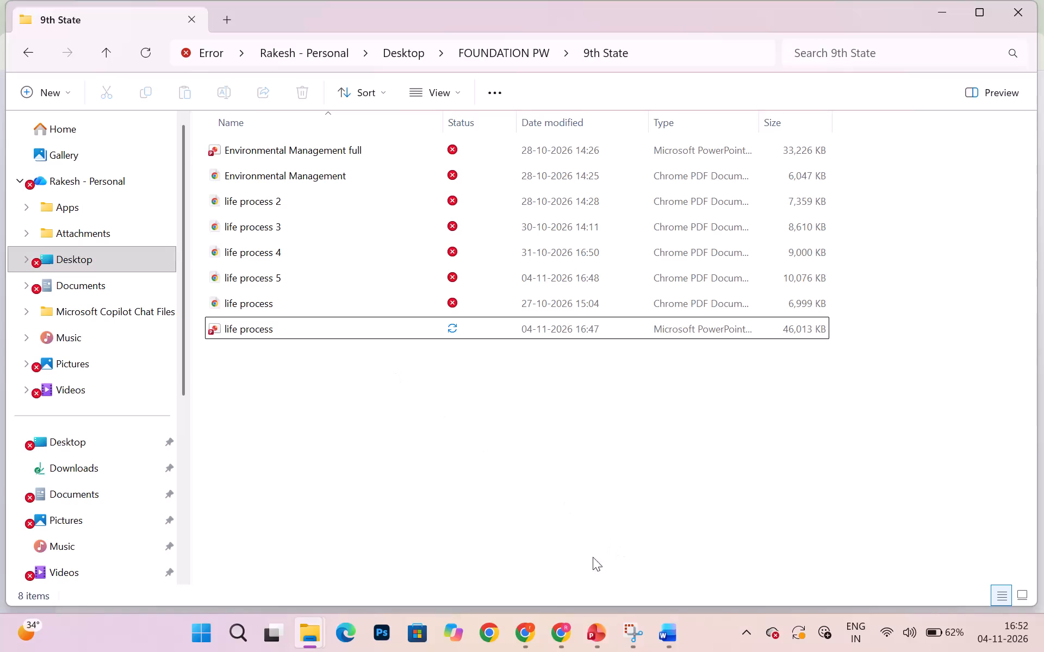
Switch to Gmail in Chrome and check the sent messages to Akola against the saved files in the 9th State folder.
{"action": "left_click", "coordinate": [570, 630]}
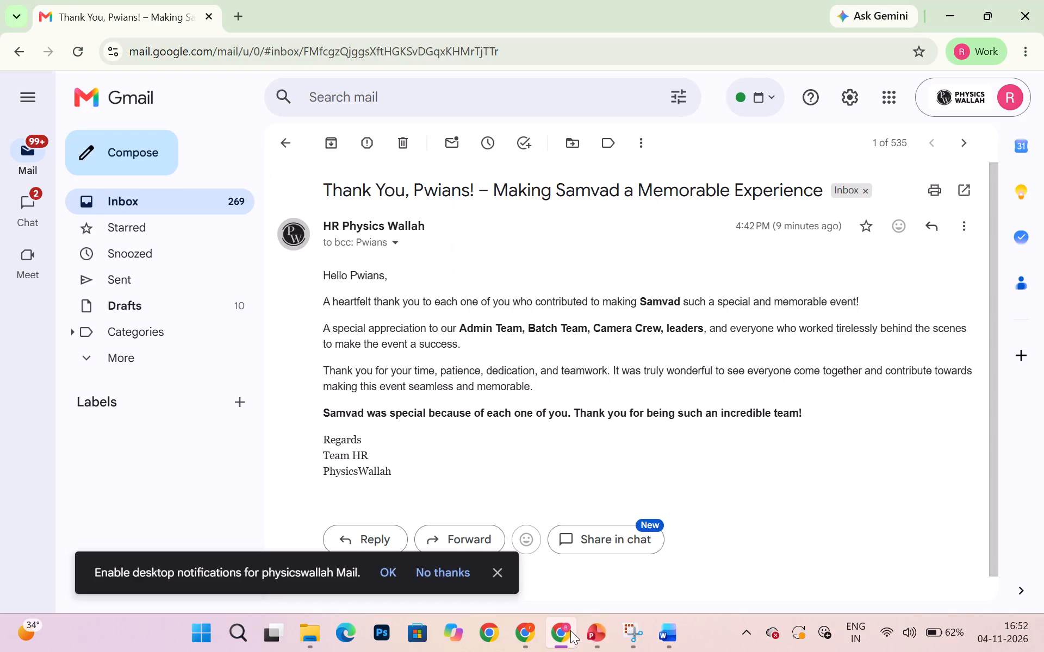
{"action": "left_click", "coordinate": [124, 275]}
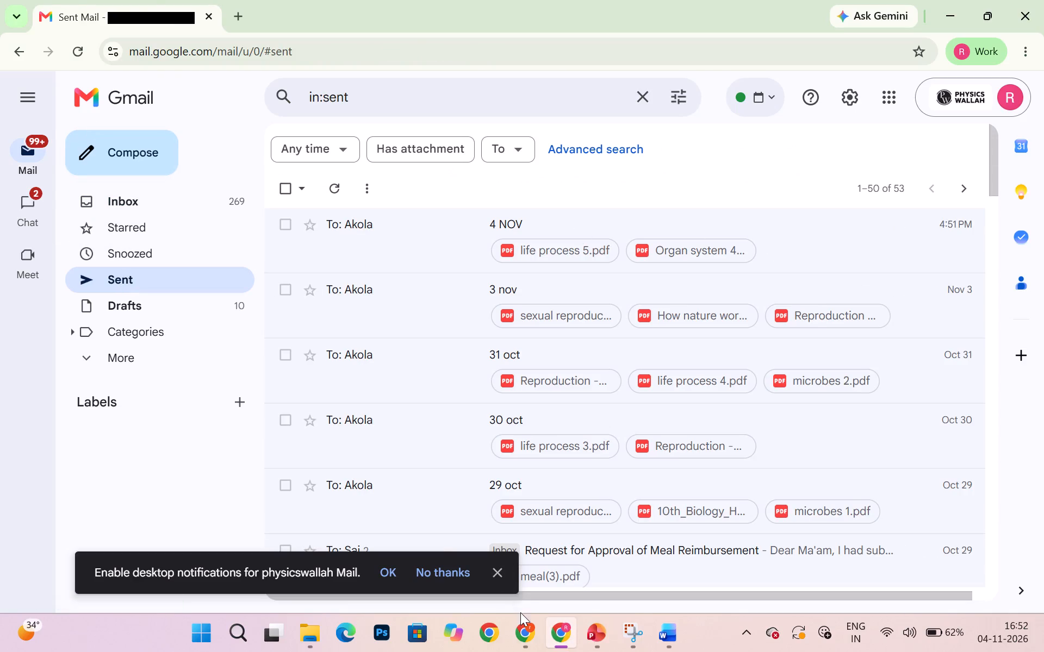
{"action": "left_click", "coordinate": [307, 625]}
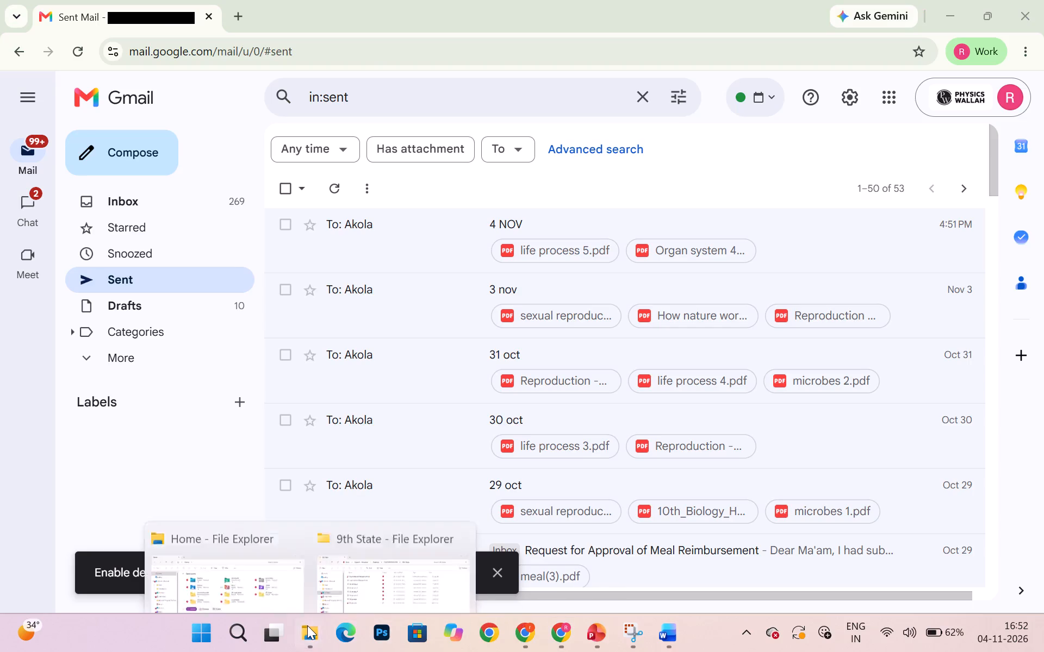
{"action": "left_click", "coordinate": [388, 572]}
{"action": "left_click", "coordinate": [410, 360]}
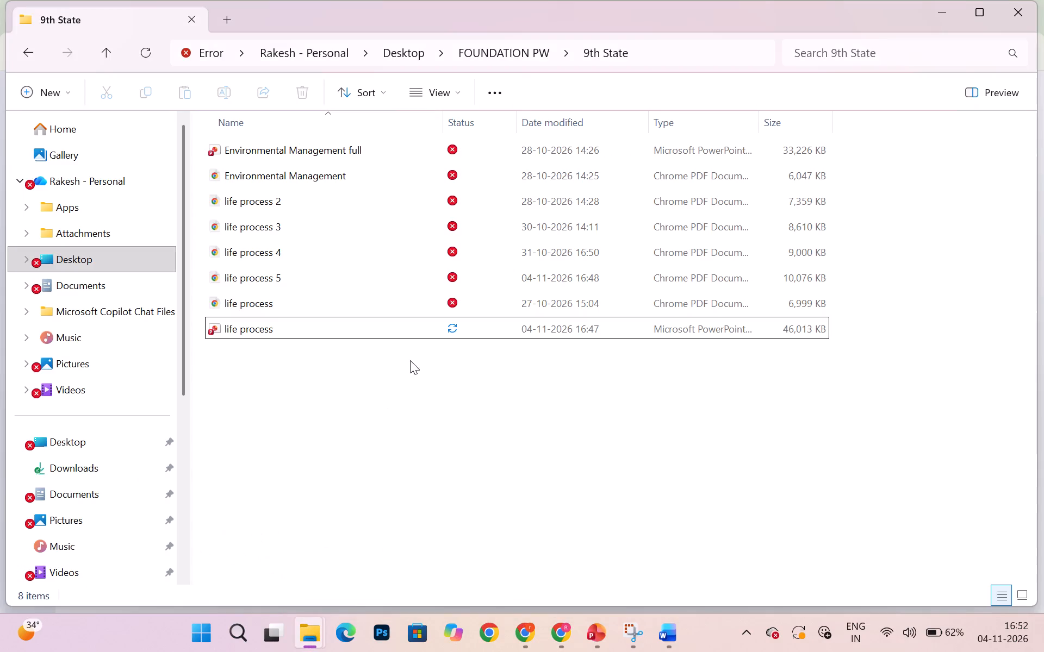
{"action": "left_click", "coordinate": [559, 634]}
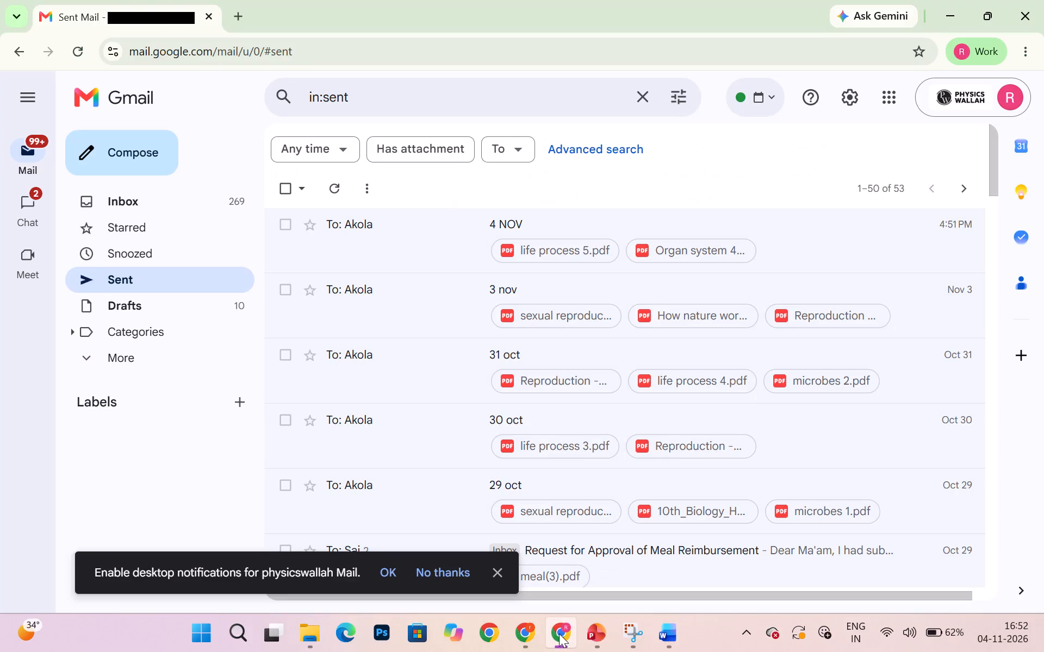
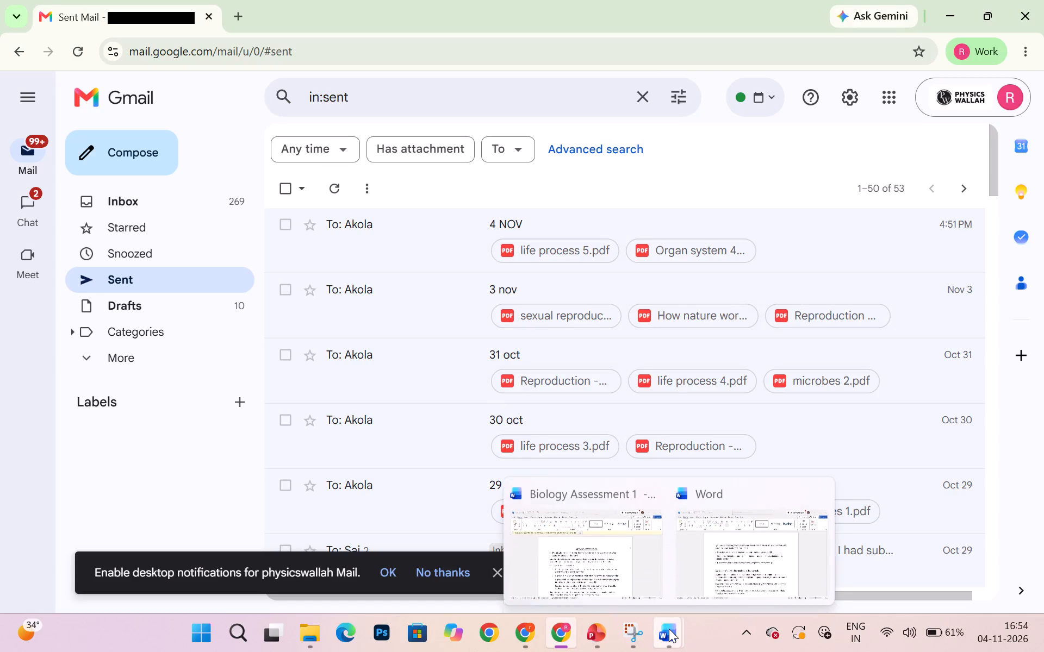
Switch to the life process presentation in PowerPoint and view slide 114 on the autonomic nervous system and reflex action.
{"action": "left_click", "coordinate": [596, 630]}
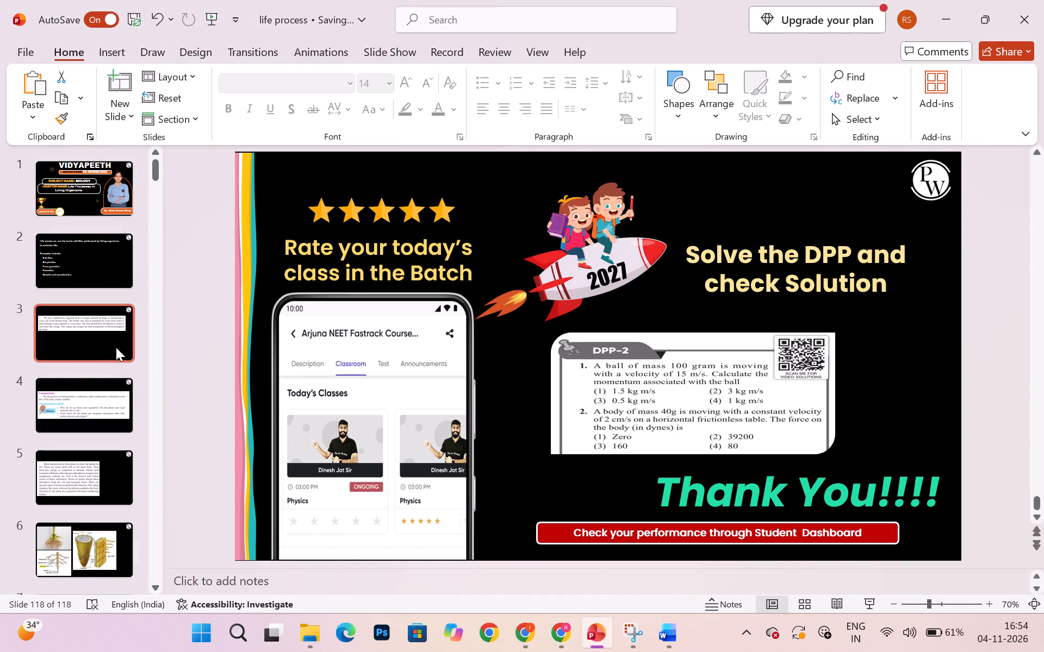
{"action": "scroll", "coordinate": [116, 347], "scroll_direction": "down", "scroll_amount": 4}
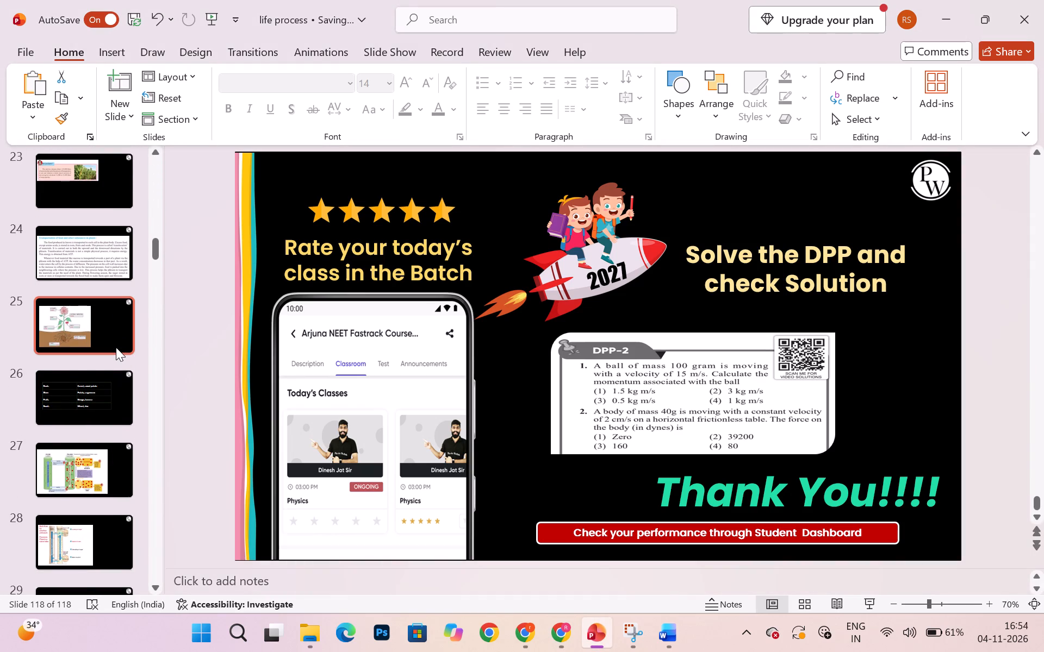
{"action": "left_click", "coordinate": [188, 413]}
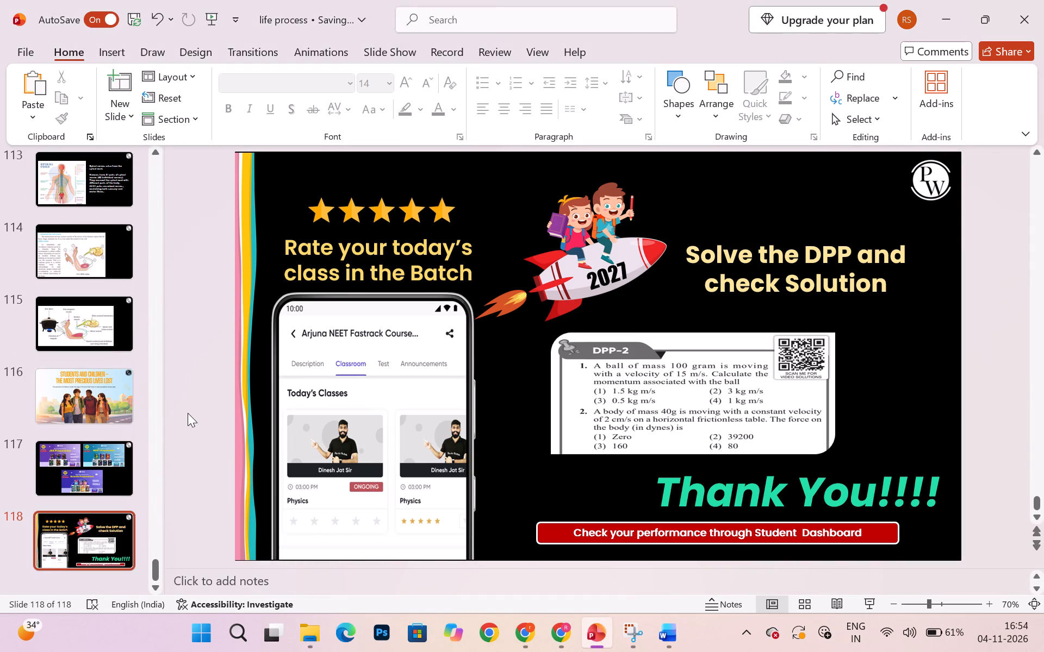
{"action": "left_click", "coordinate": [113, 257]}
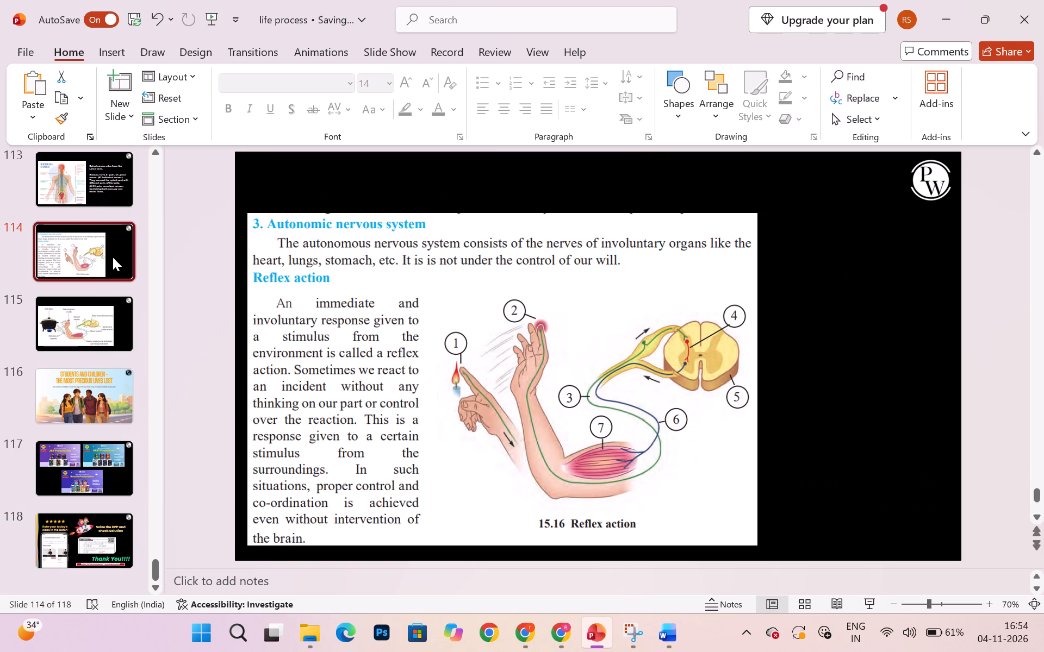
{"action": "left_click", "coordinate": [176, 297]}
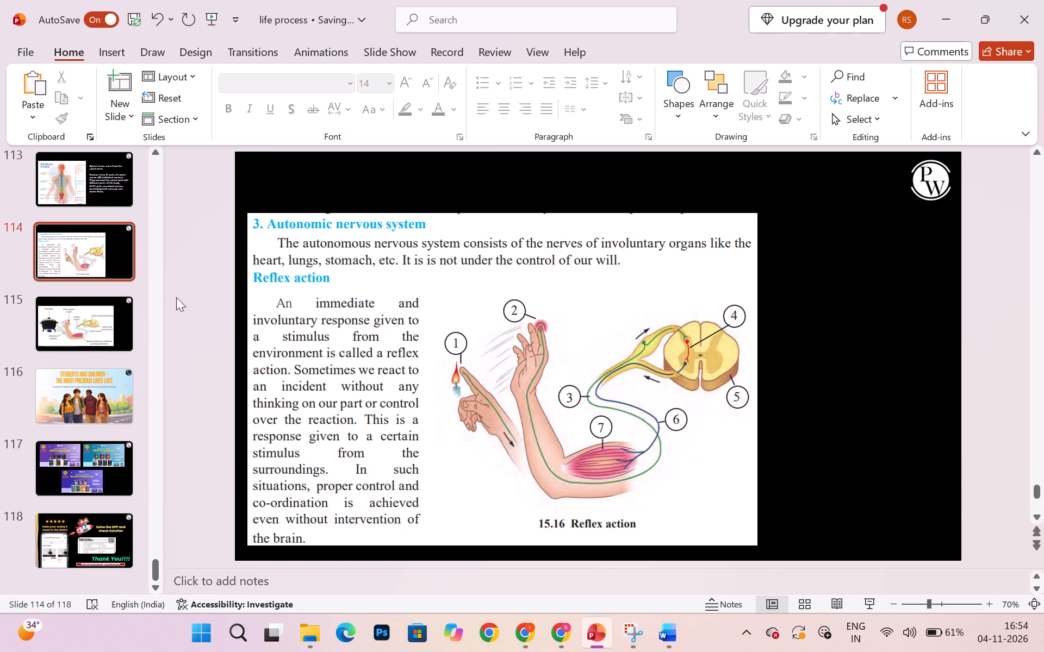
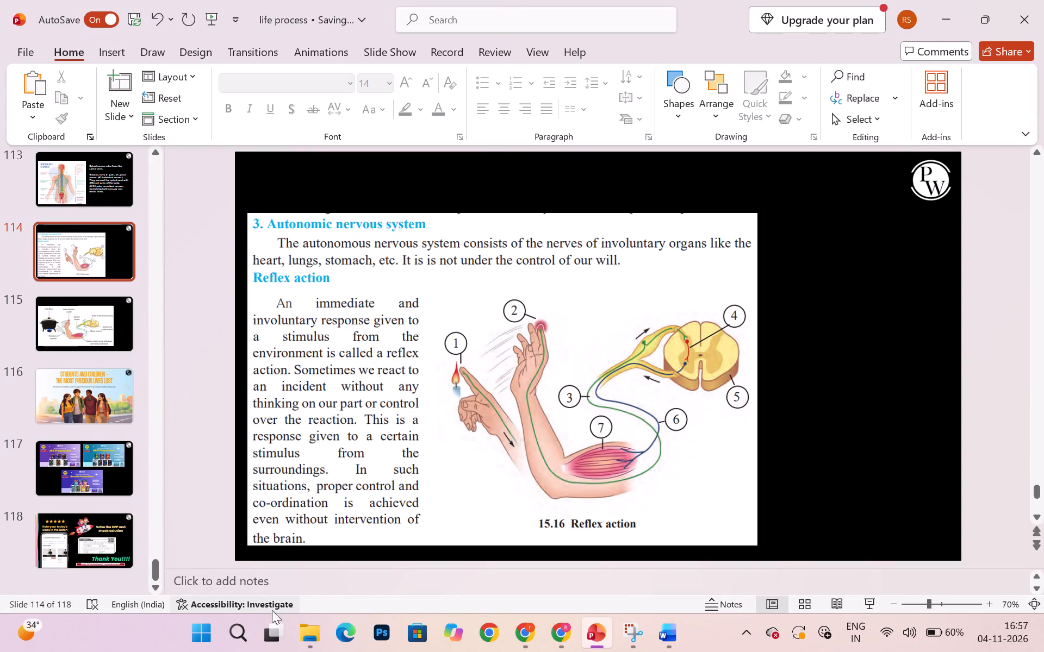
Shut down the computer without installing the pending update.
{"action": "left_click", "coordinate": [198, 639]}
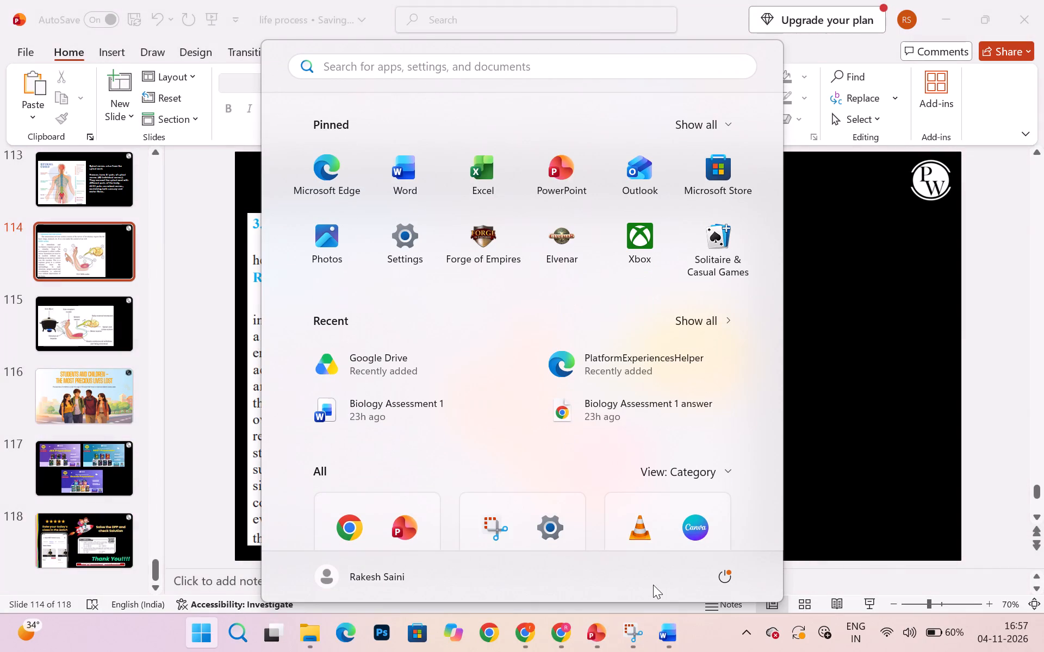
{"action": "left_click", "coordinate": [731, 575]}
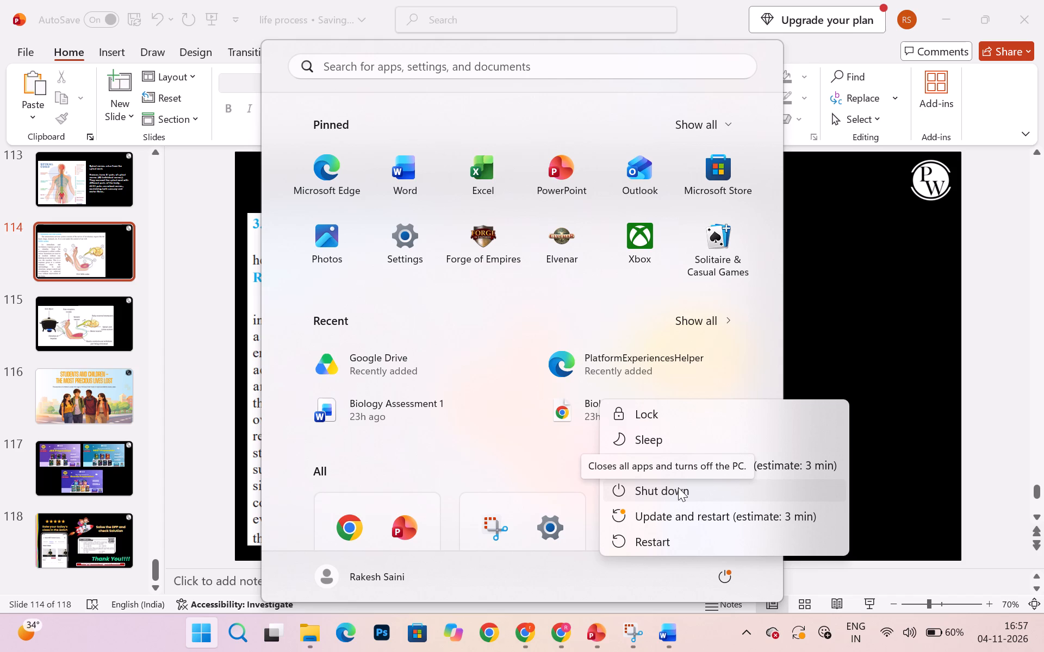
{"action": "left_click", "coordinate": [678, 487]}
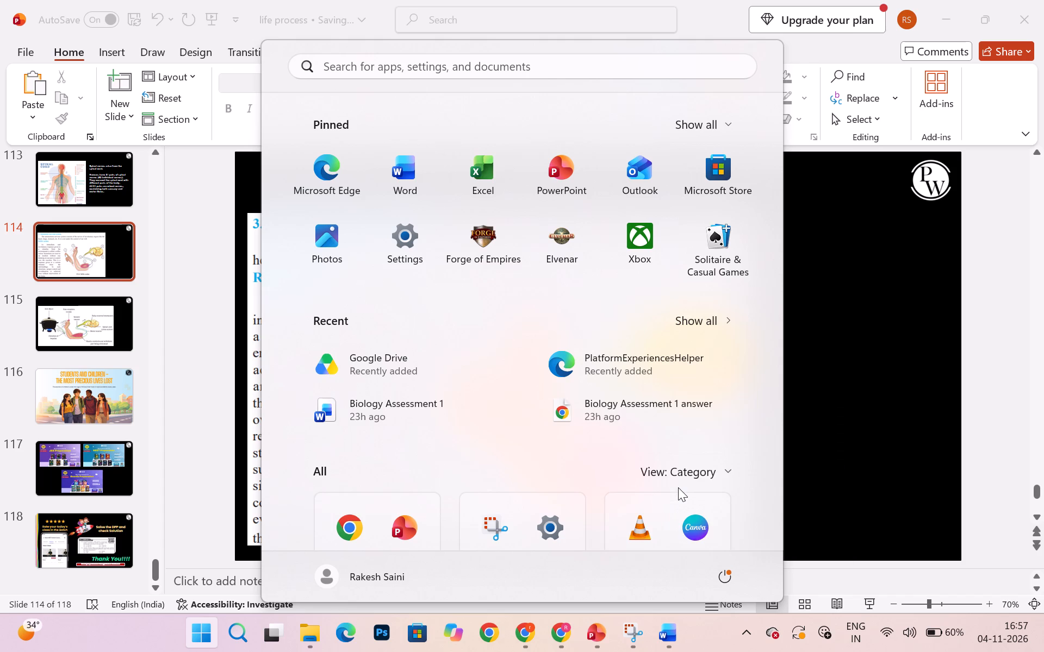